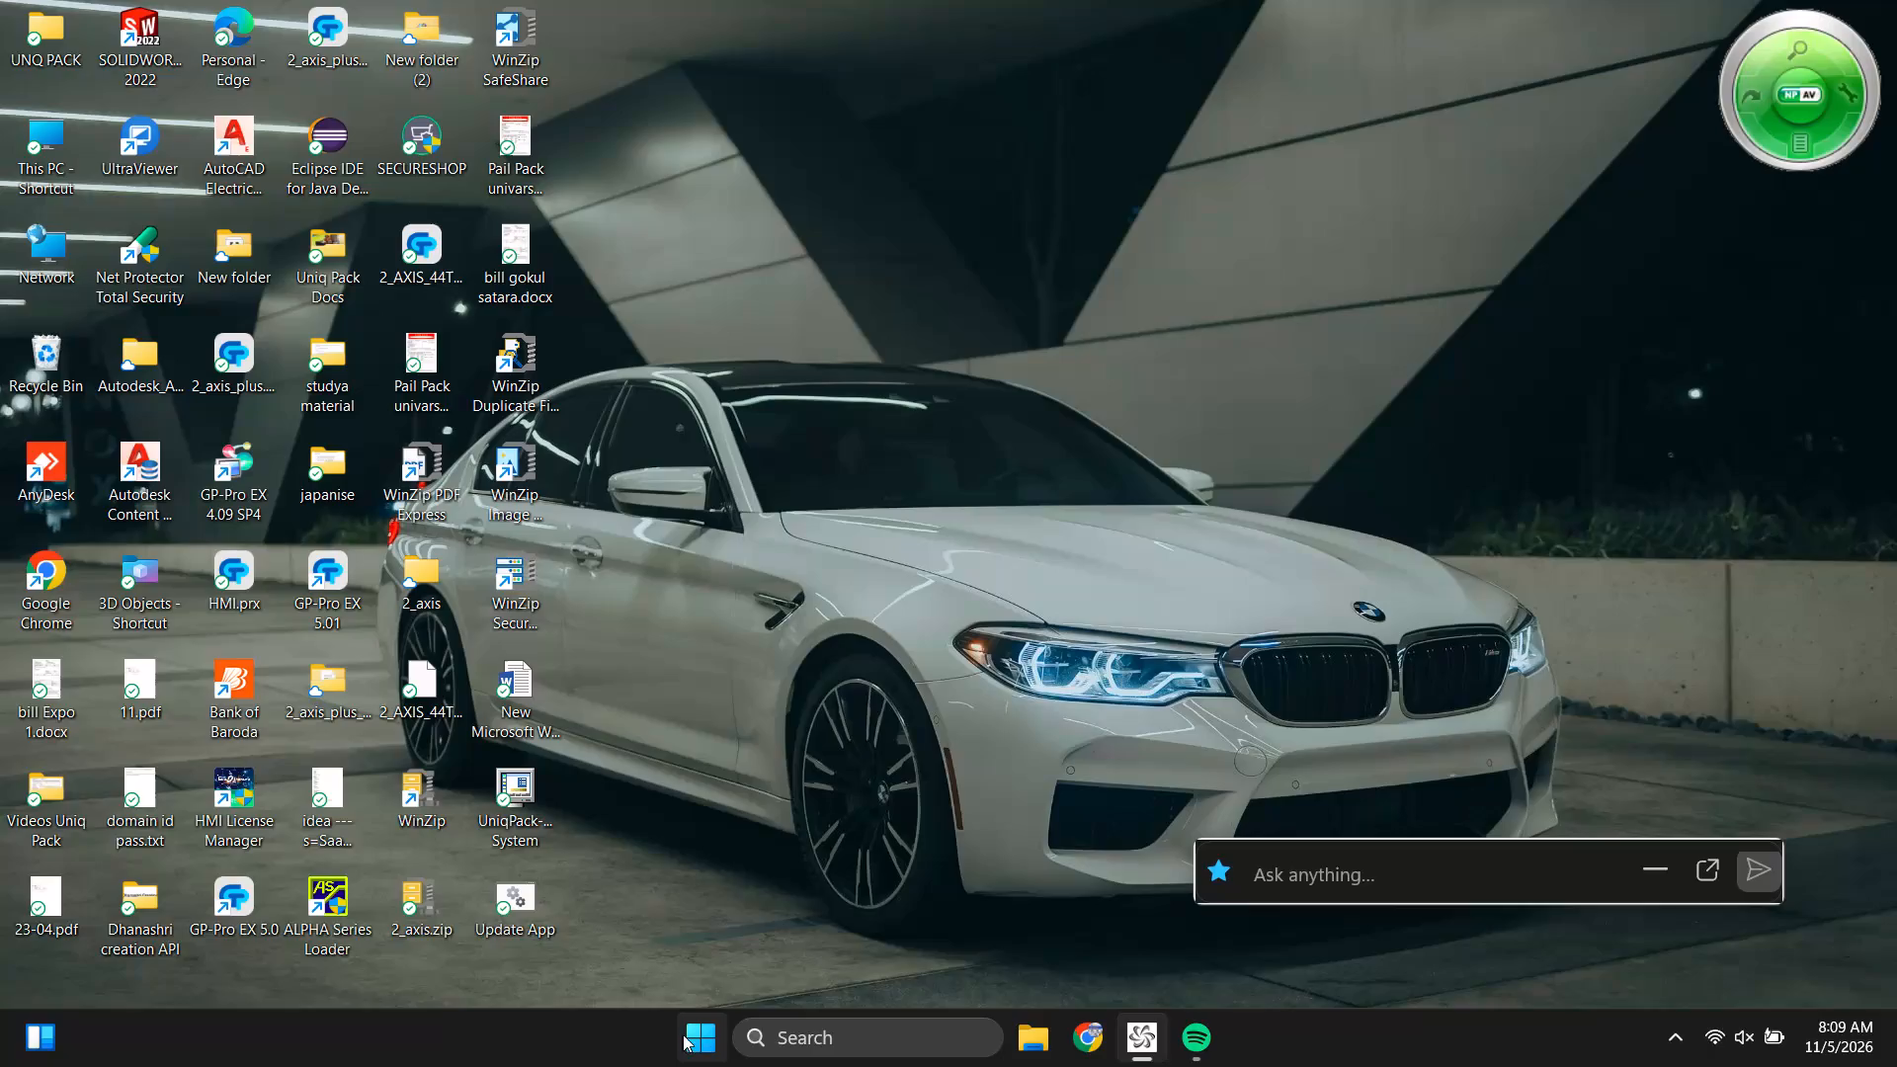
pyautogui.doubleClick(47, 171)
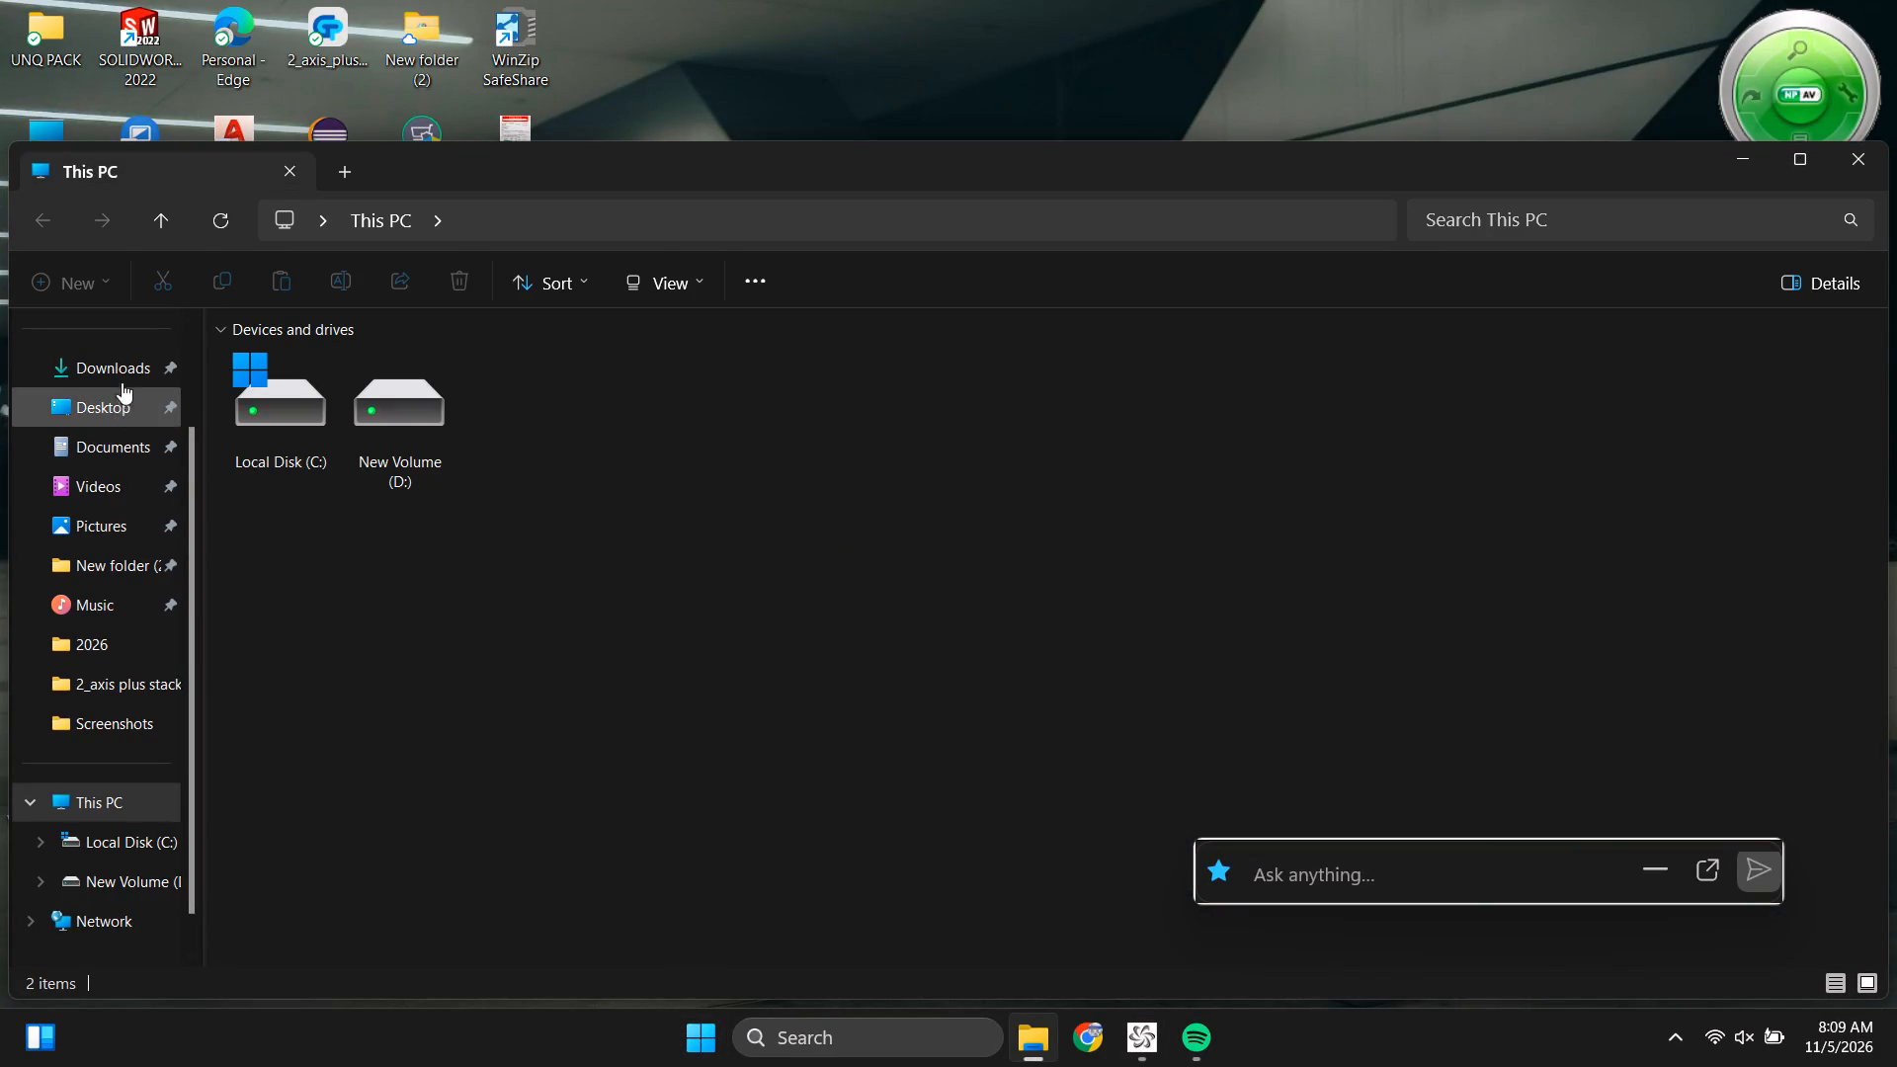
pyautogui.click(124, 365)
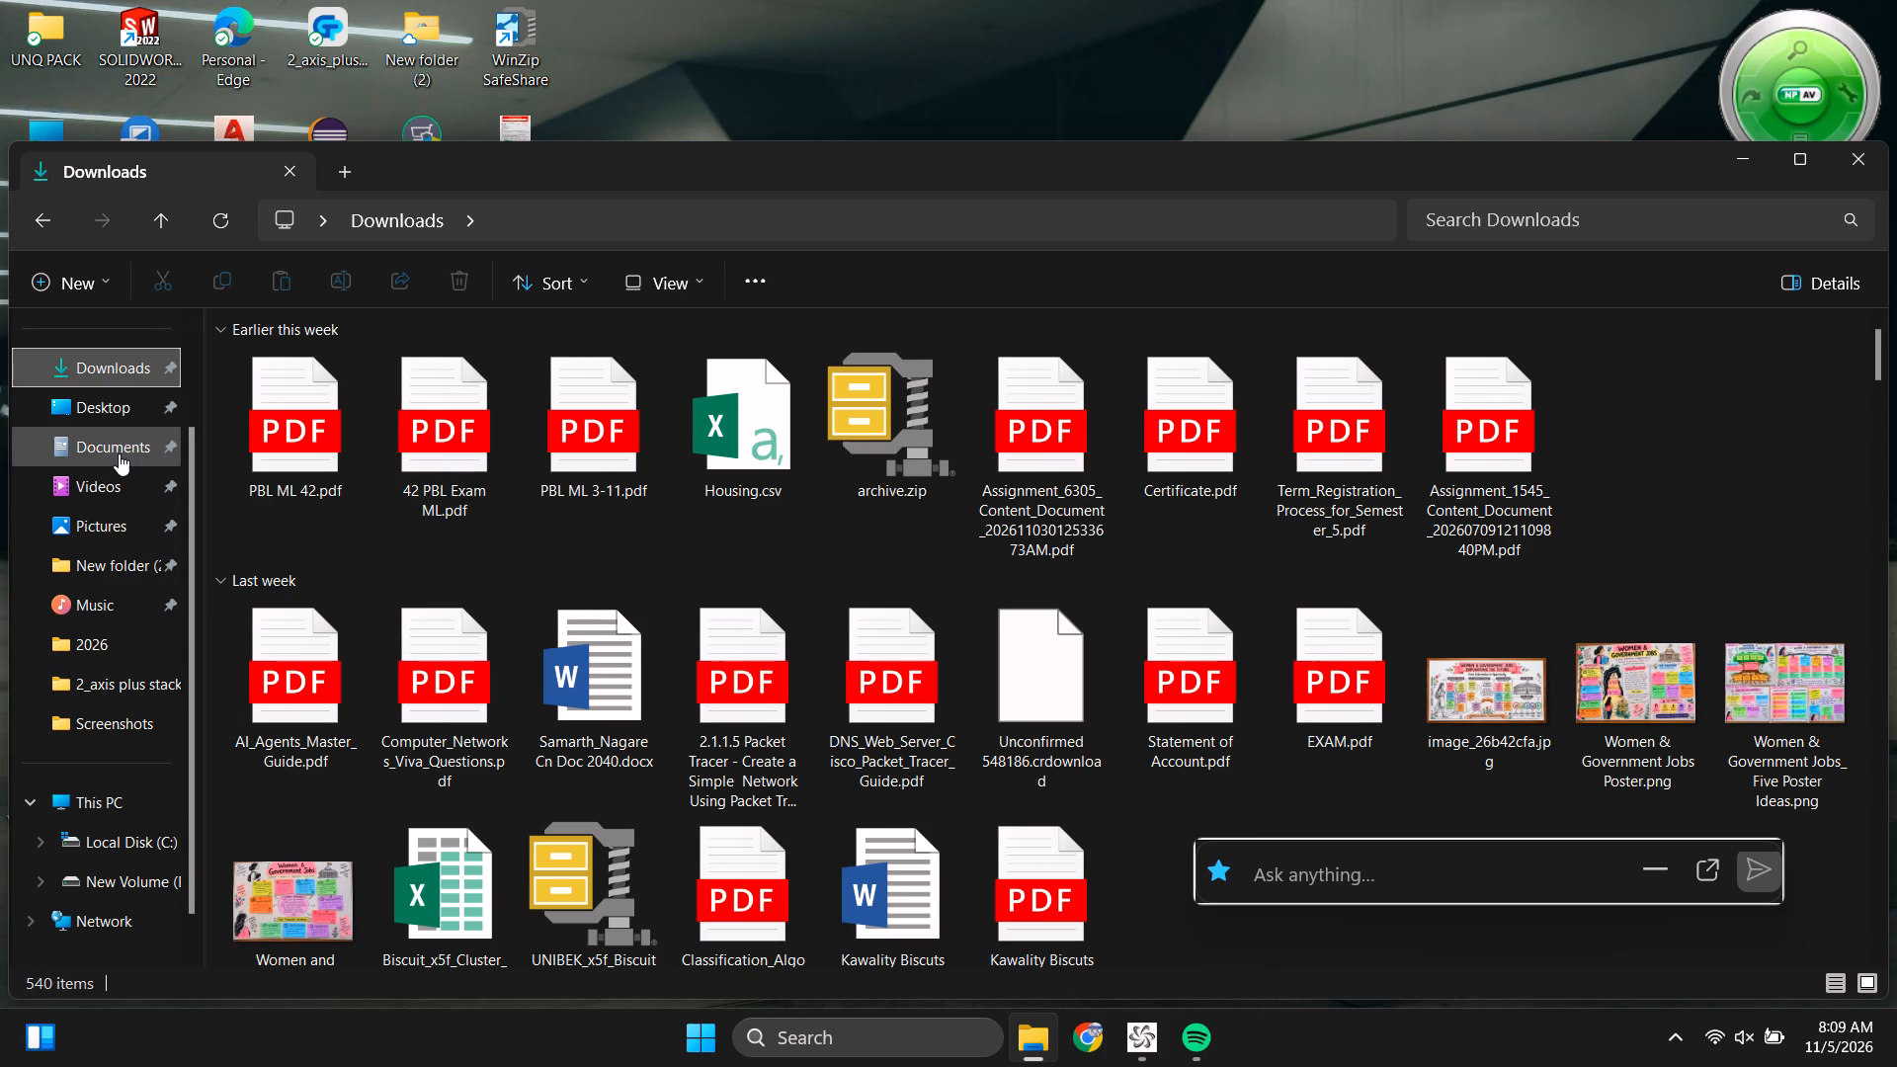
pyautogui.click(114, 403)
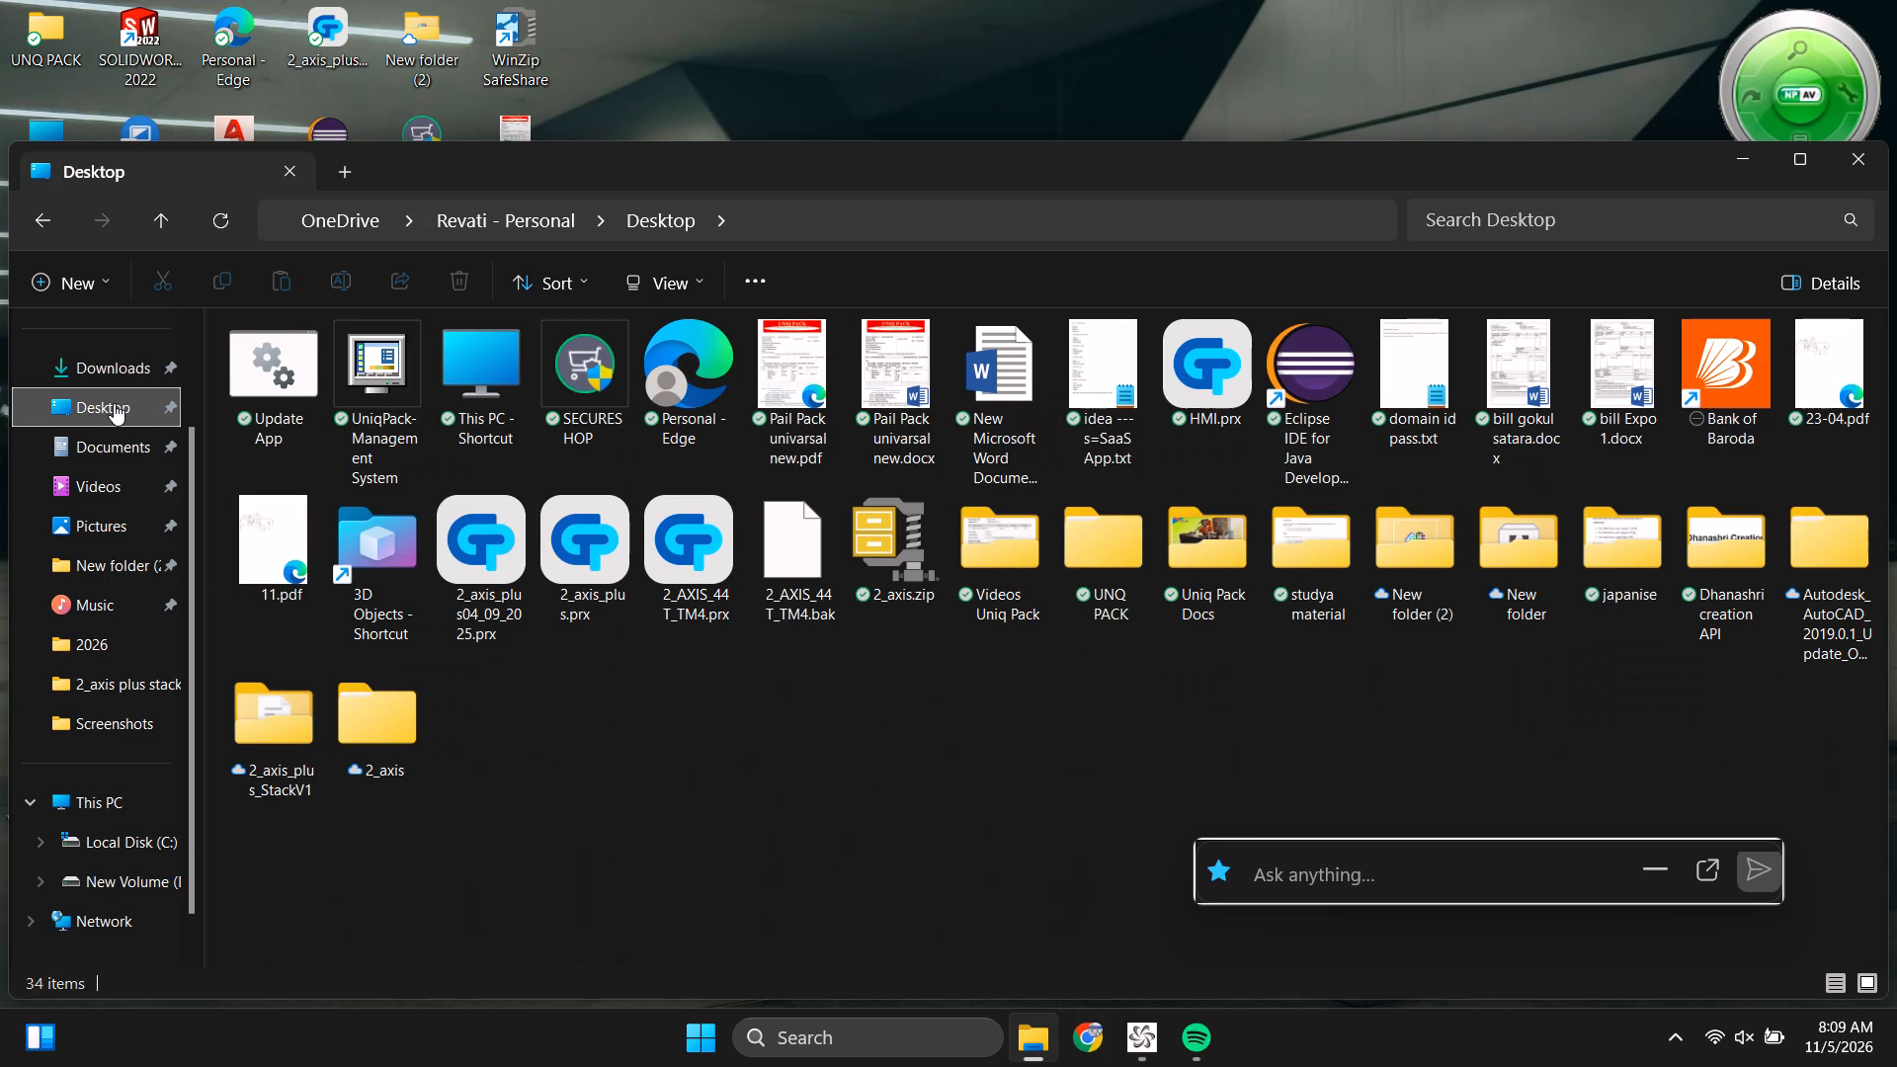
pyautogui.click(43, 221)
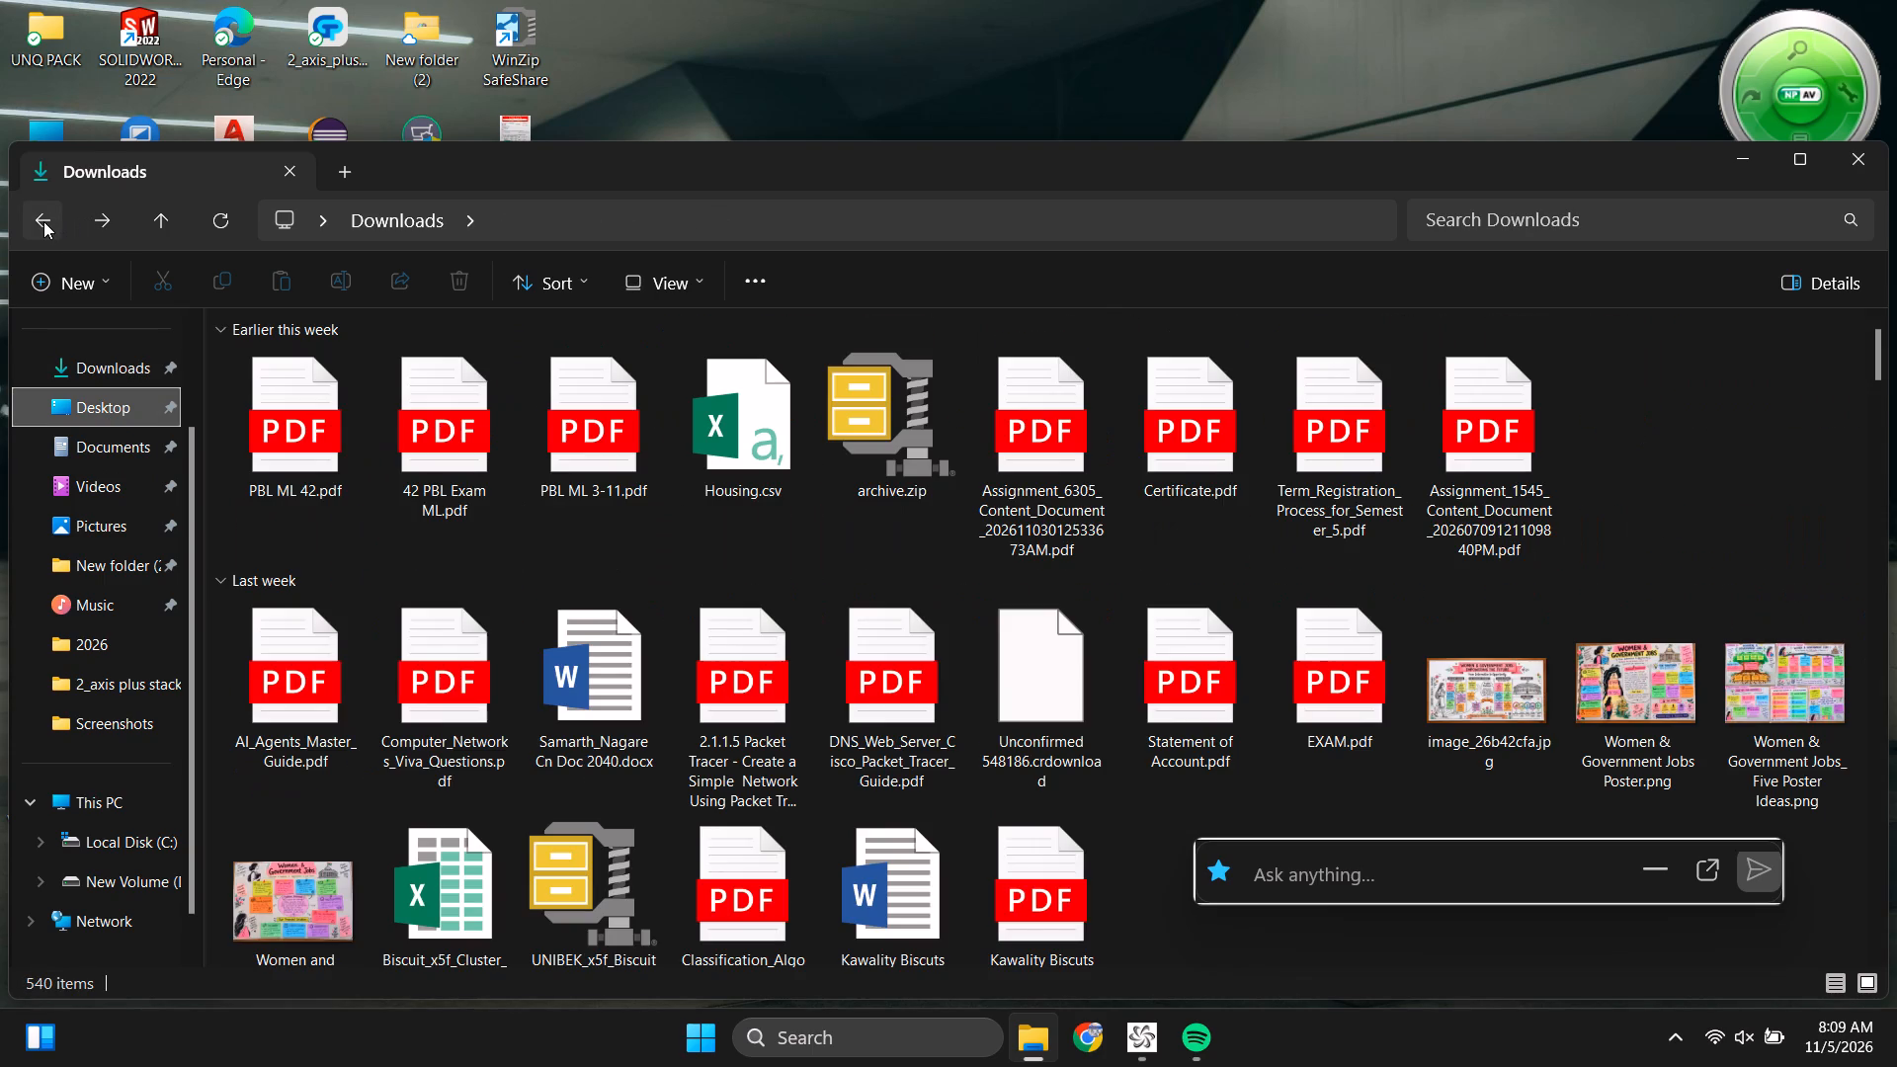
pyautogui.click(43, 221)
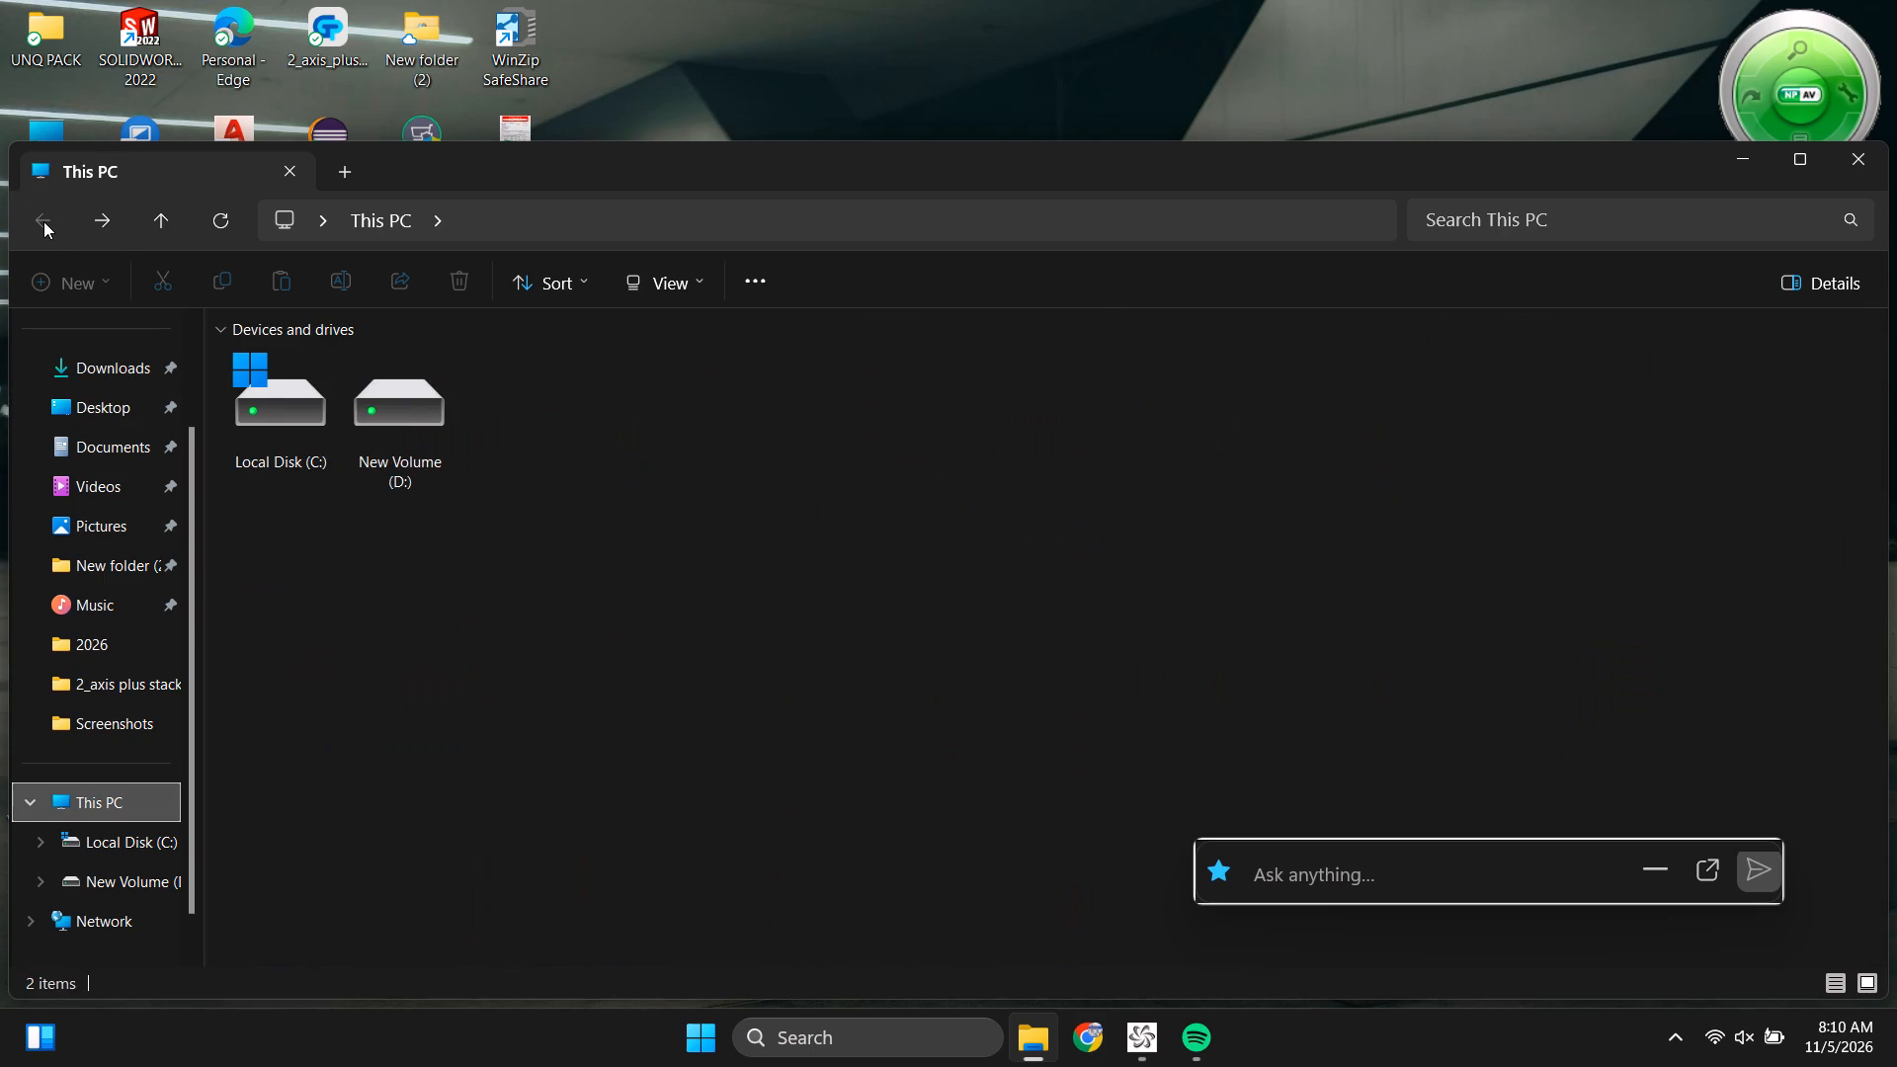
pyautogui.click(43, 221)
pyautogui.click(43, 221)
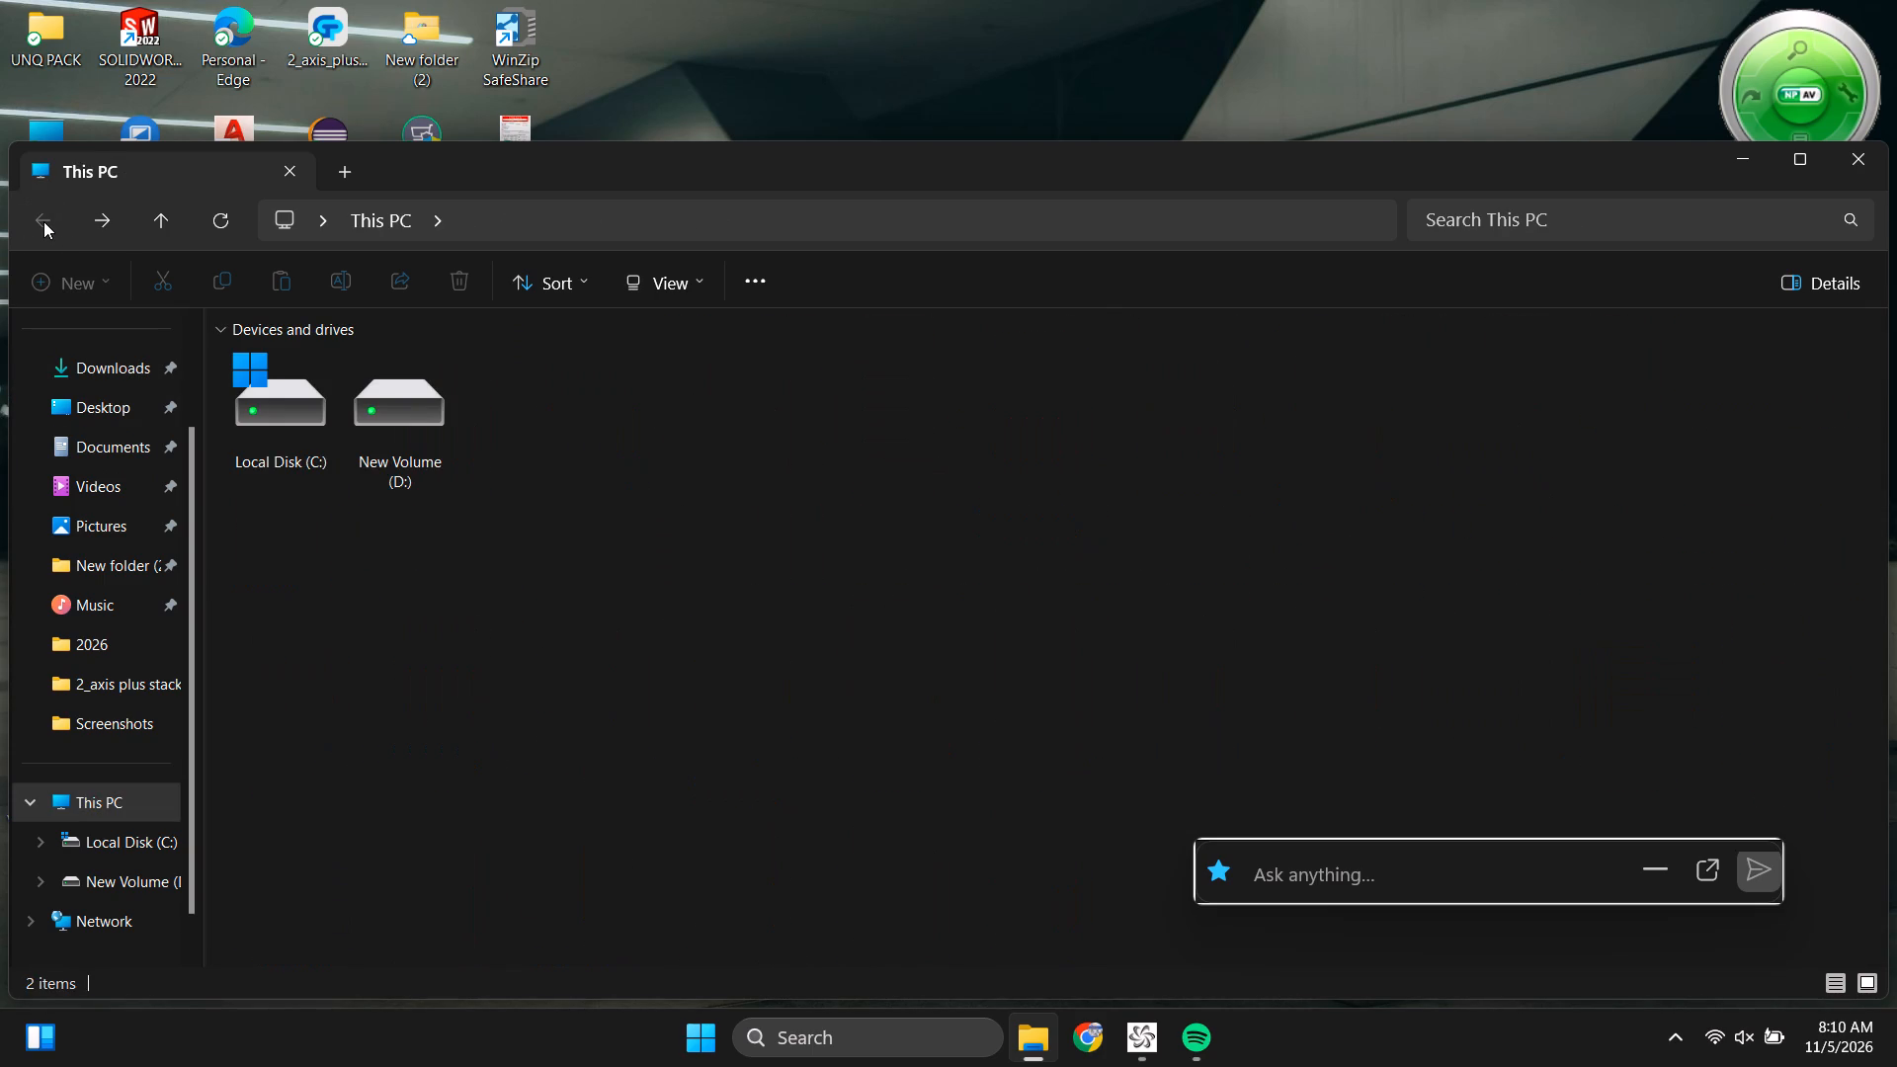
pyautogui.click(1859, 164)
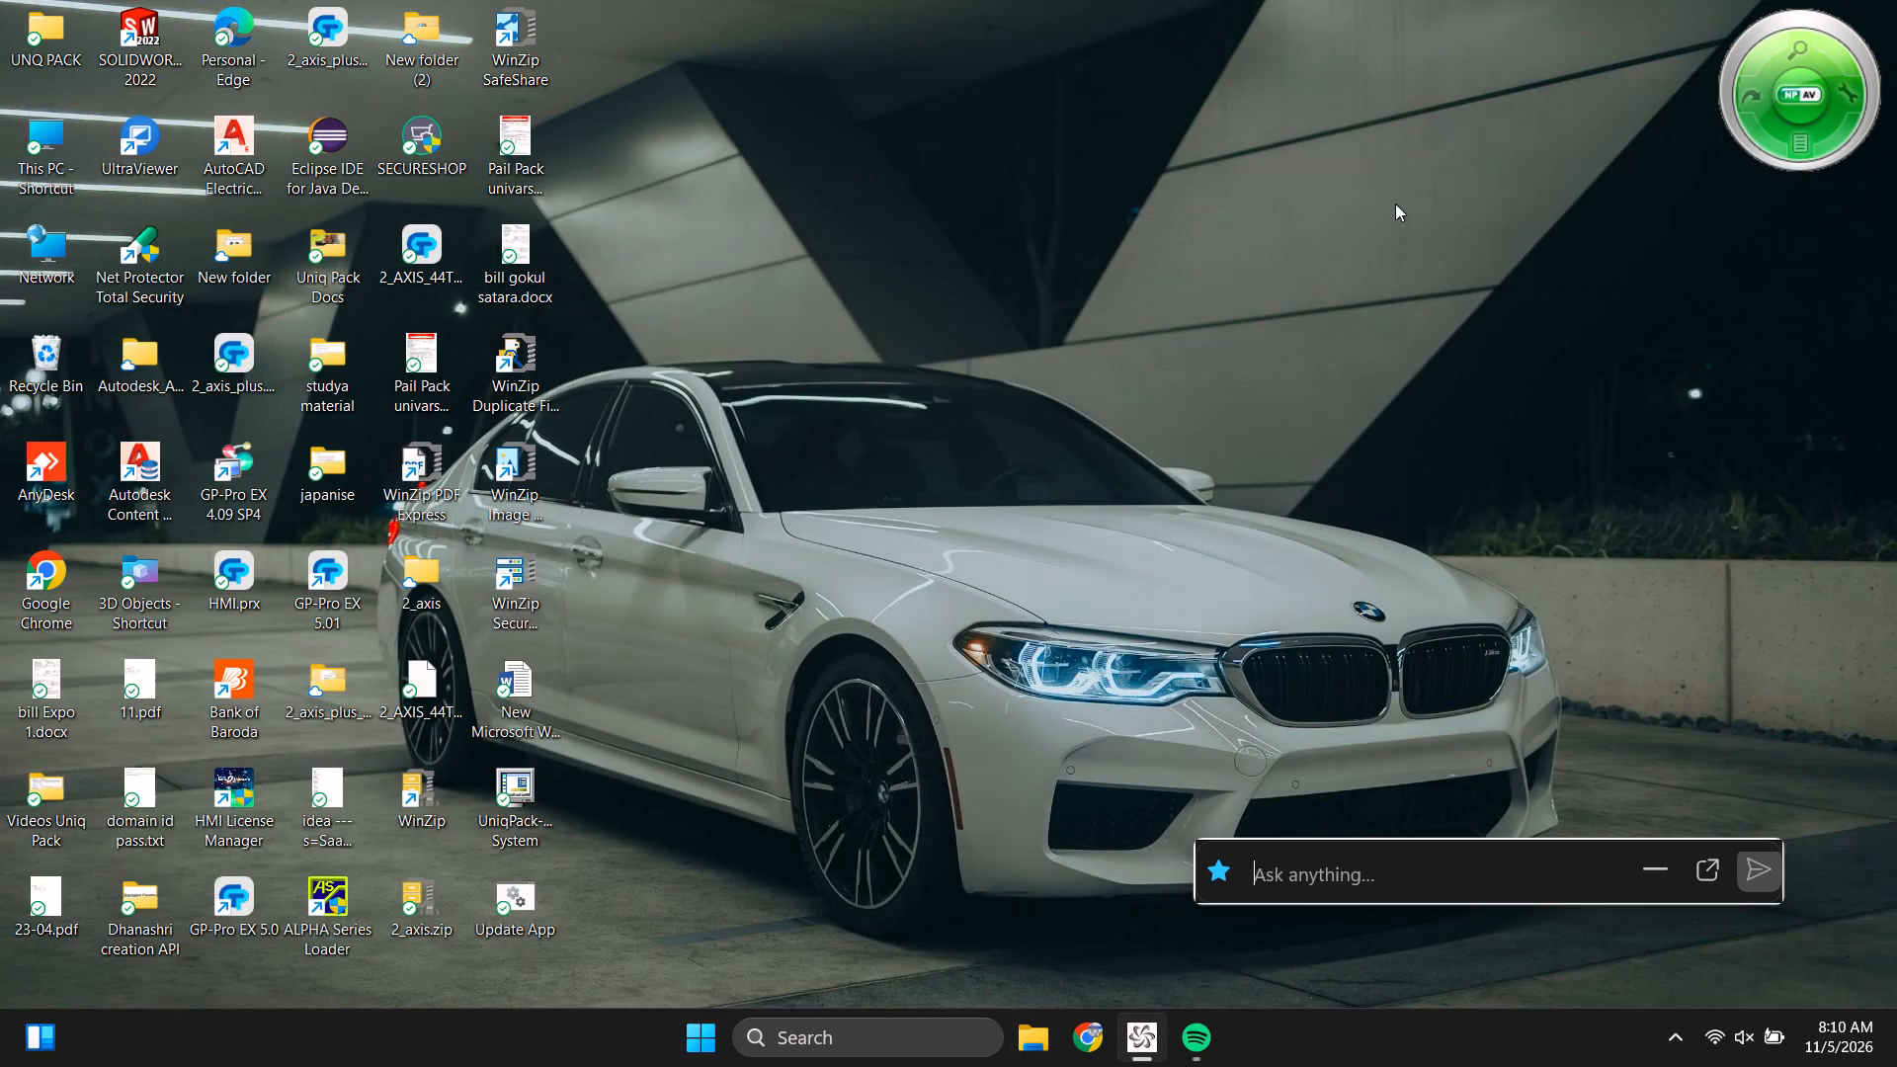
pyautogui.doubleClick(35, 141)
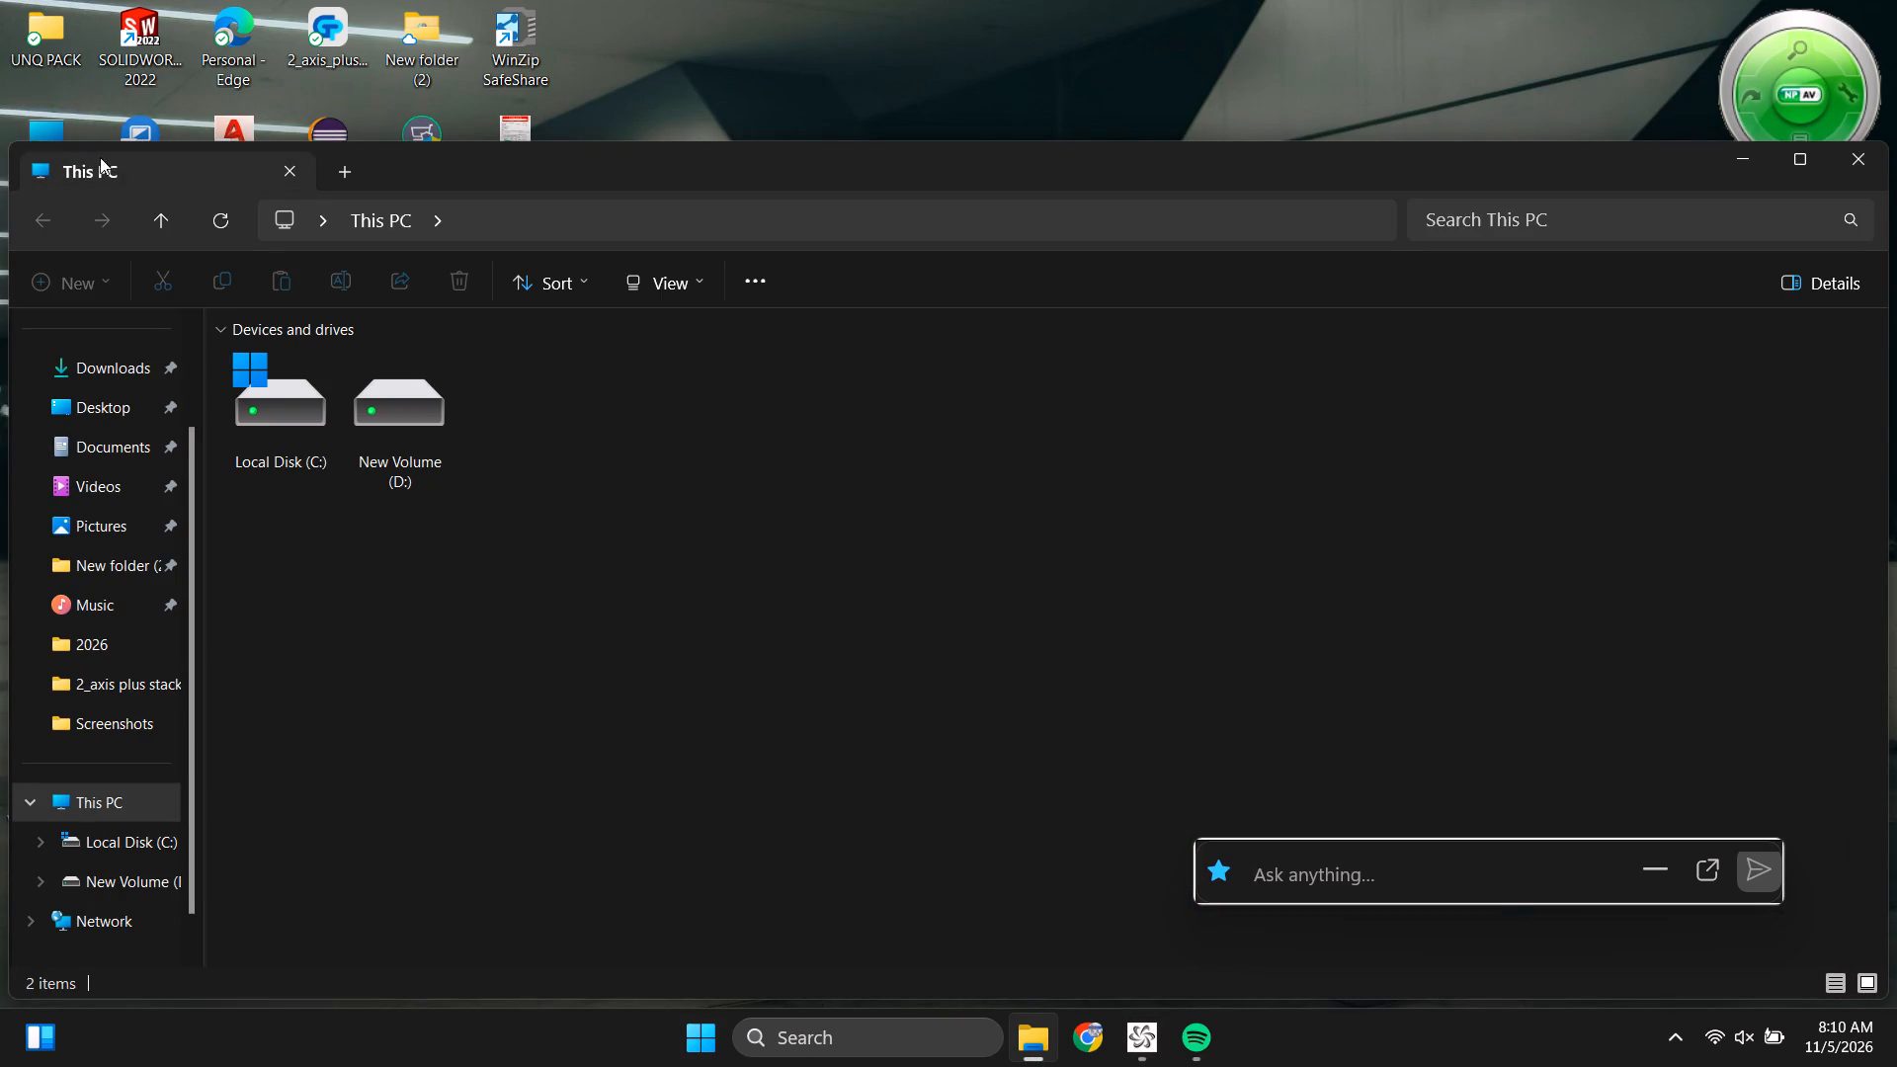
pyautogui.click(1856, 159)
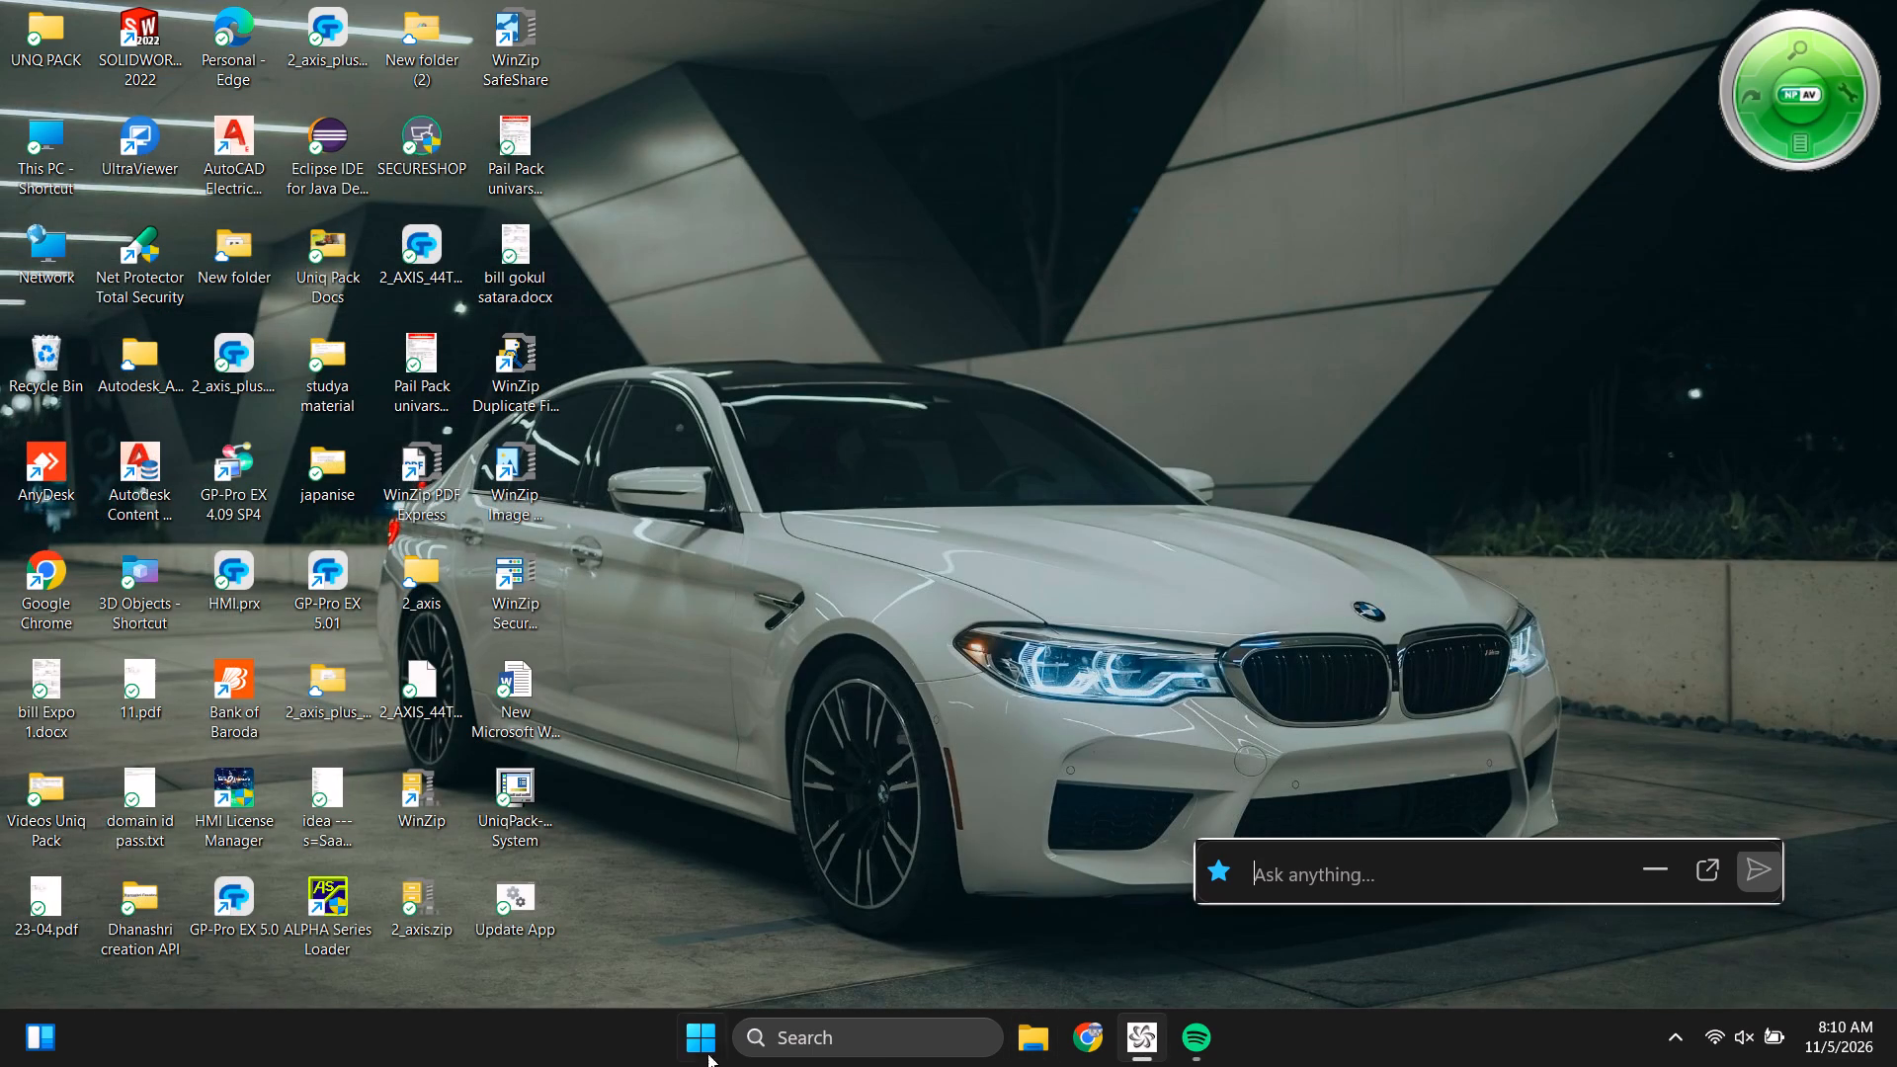
# Launch Word 2016, dismiss the activation wizard, and open the recent document UNIBEK_Biscuit_Plant_Cluster_Report.docx.
pyautogui.click(810, 1038)
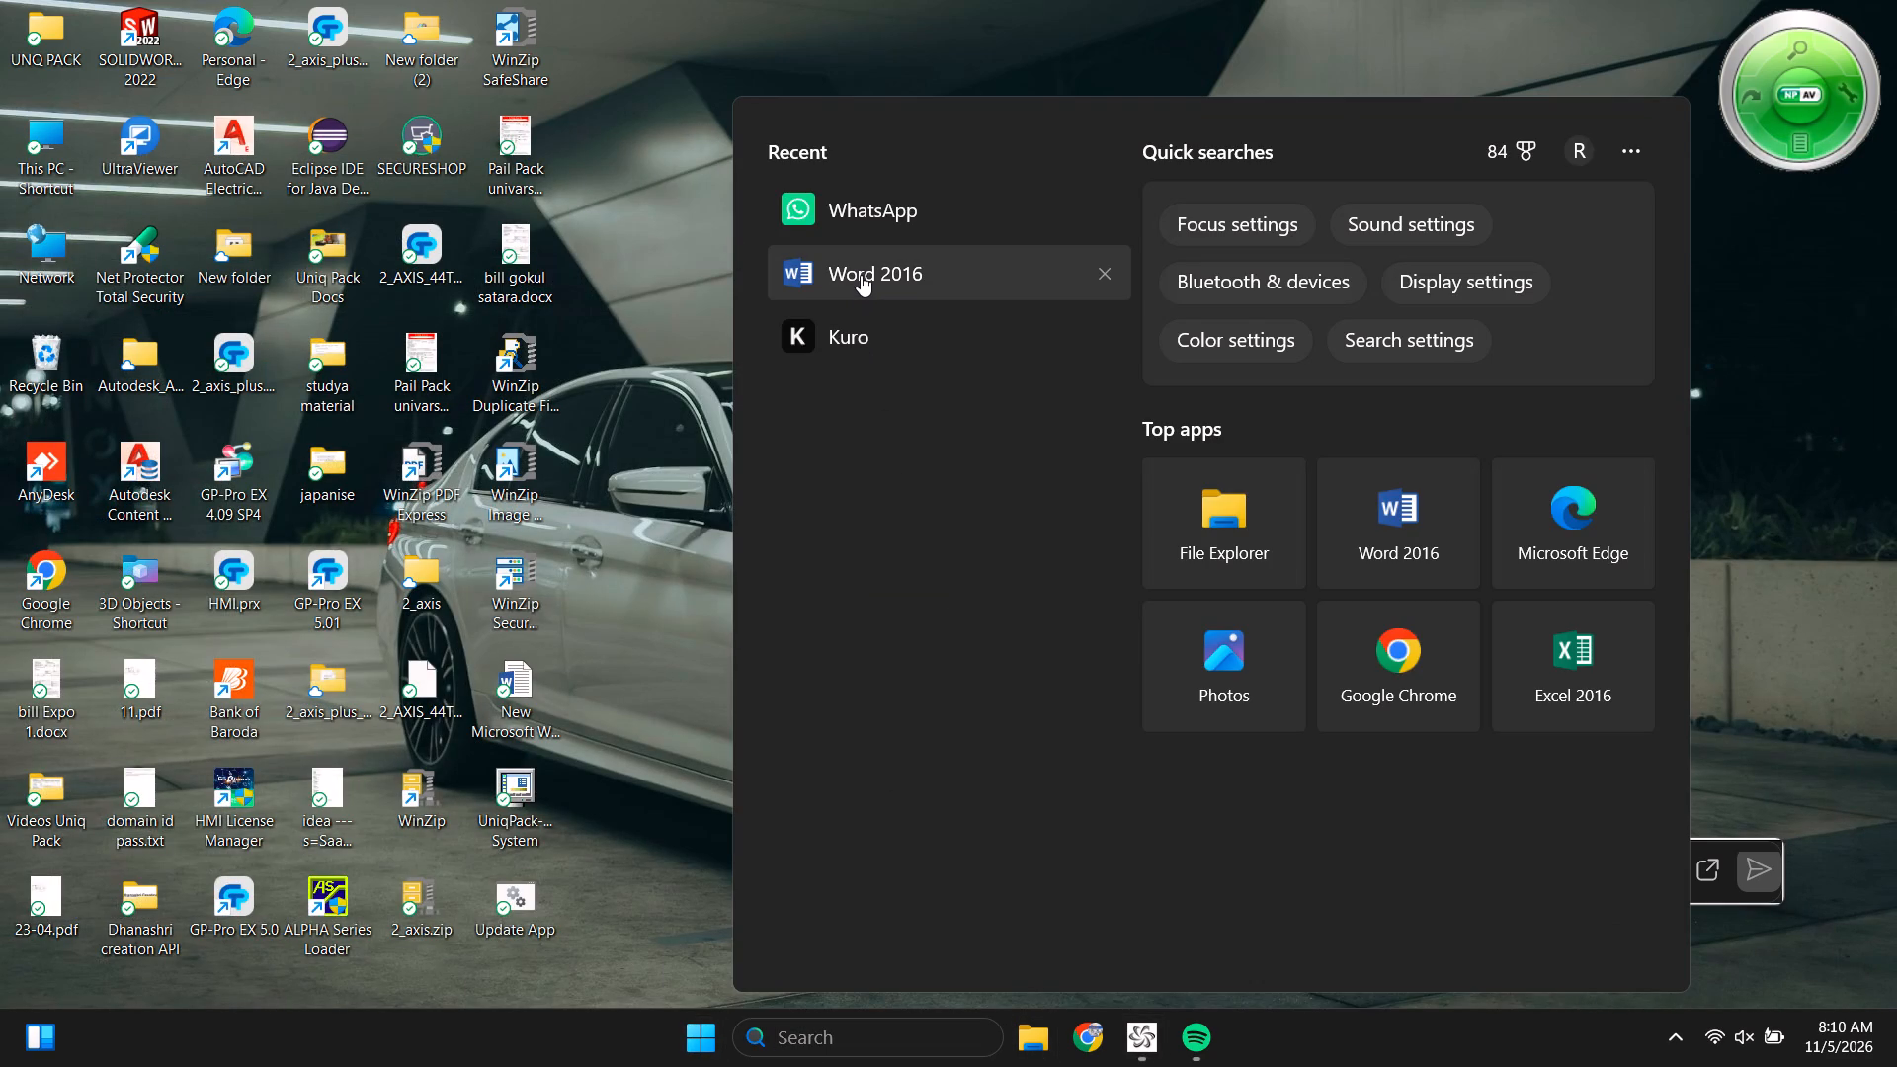
pyautogui.click(861, 275)
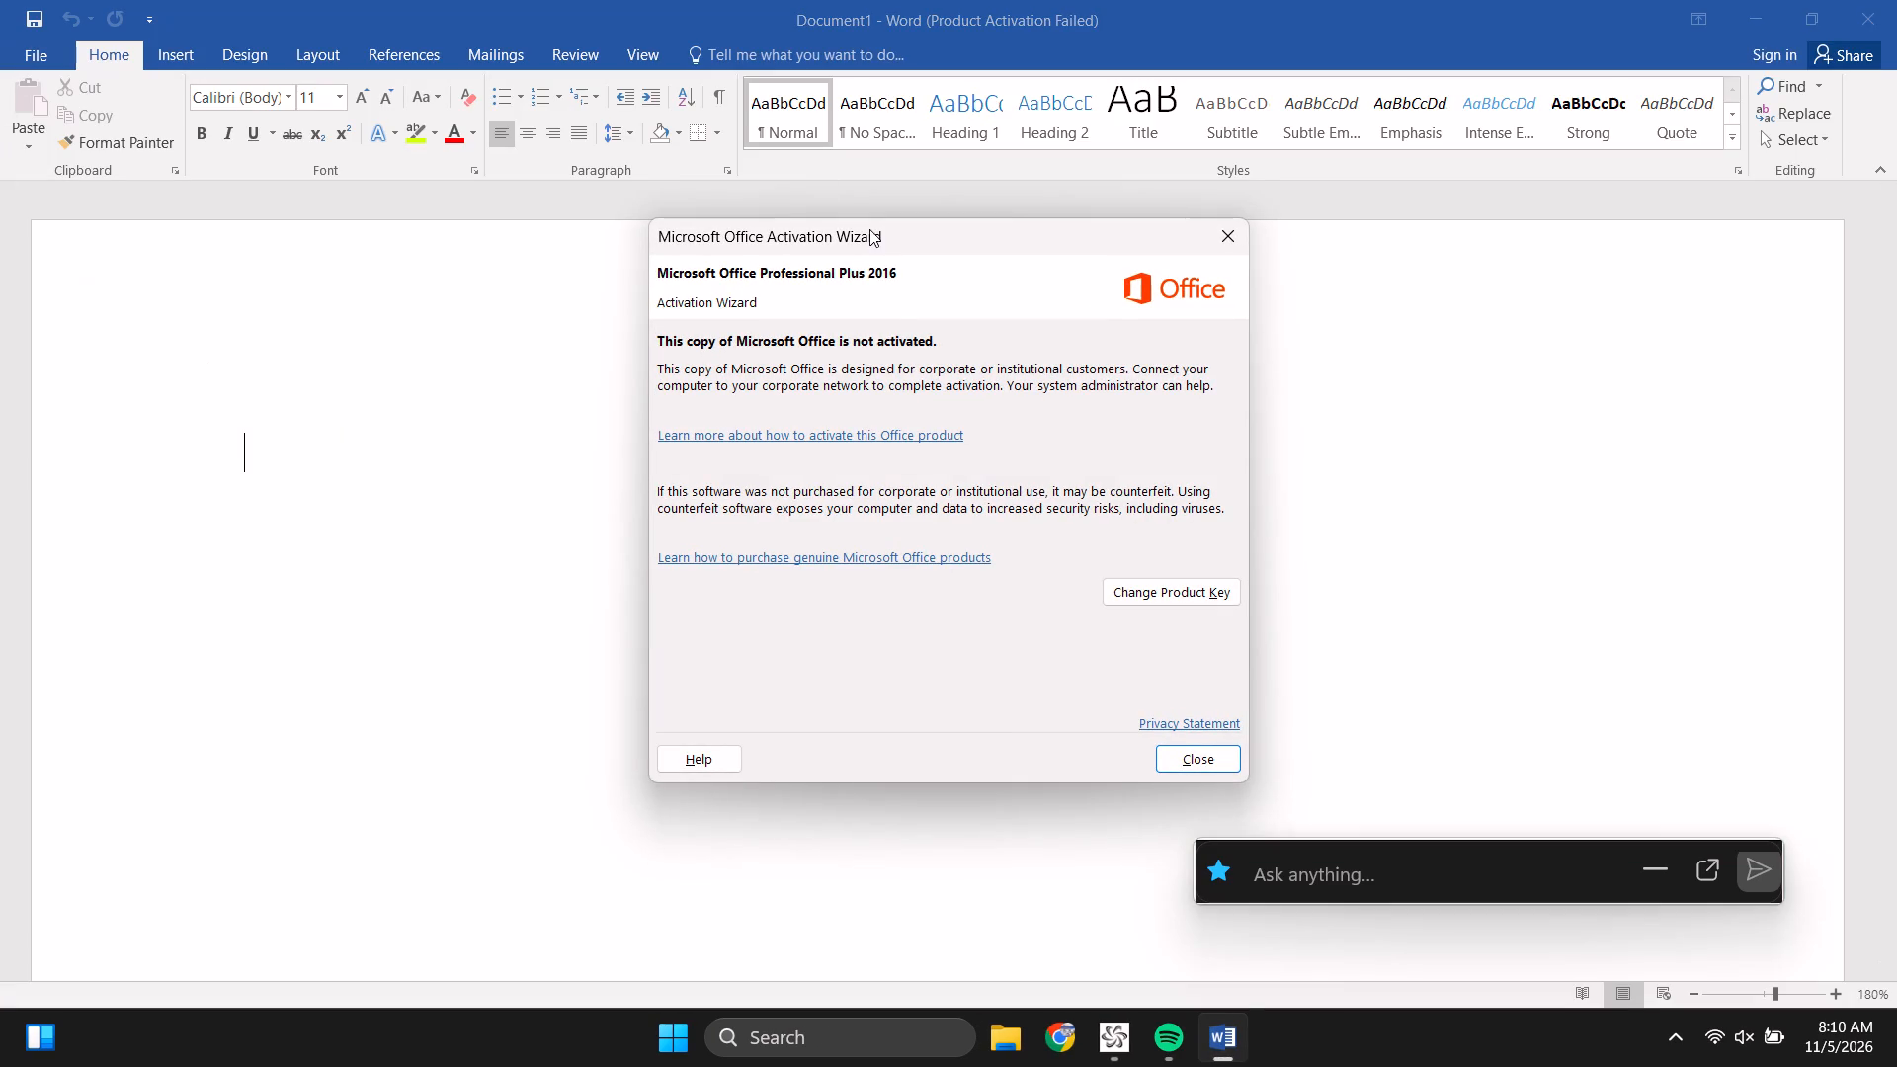
pyautogui.click(1224, 243)
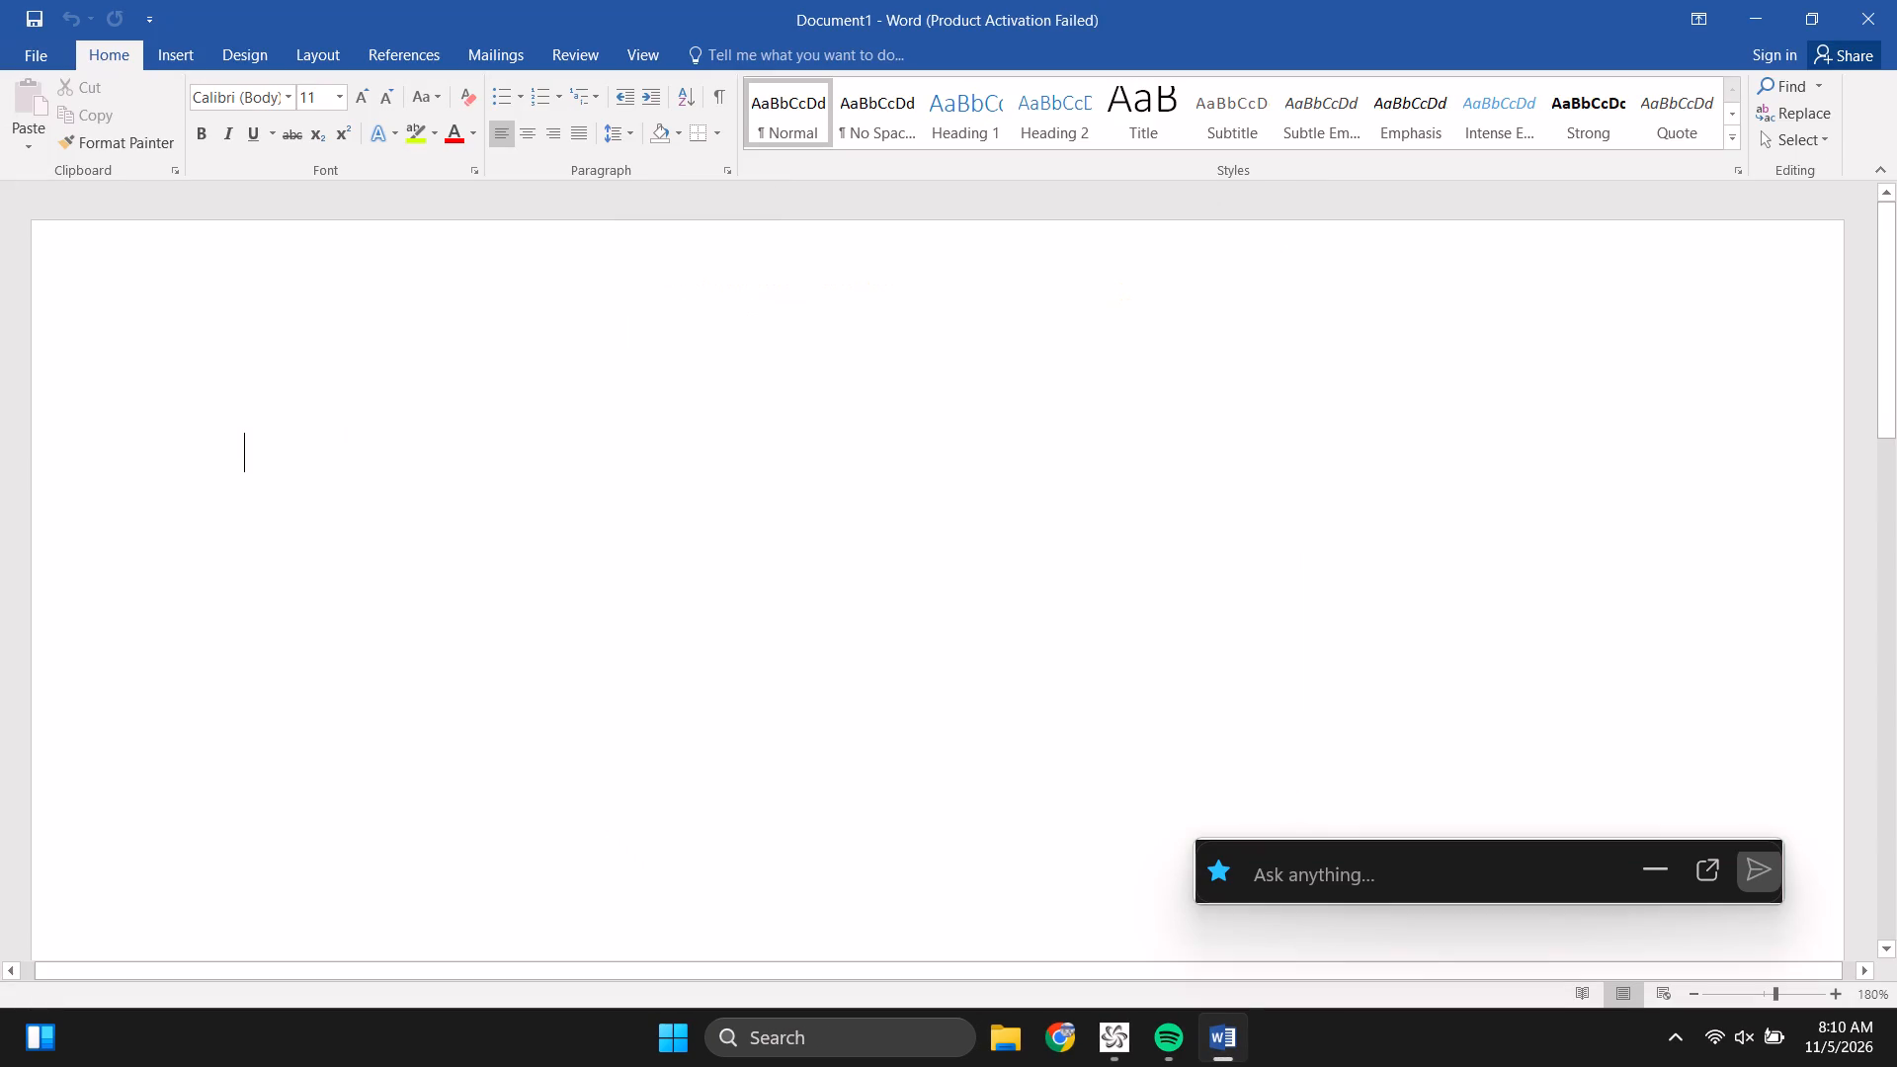
pyautogui.click(45, 47)
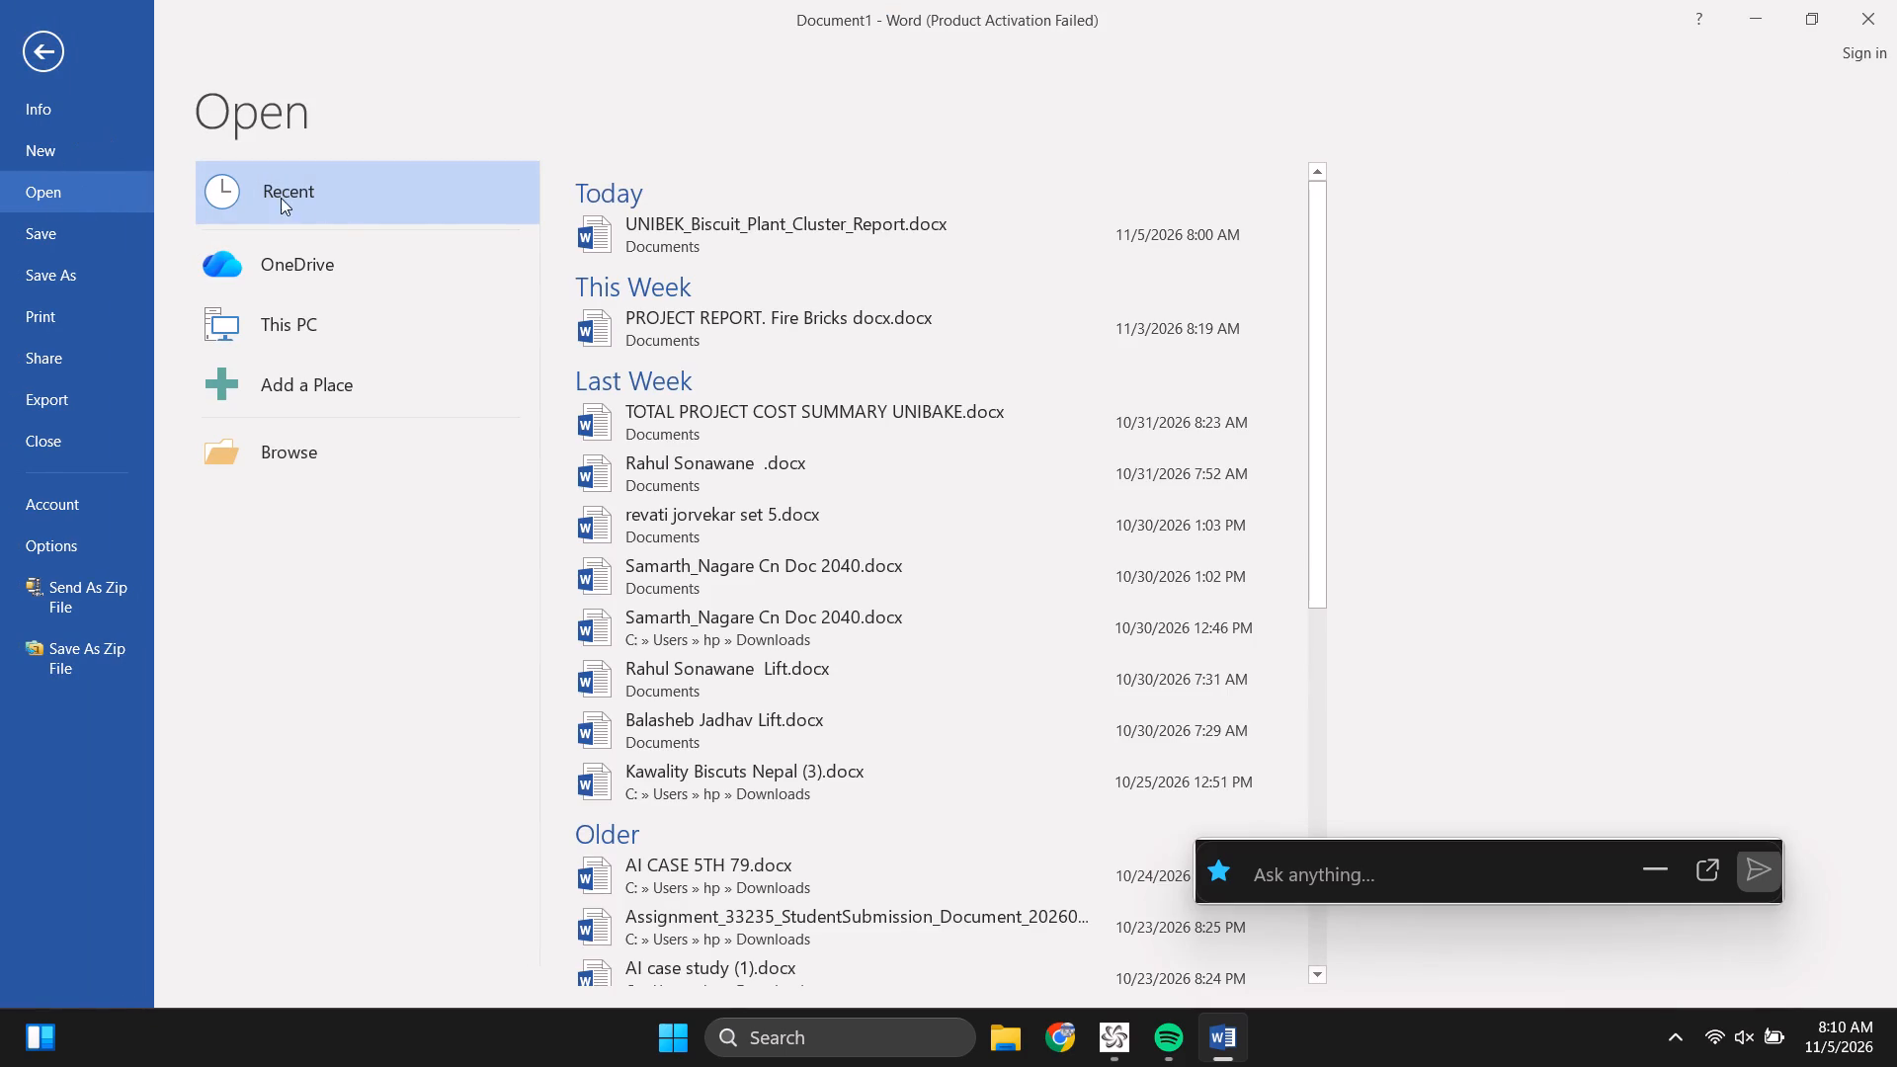
pyautogui.click(762, 239)
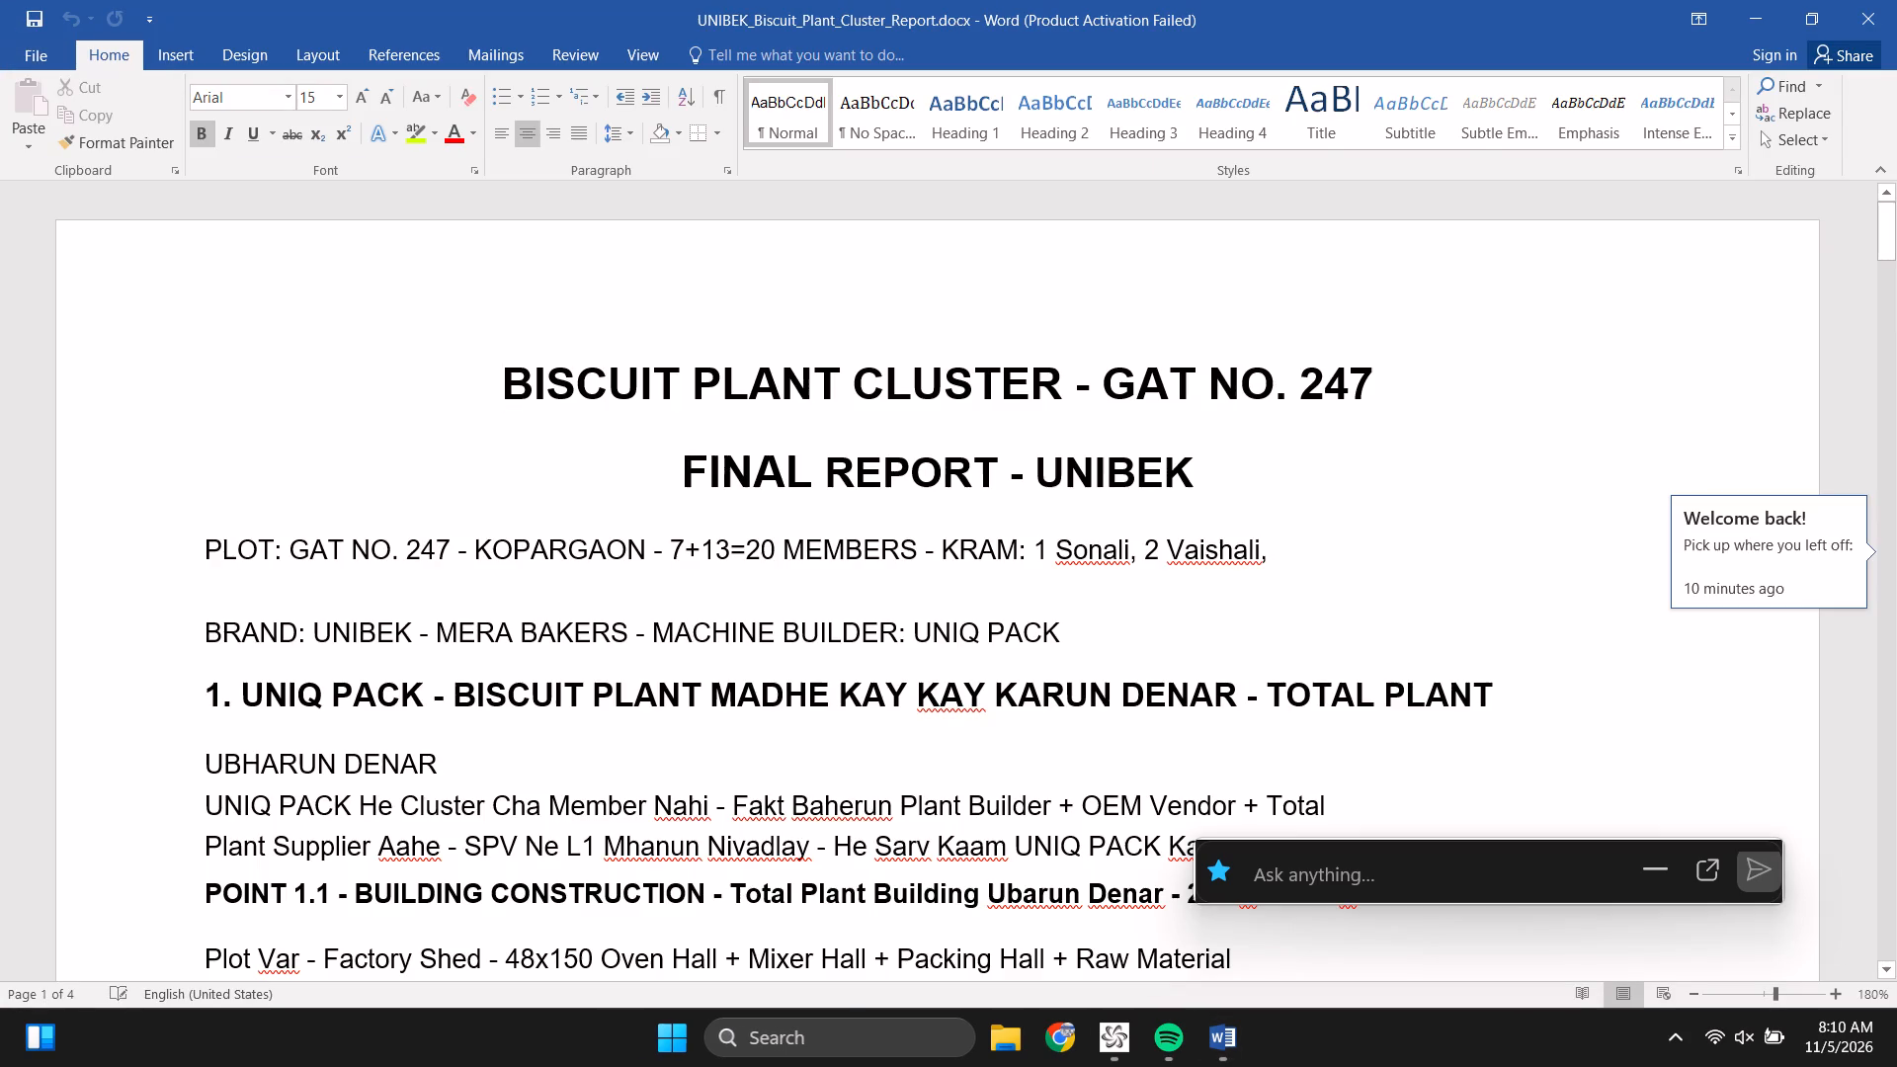
# Skim the report's title block and the plant-building points in section 1.
pyautogui.scroll(-1, 865, 534)
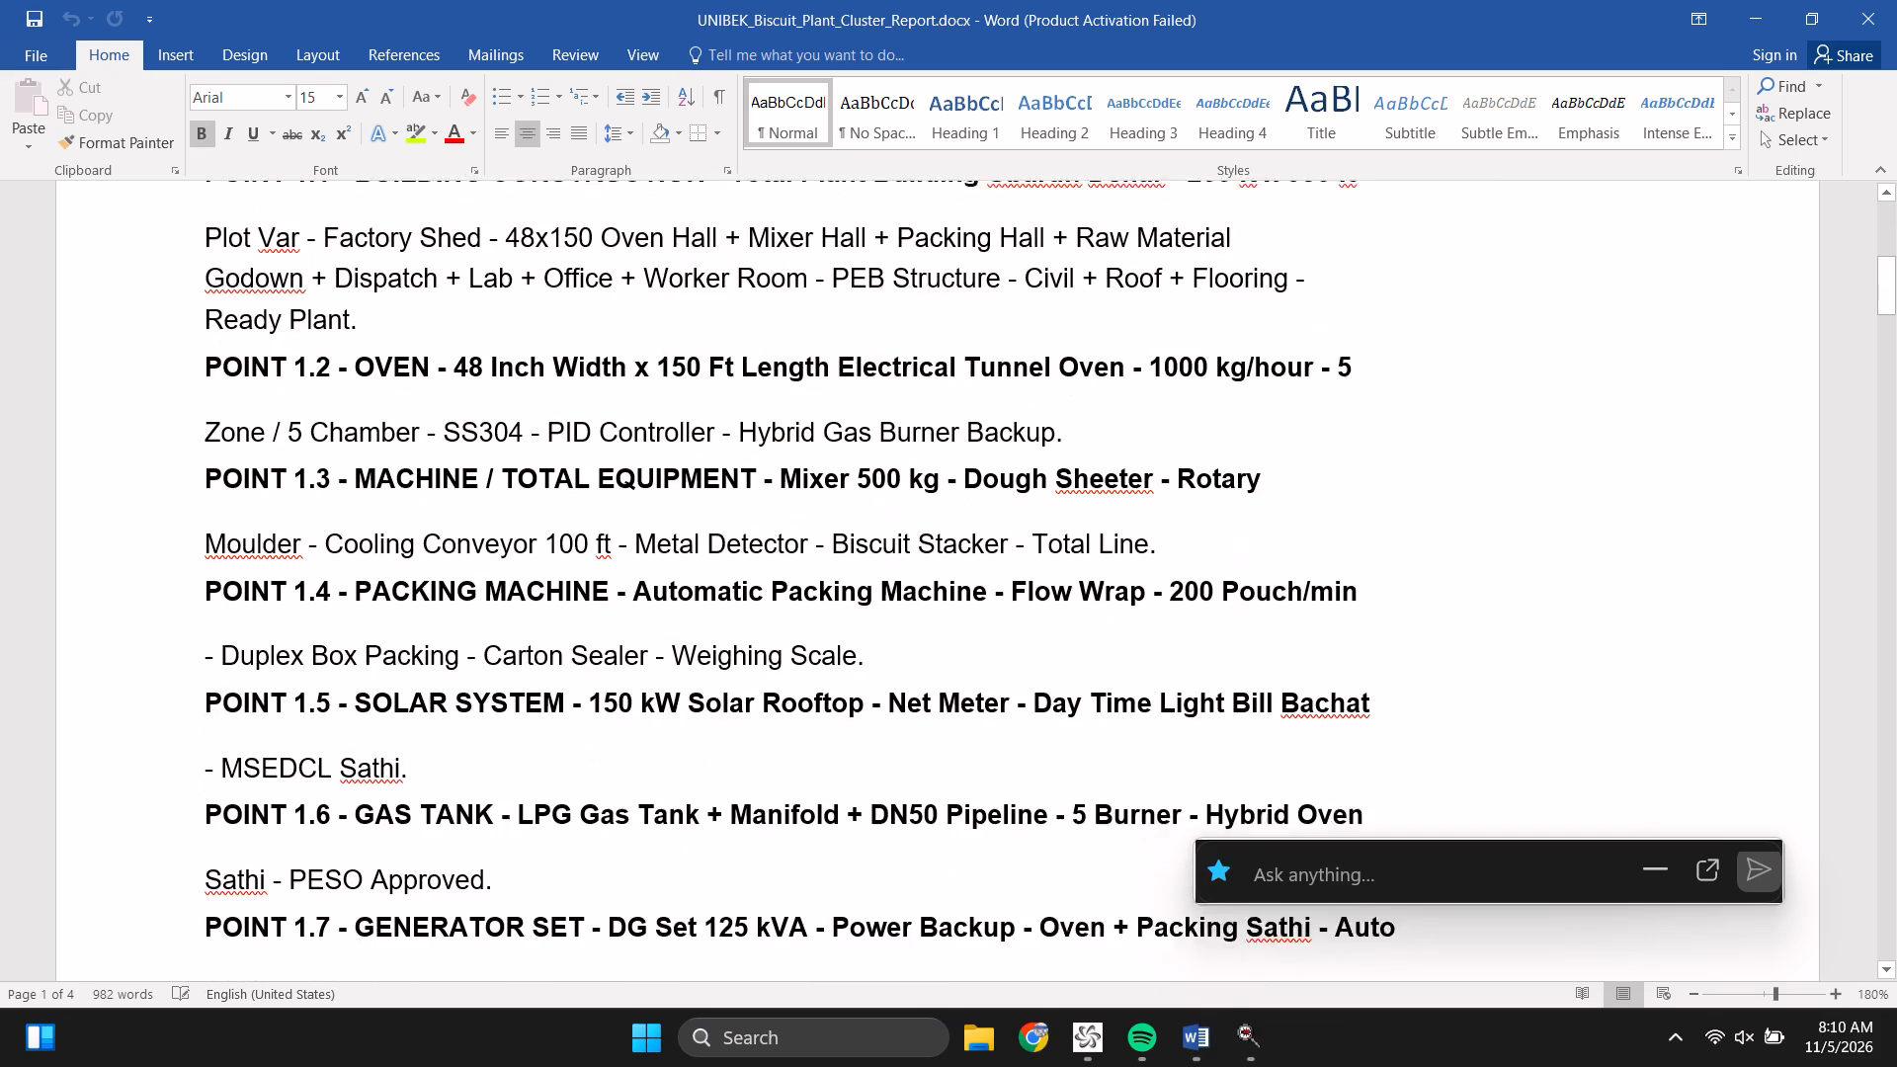
pyautogui.scroll(-1, 865, 534)
pyautogui.scroll(2, 865, 534)
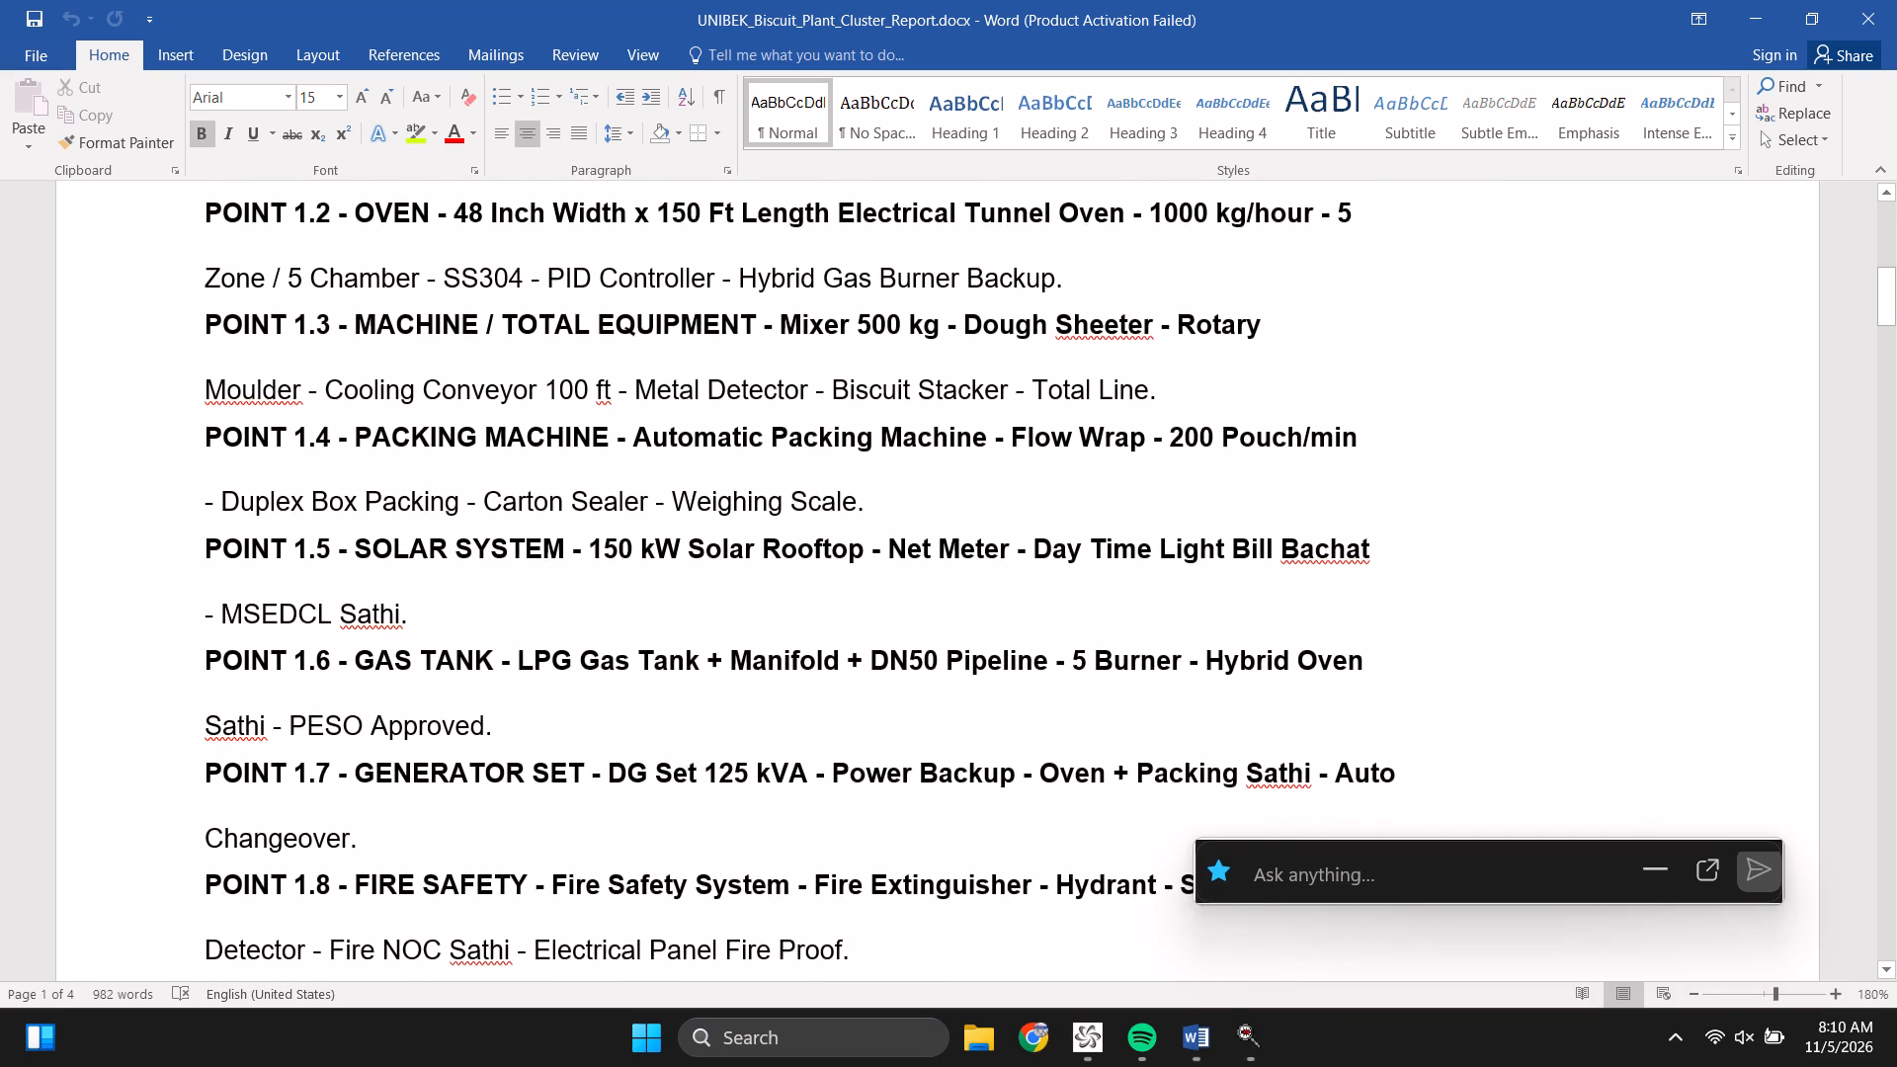
pyautogui.scroll(1, 865, 534)
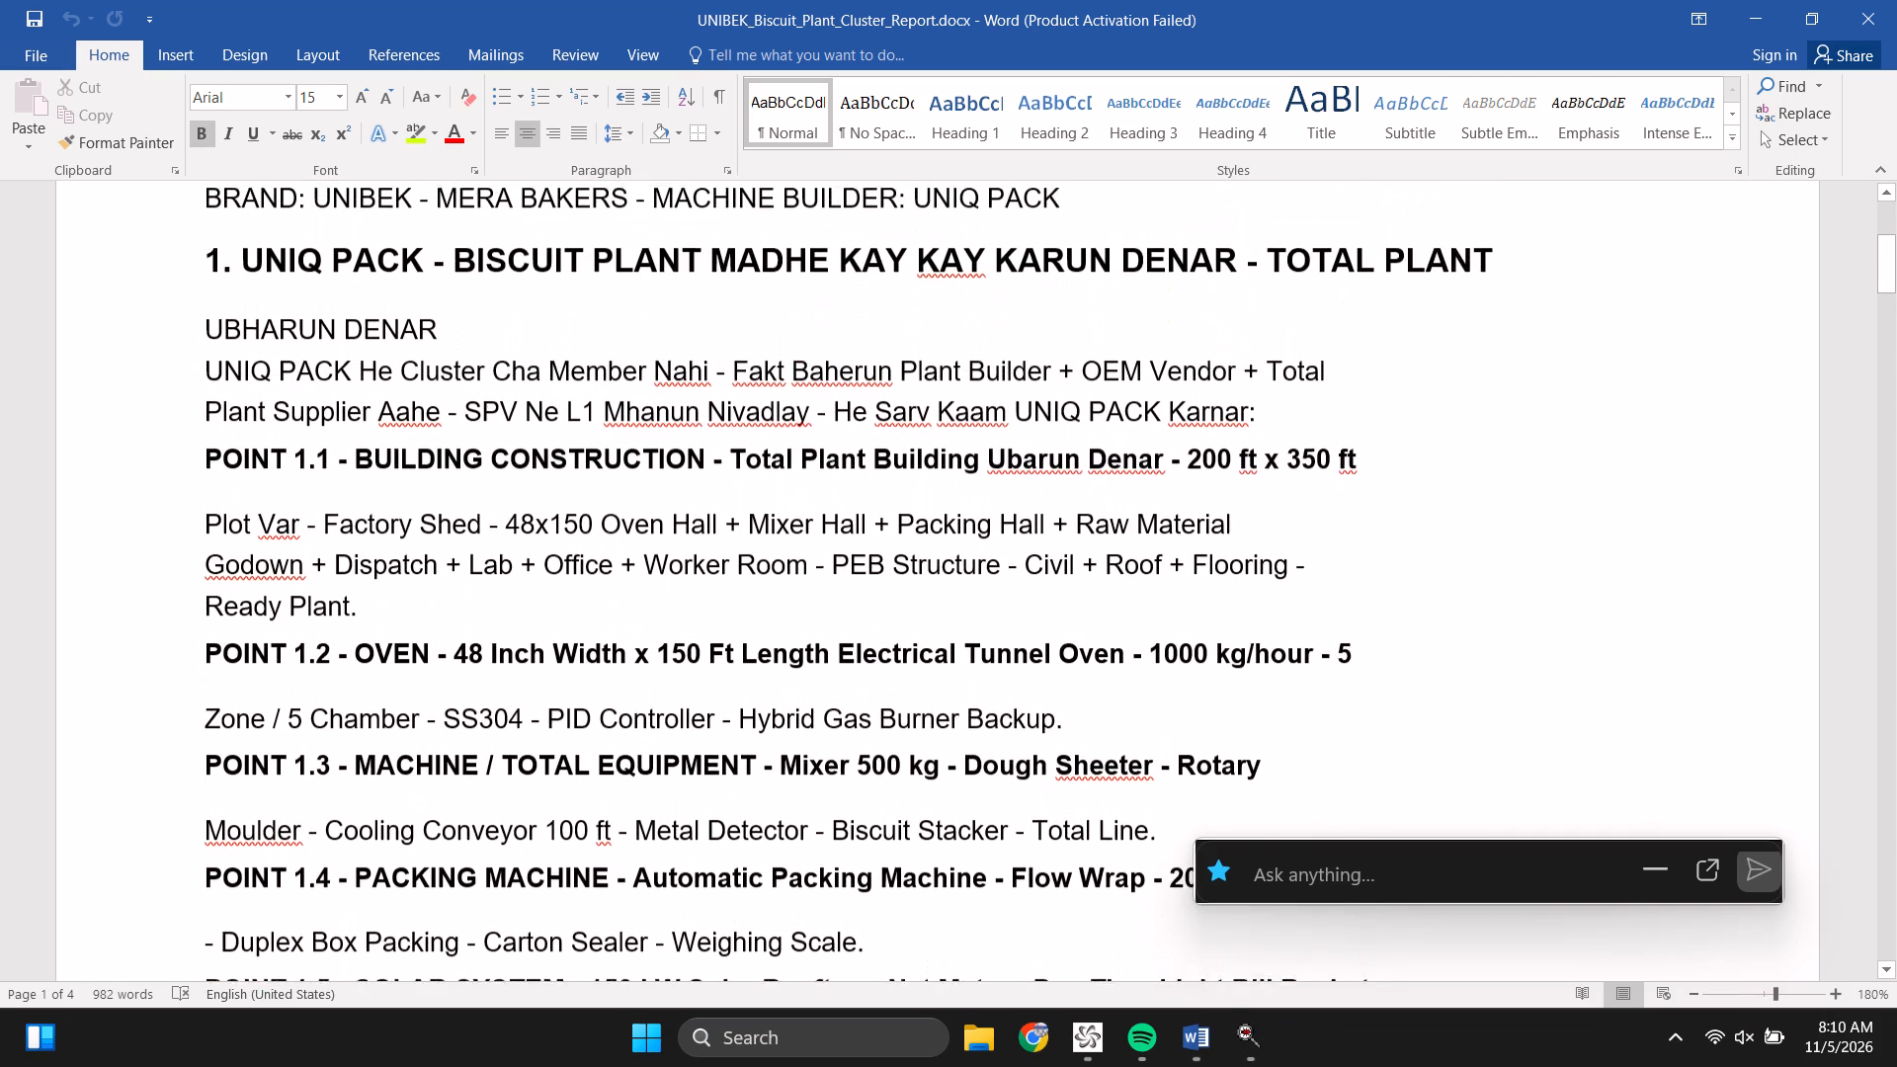
pyautogui.scroll(2, 865, 534)
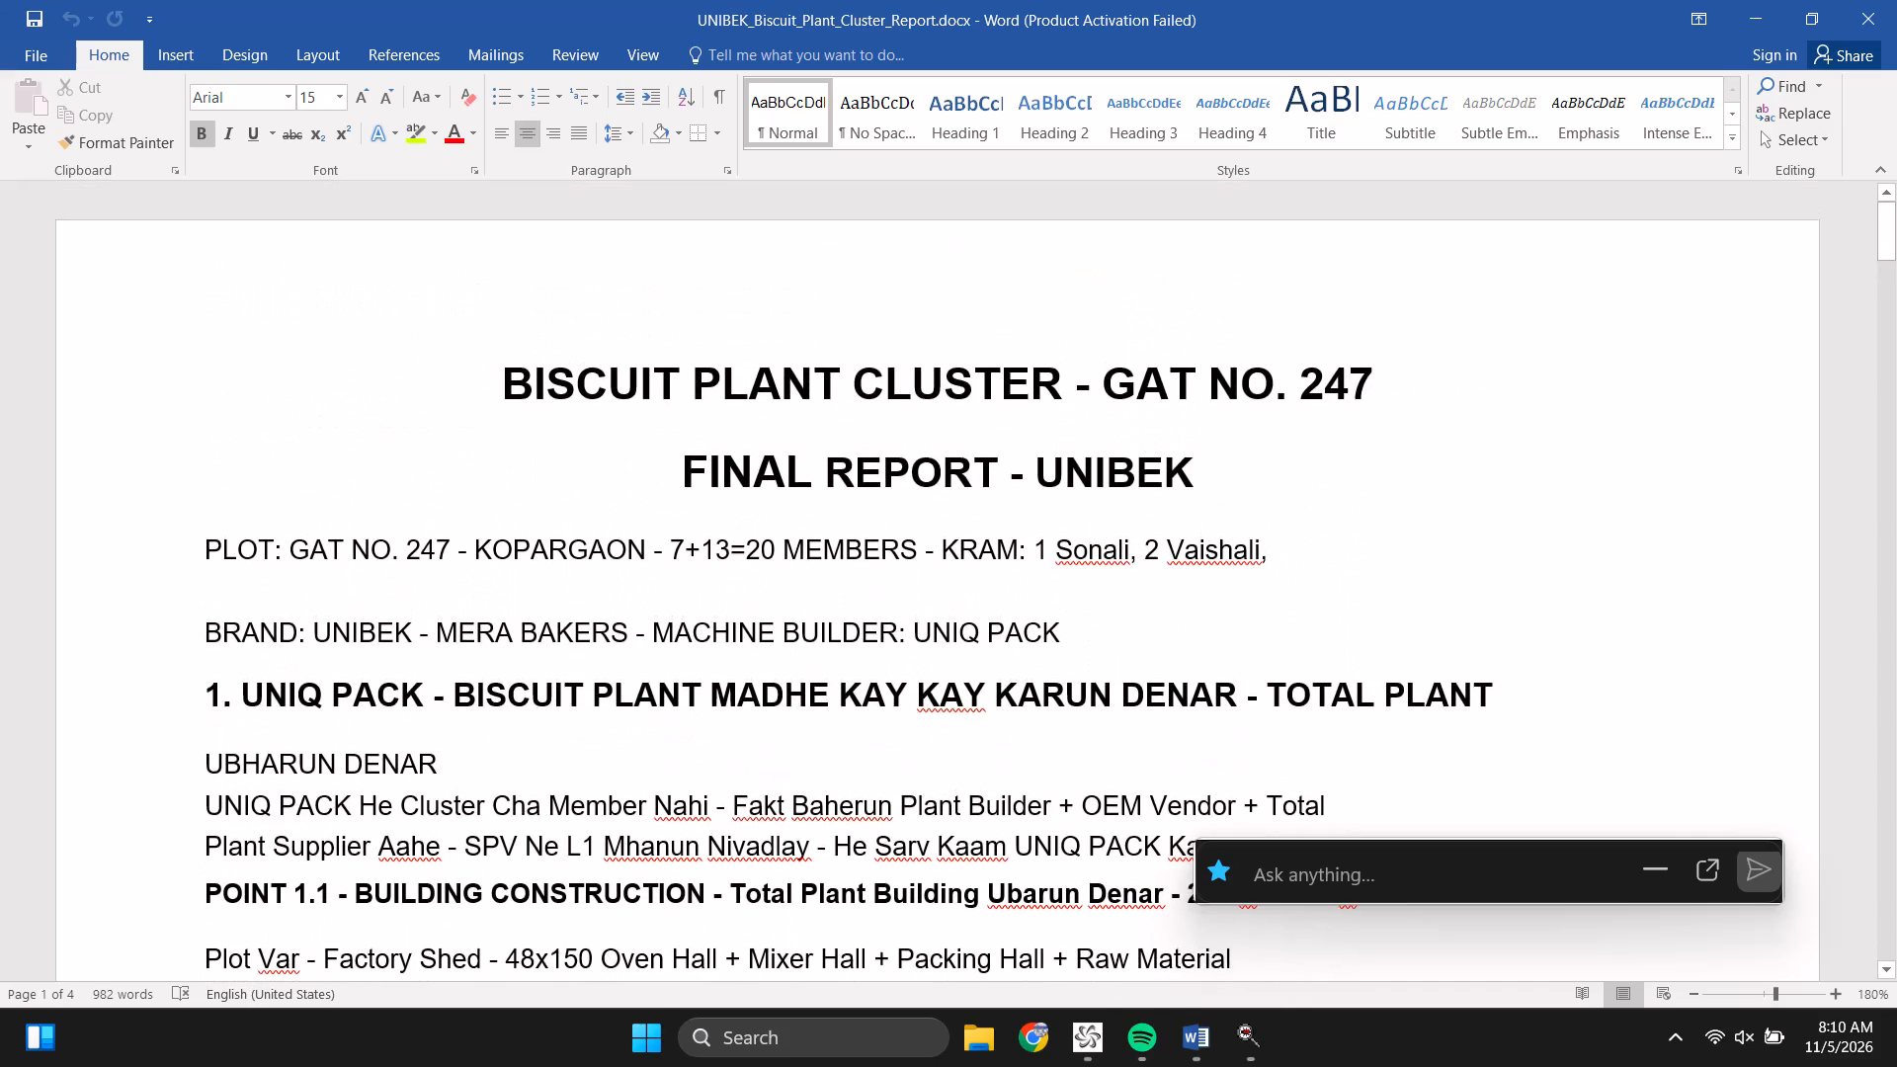
pyautogui.scroll(1, 865, 534)
# Change the Gat number to 247 in item 1 of the FSSAI list, FSSAI Central License.
pyautogui.scroll(-3, 865, 534)
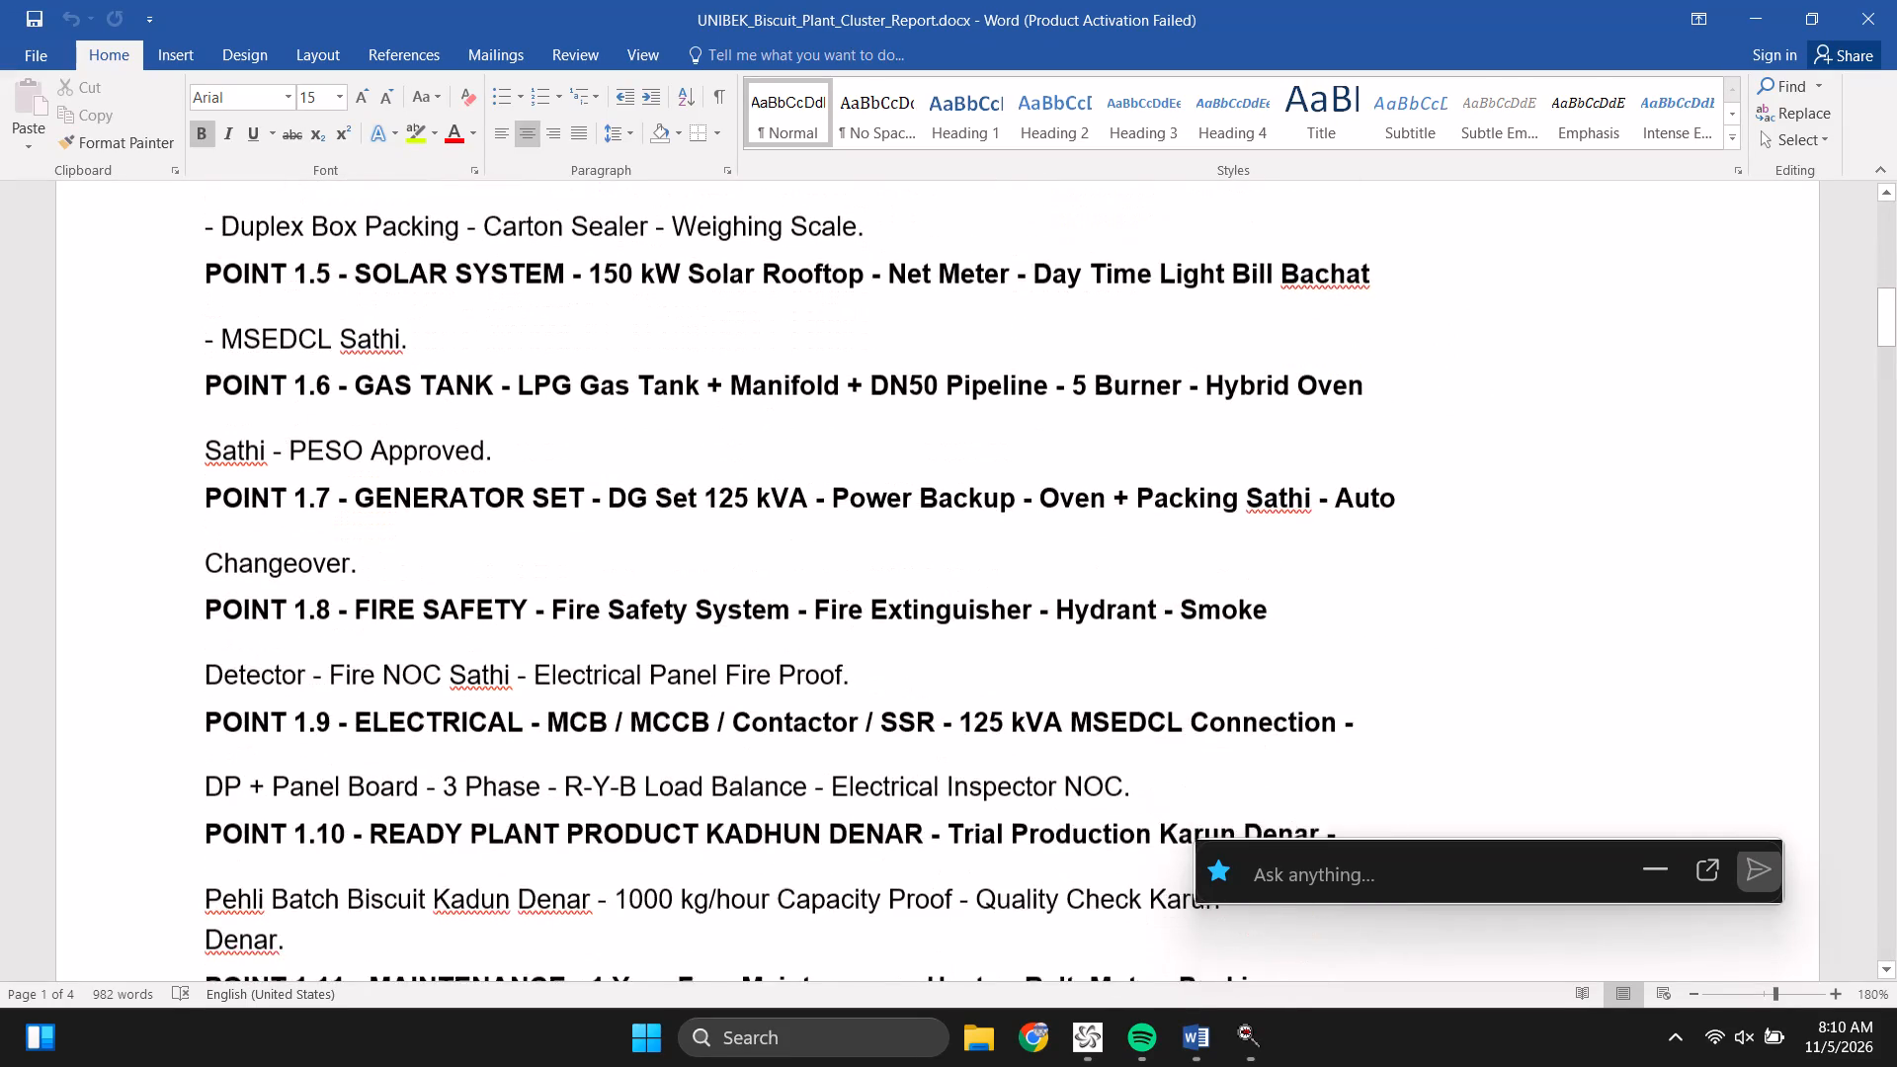
pyautogui.scroll(-3, 865, 534)
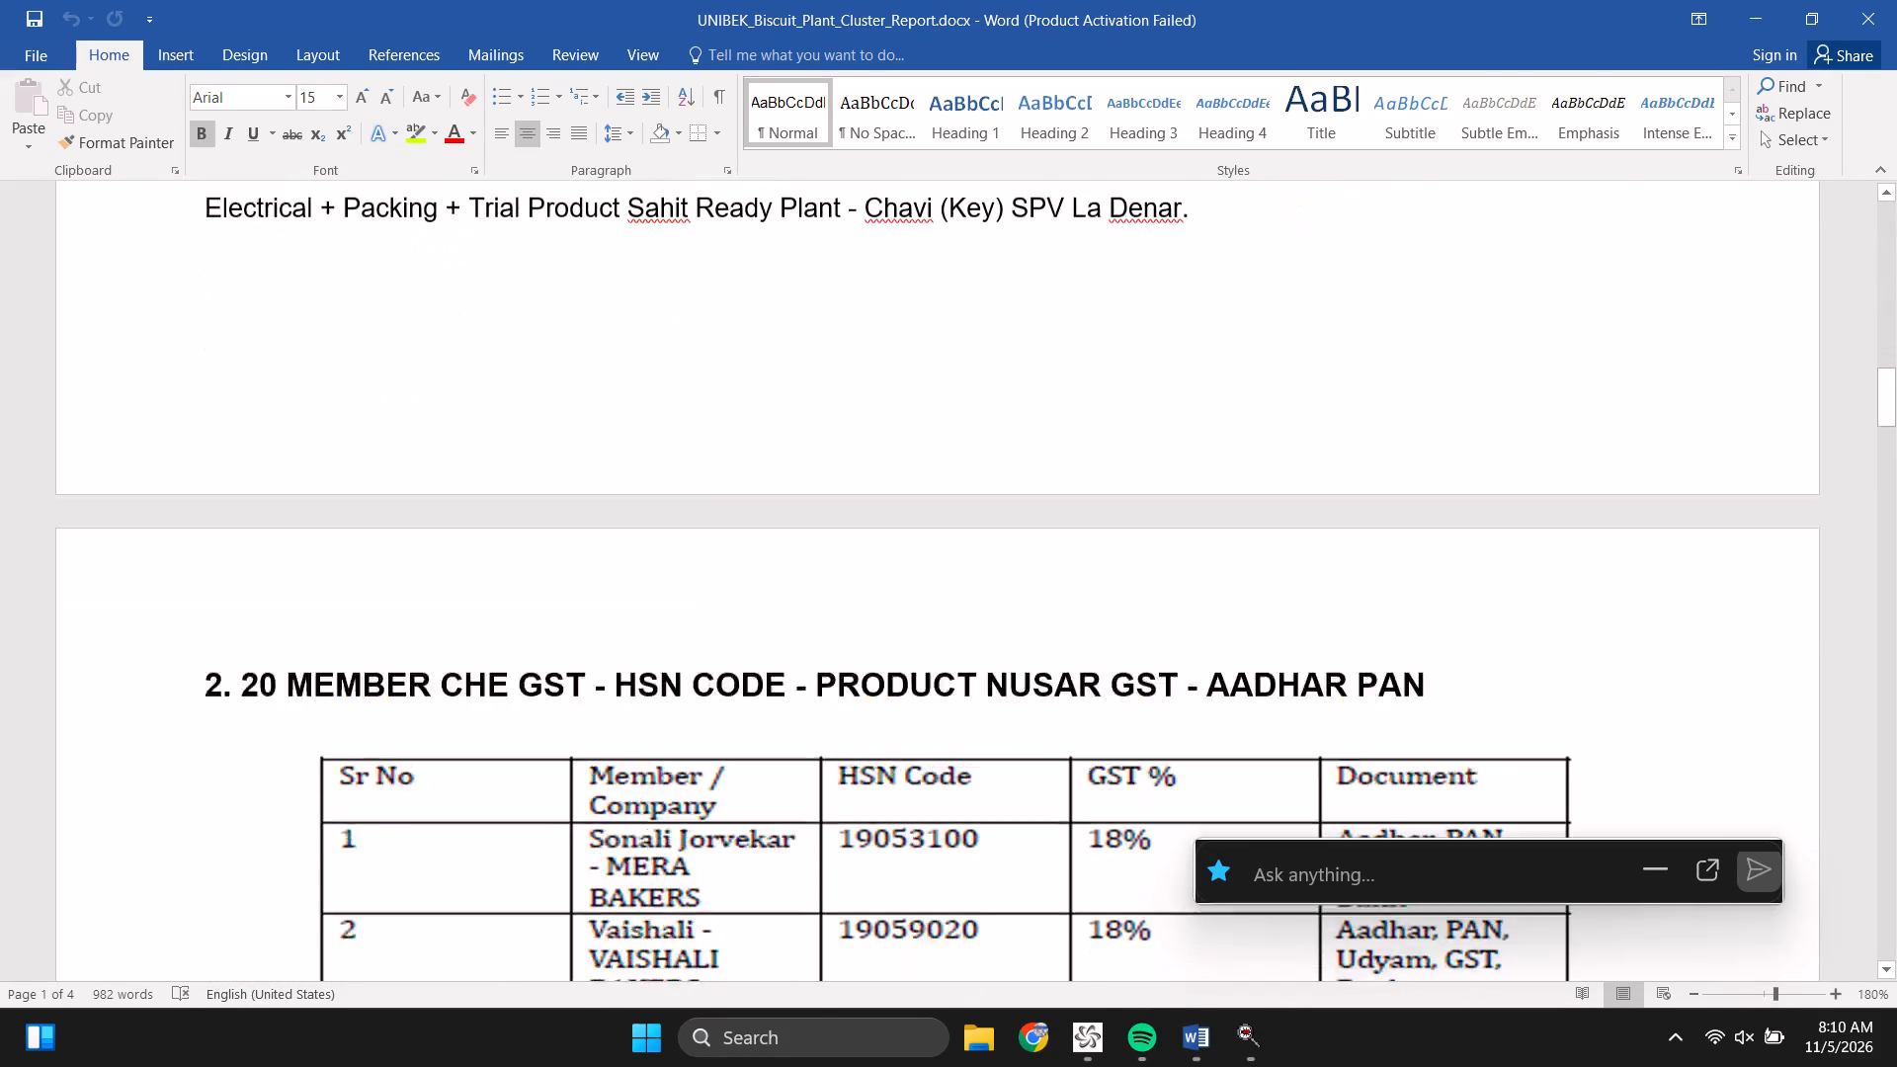
pyautogui.scroll(-5, 865, 534)
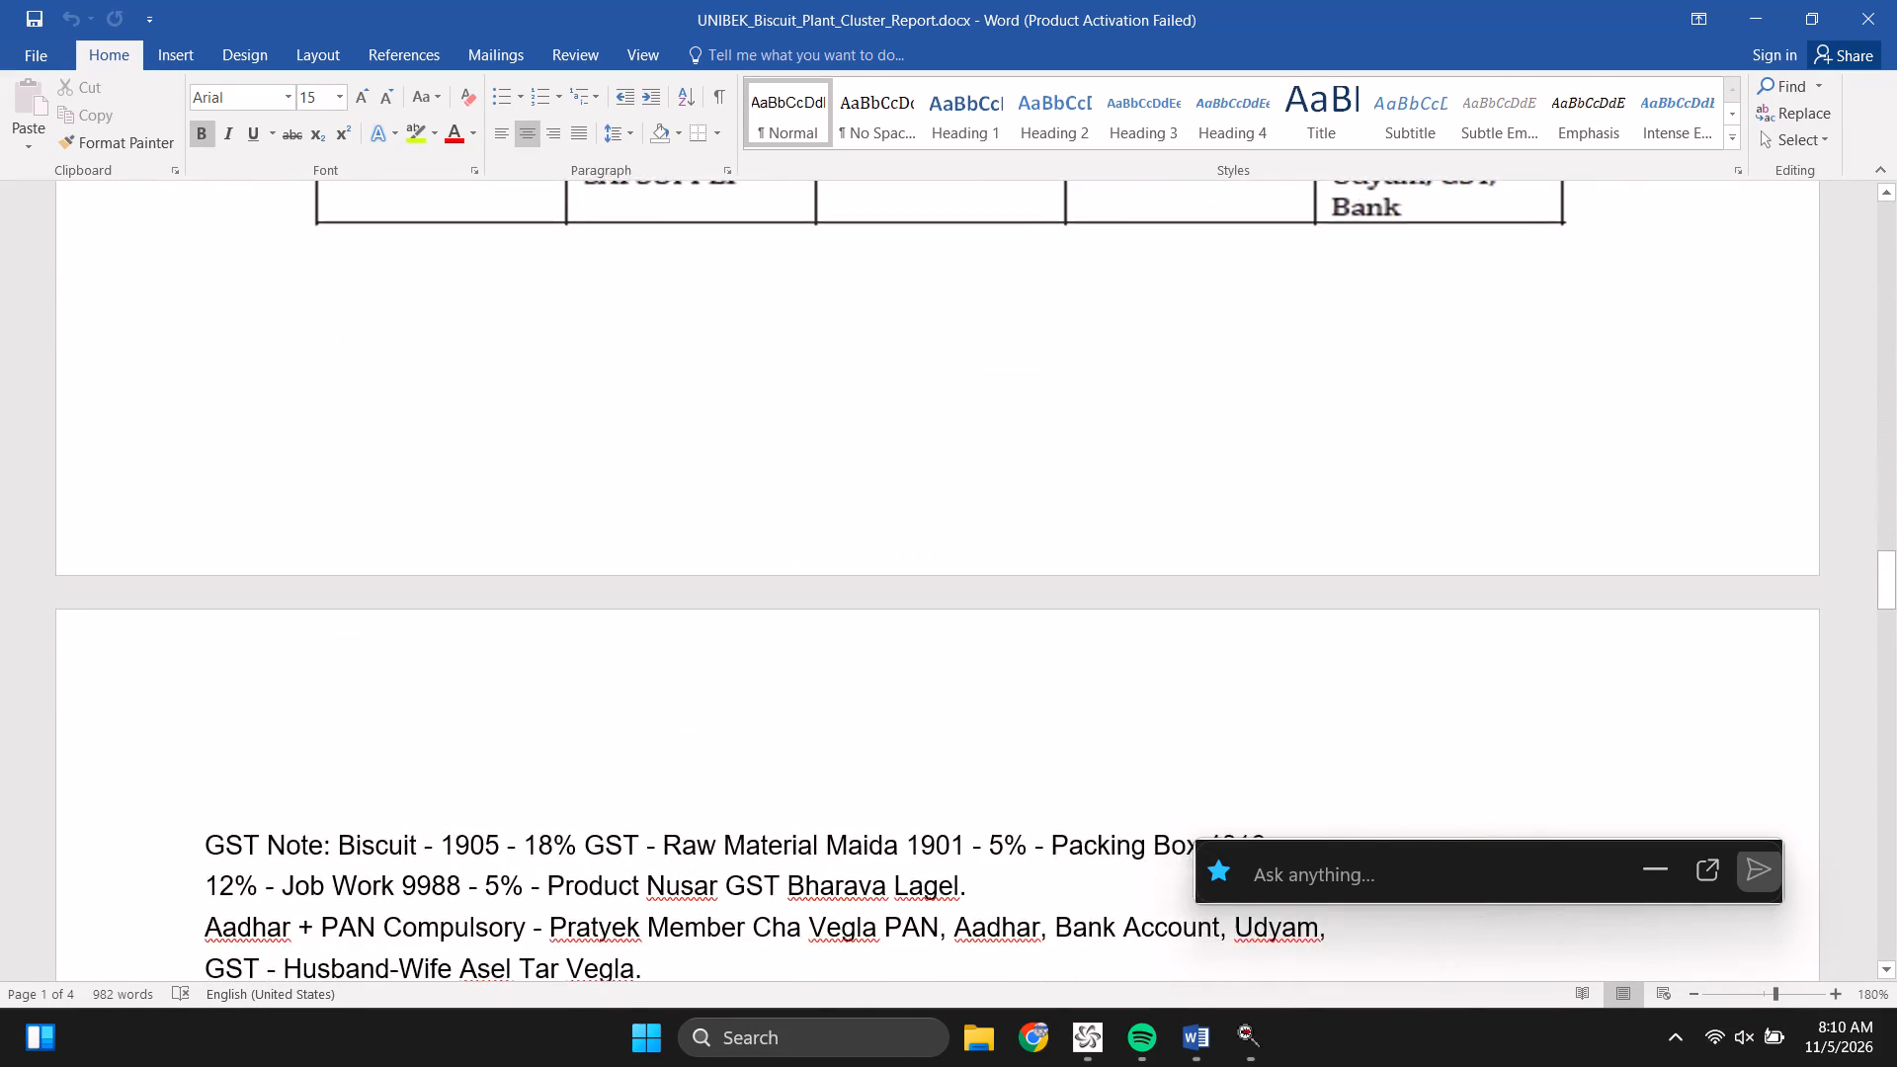
pyautogui.scroll(-1, 865, 534)
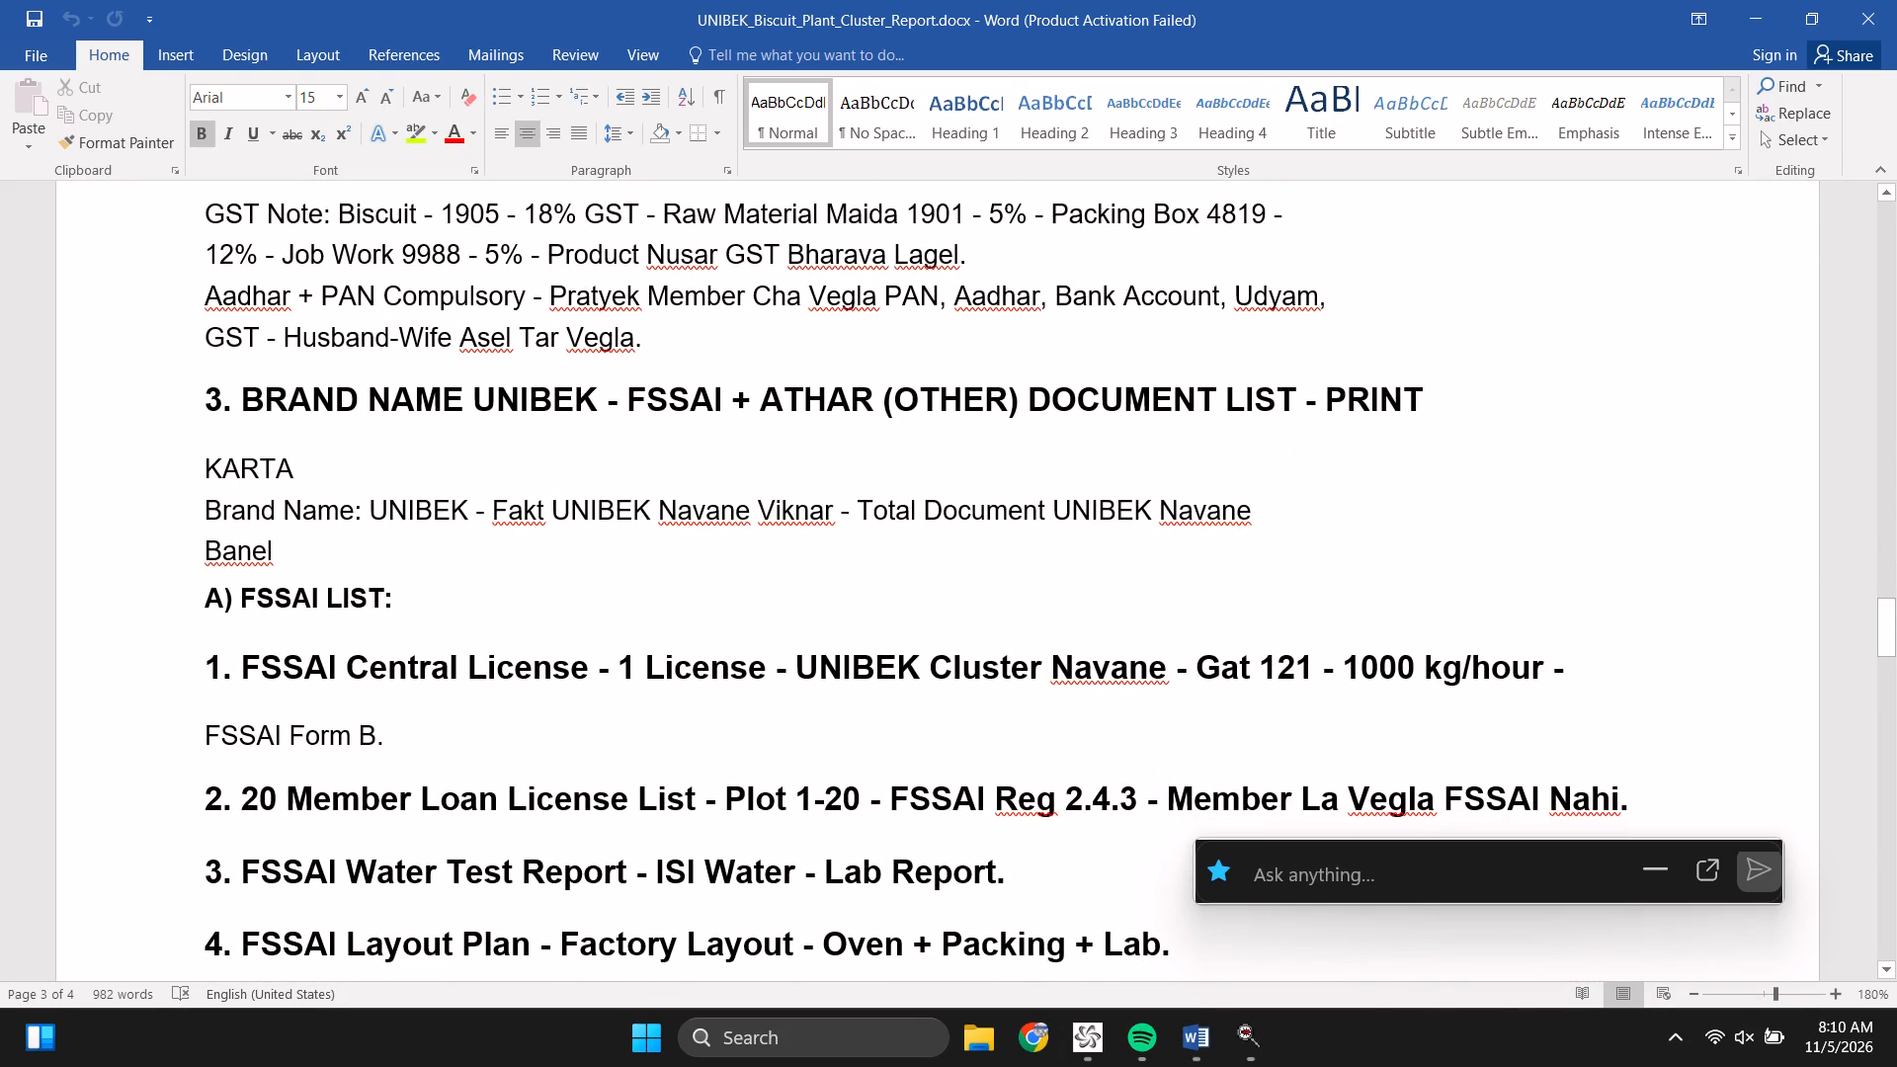
pyautogui.scroll(-1, 865, 534)
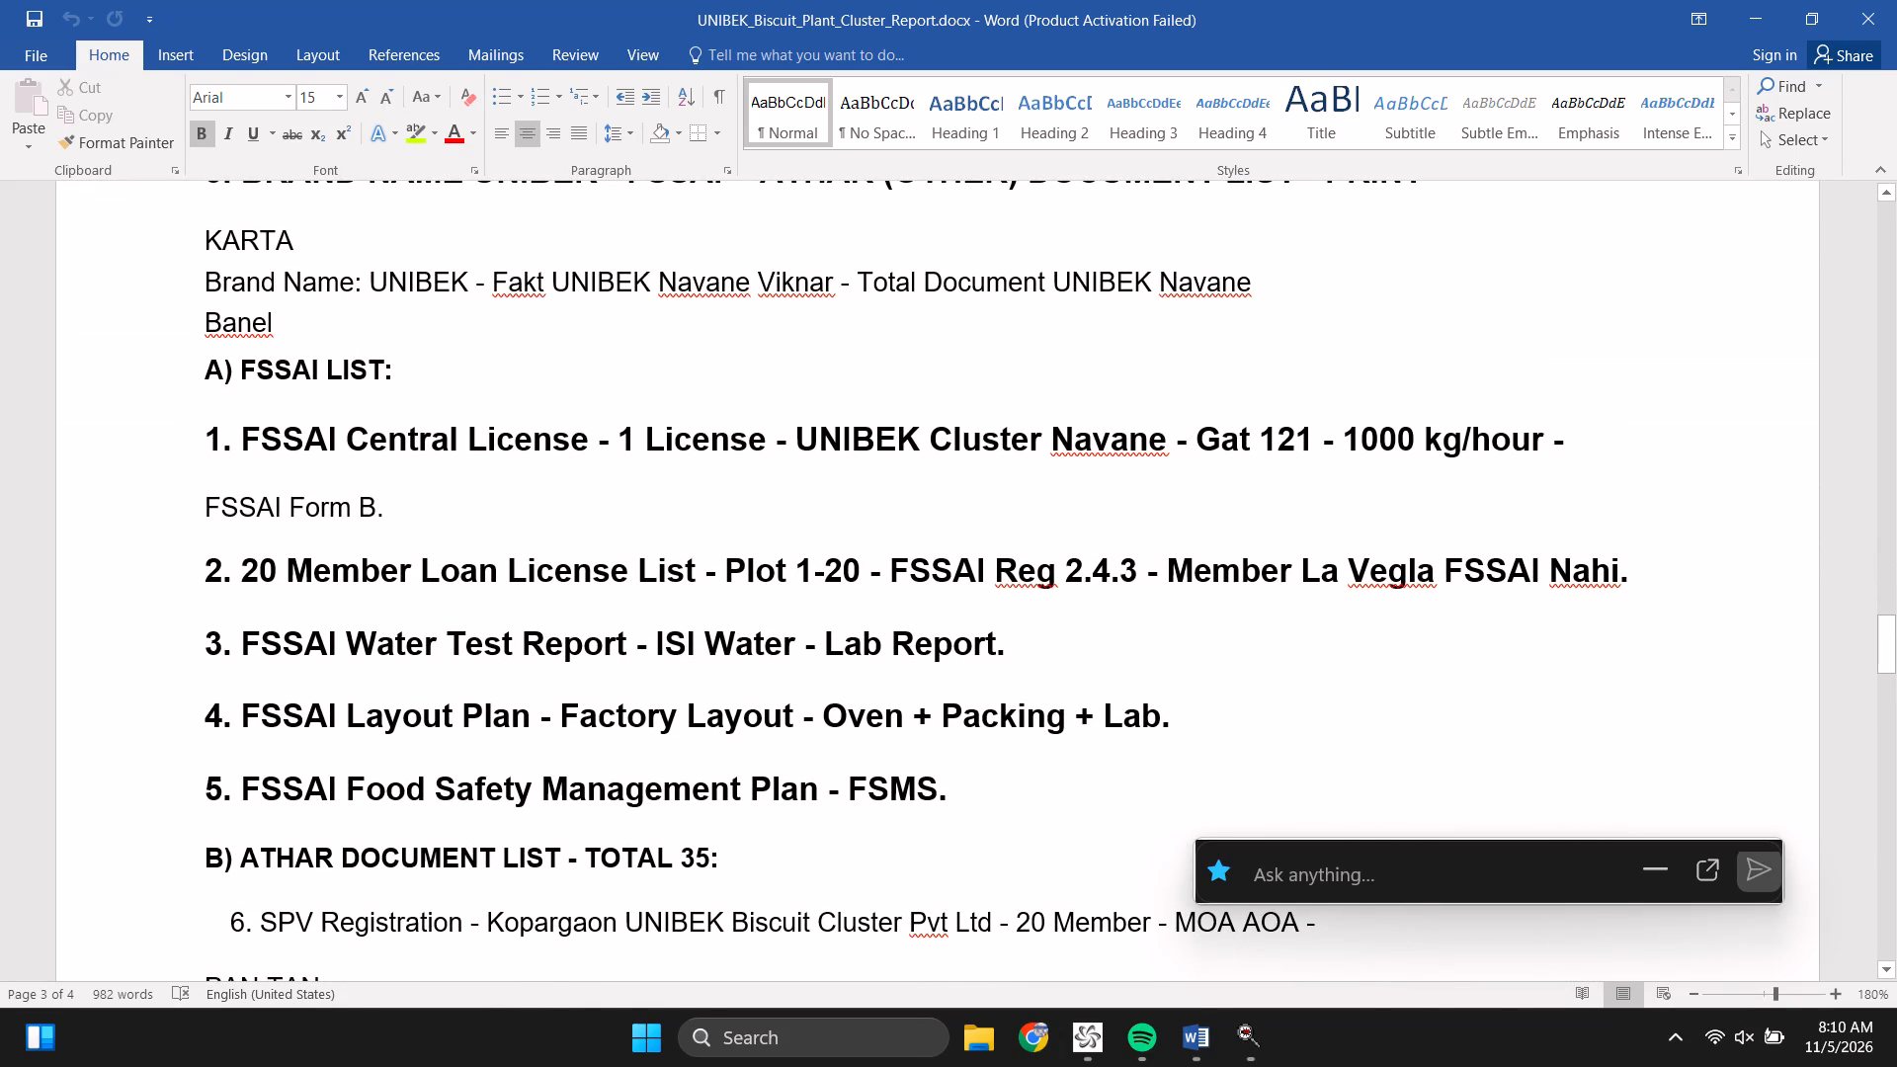
pyautogui.click(1316, 437)
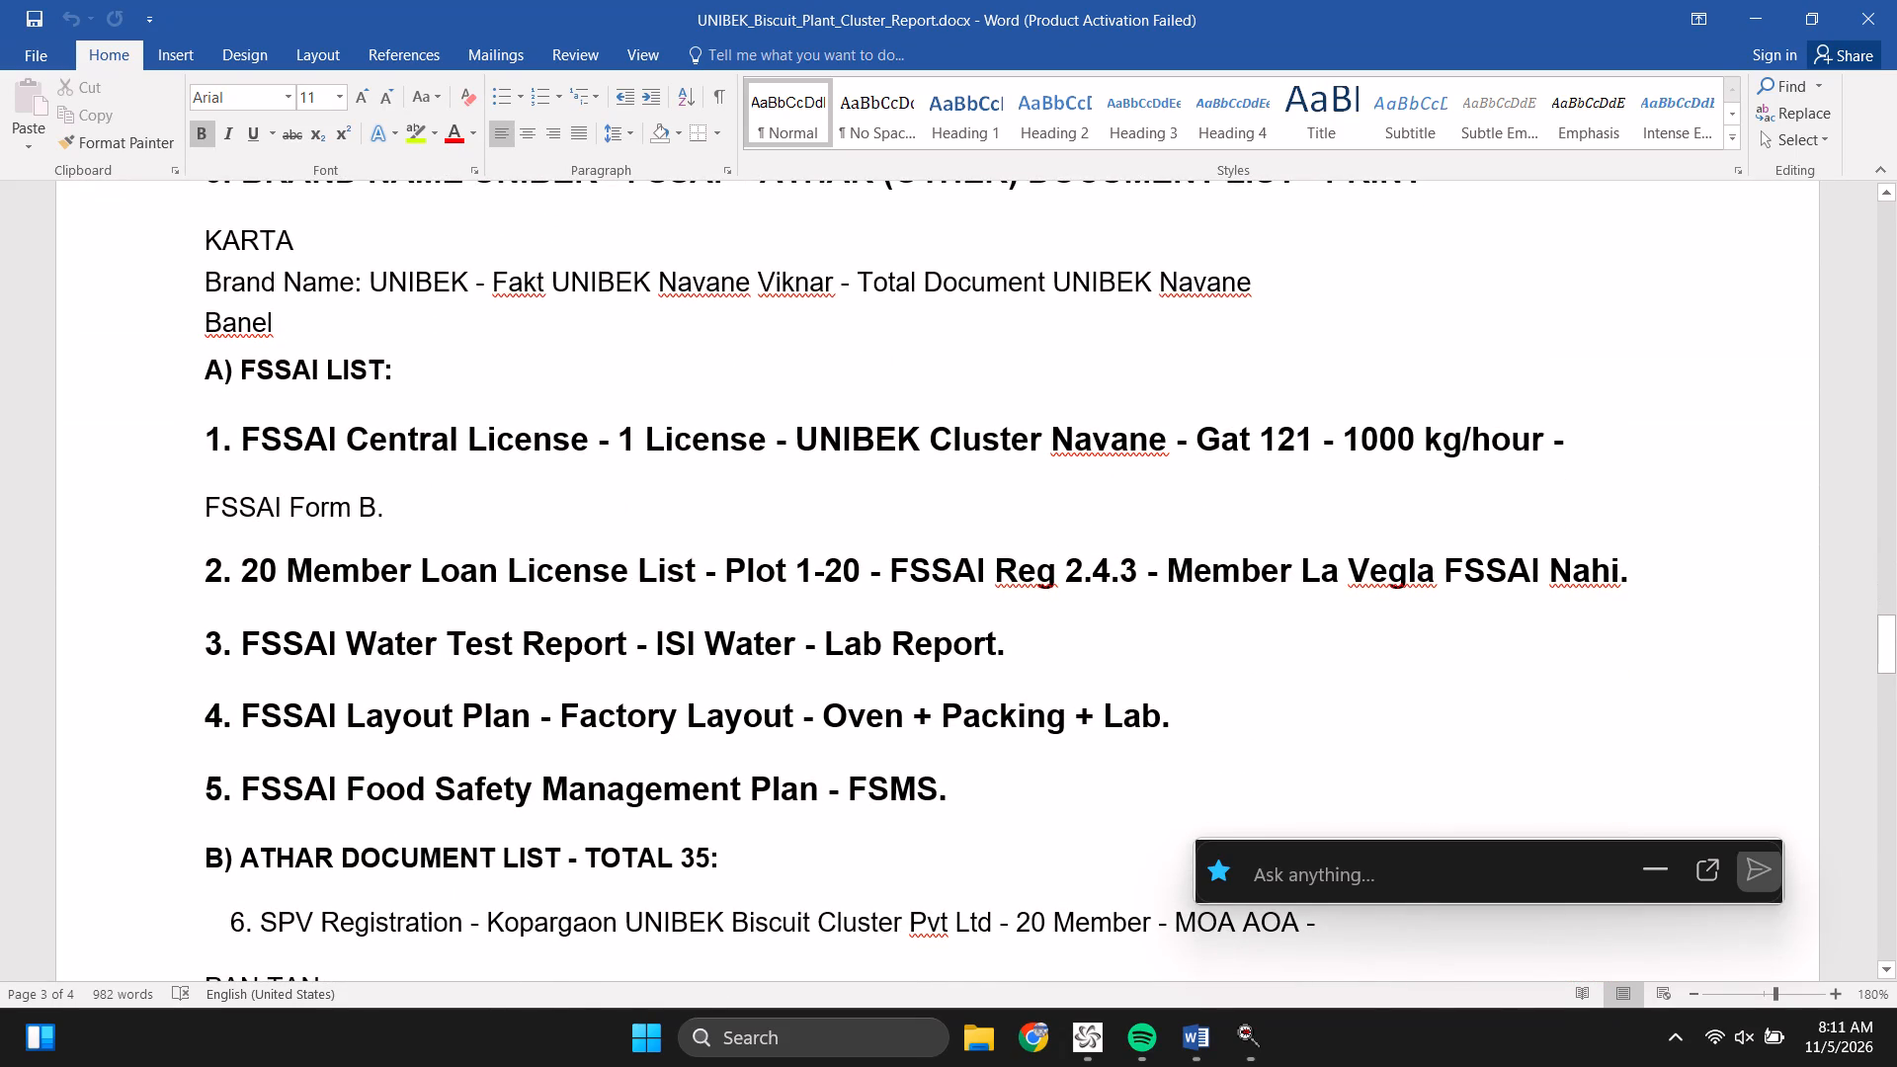
pyautogui.press('BackSpace')
pyautogui.press('BackSpace')
pyautogui.press('BackSpace')
pyautogui.write('24')
pyautogui.press('7')
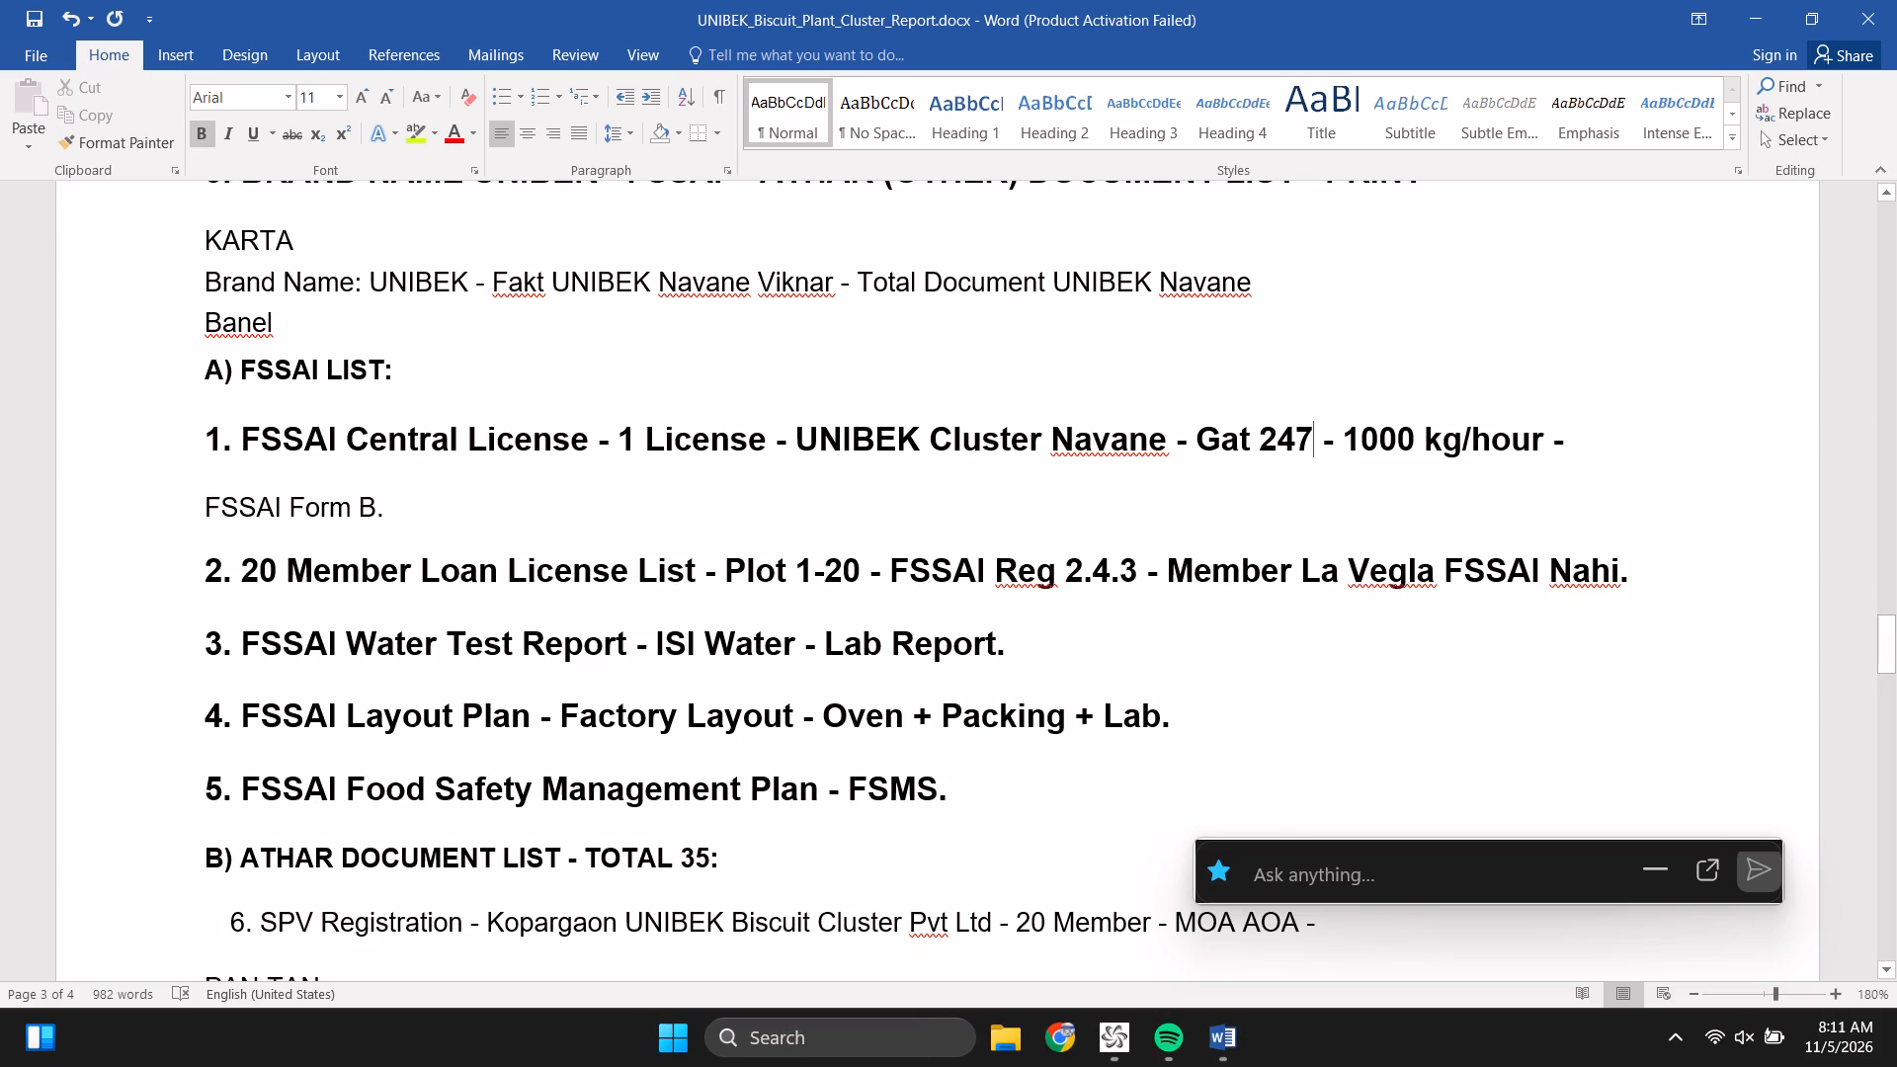
pyautogui.scroll(-1, 839, 474)
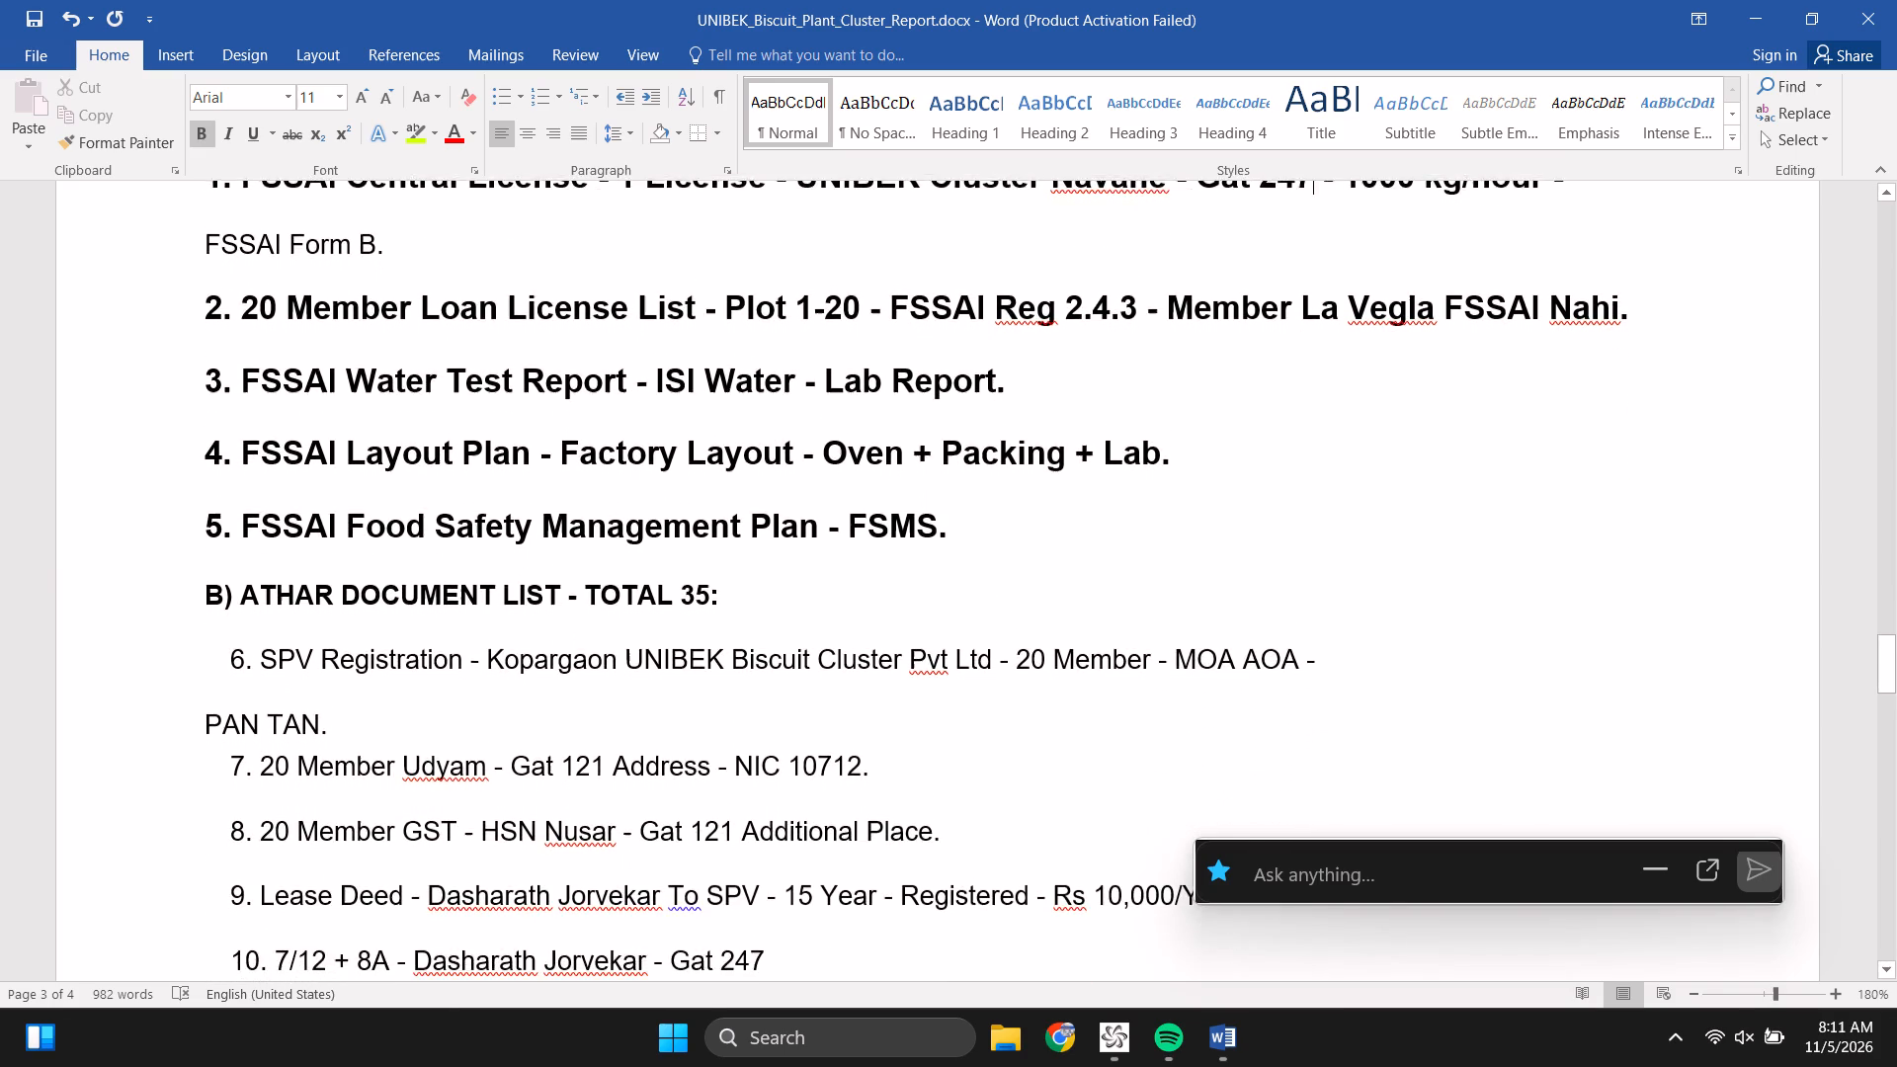
pyautogui.scroll(-1, 839, 474)
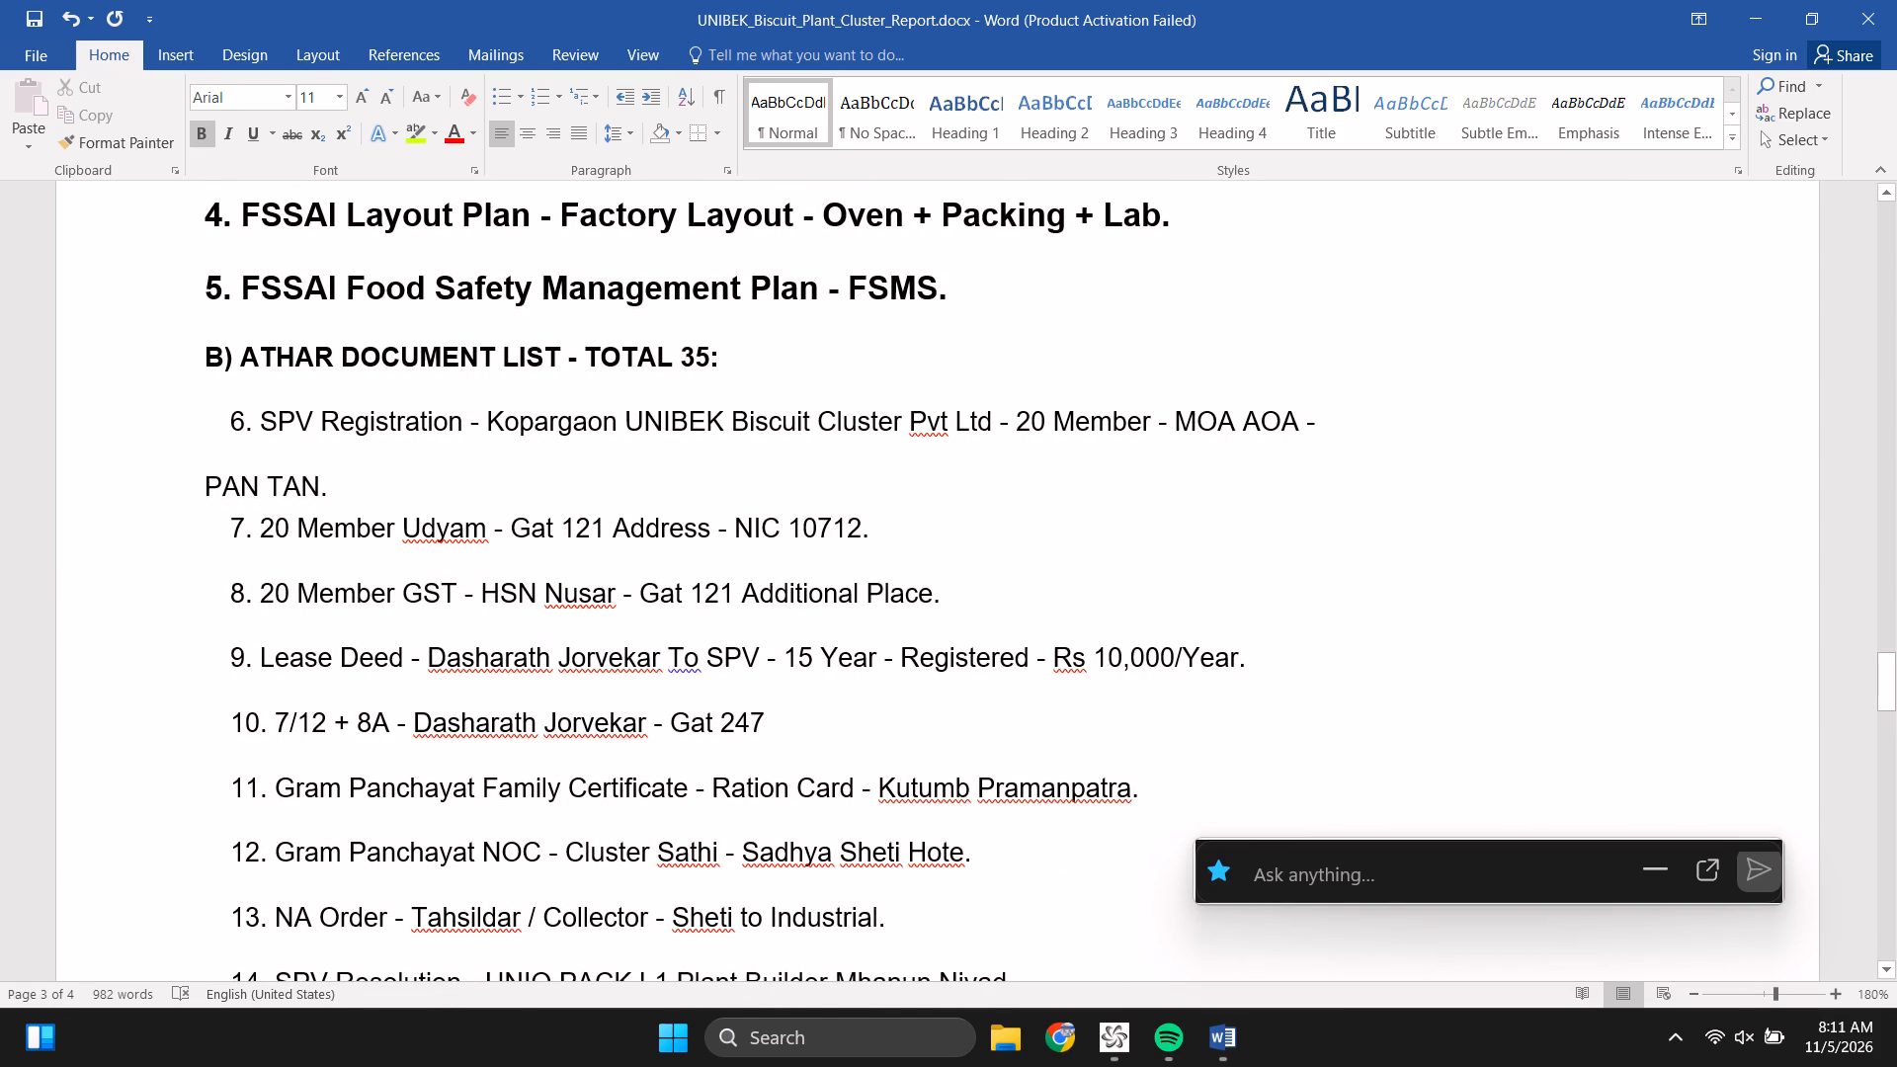
pyautogui.click(731, 593)
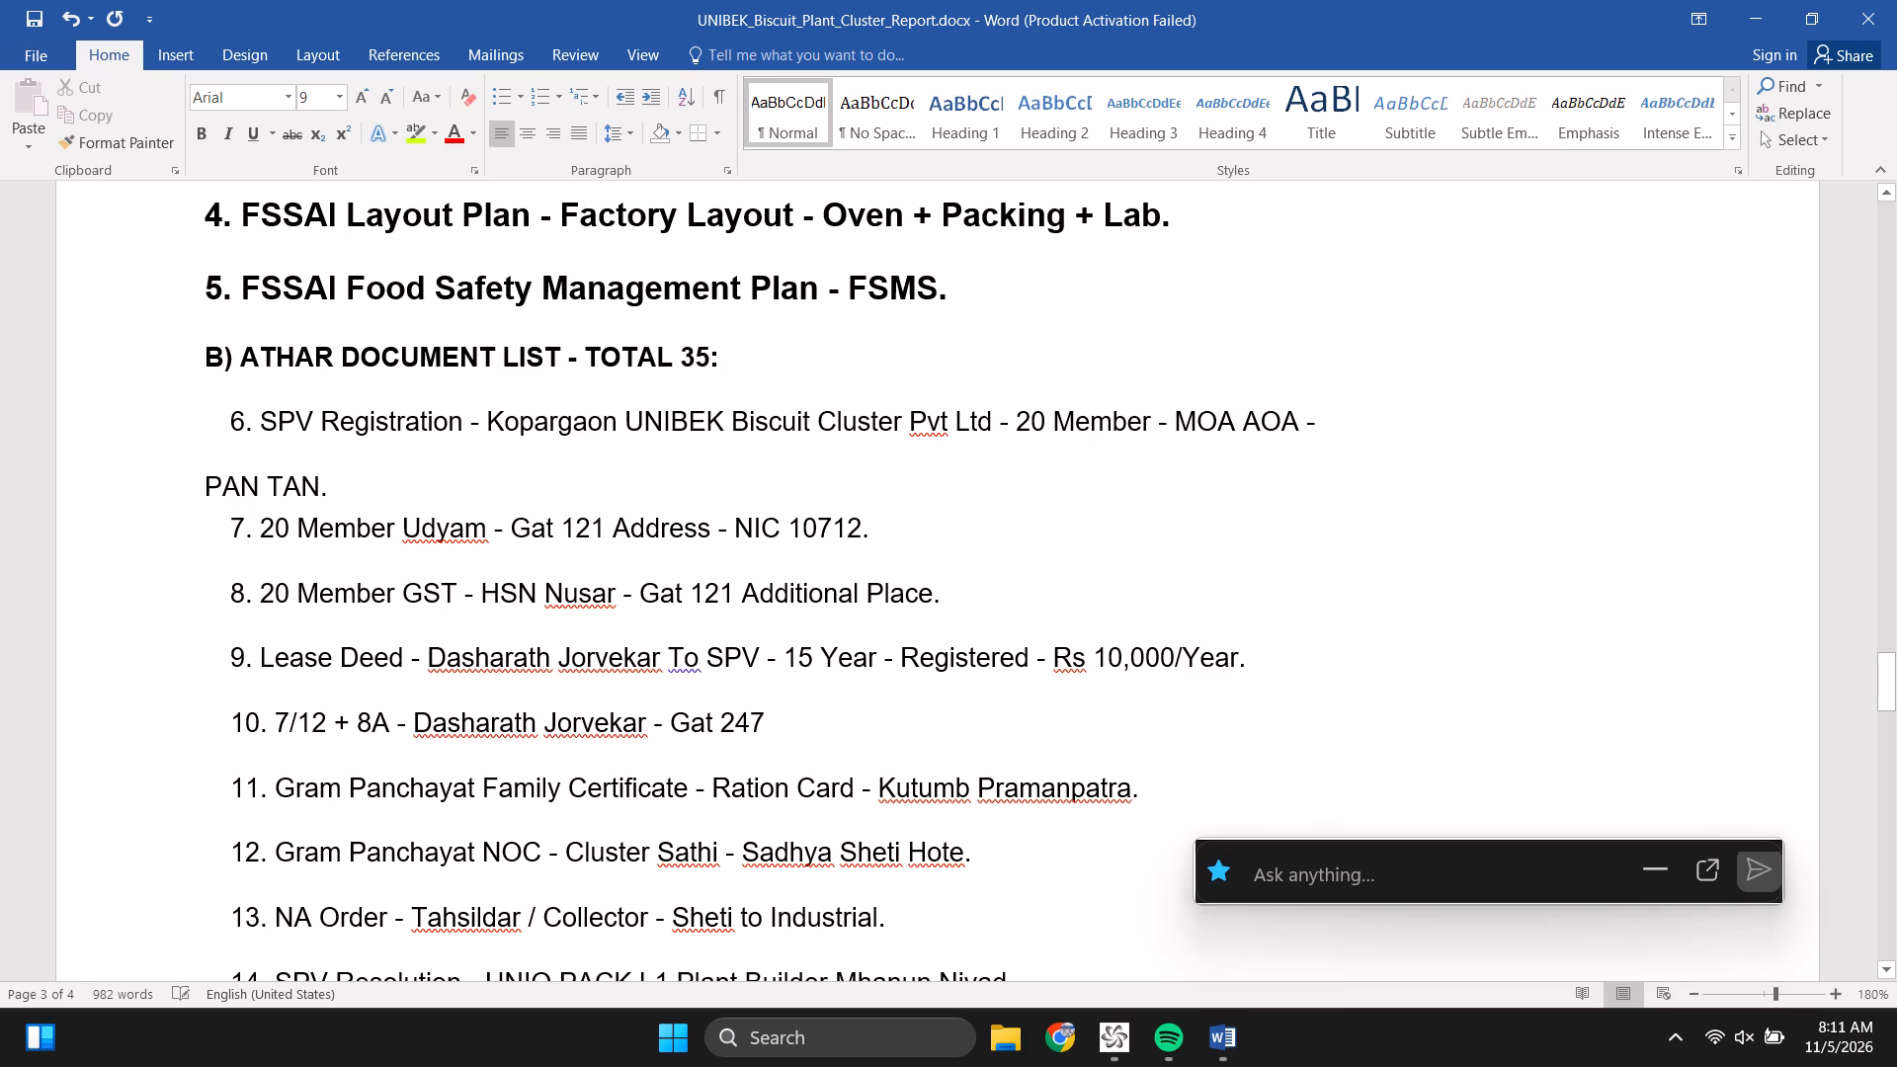
pyautogui.press('BackSpace')
pyautogui.press('BackSpace')
pyautogui.press('BackSpace')
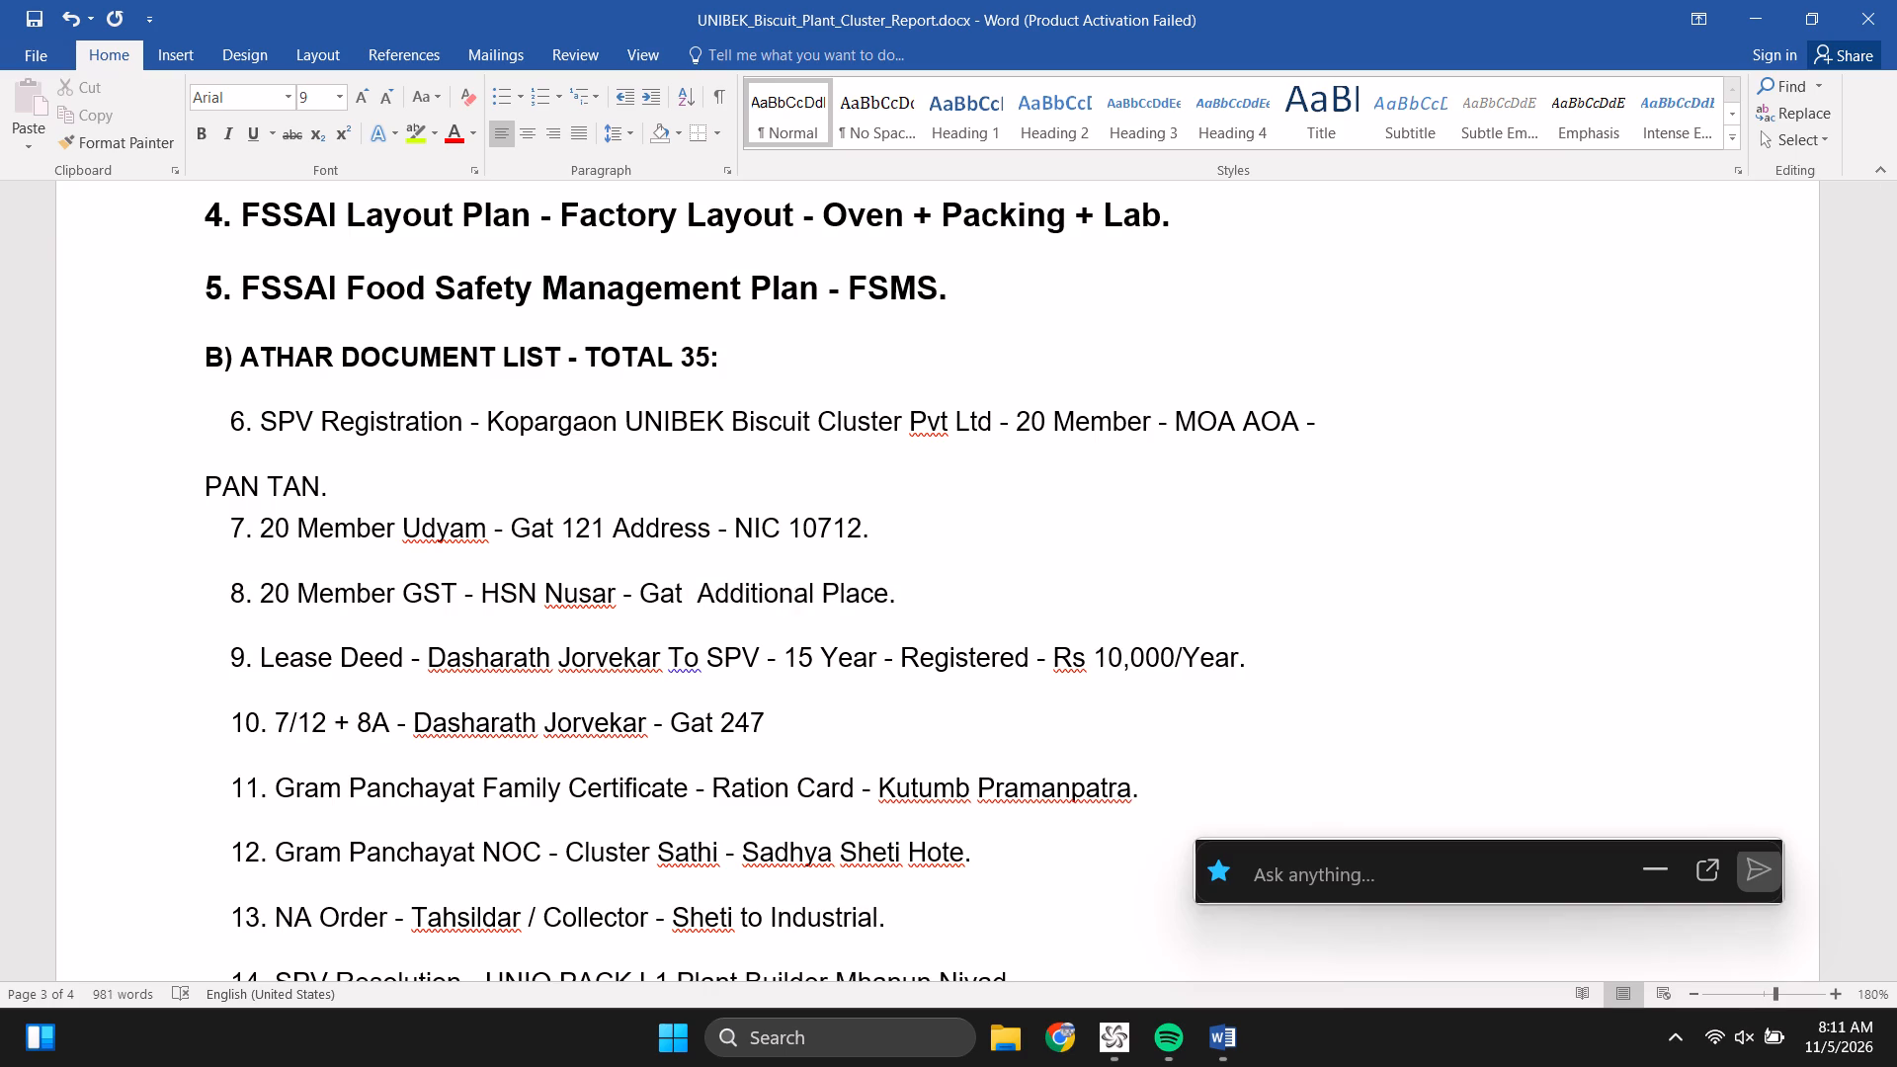
pyautogui.write('24')
pyautogui.press('7')
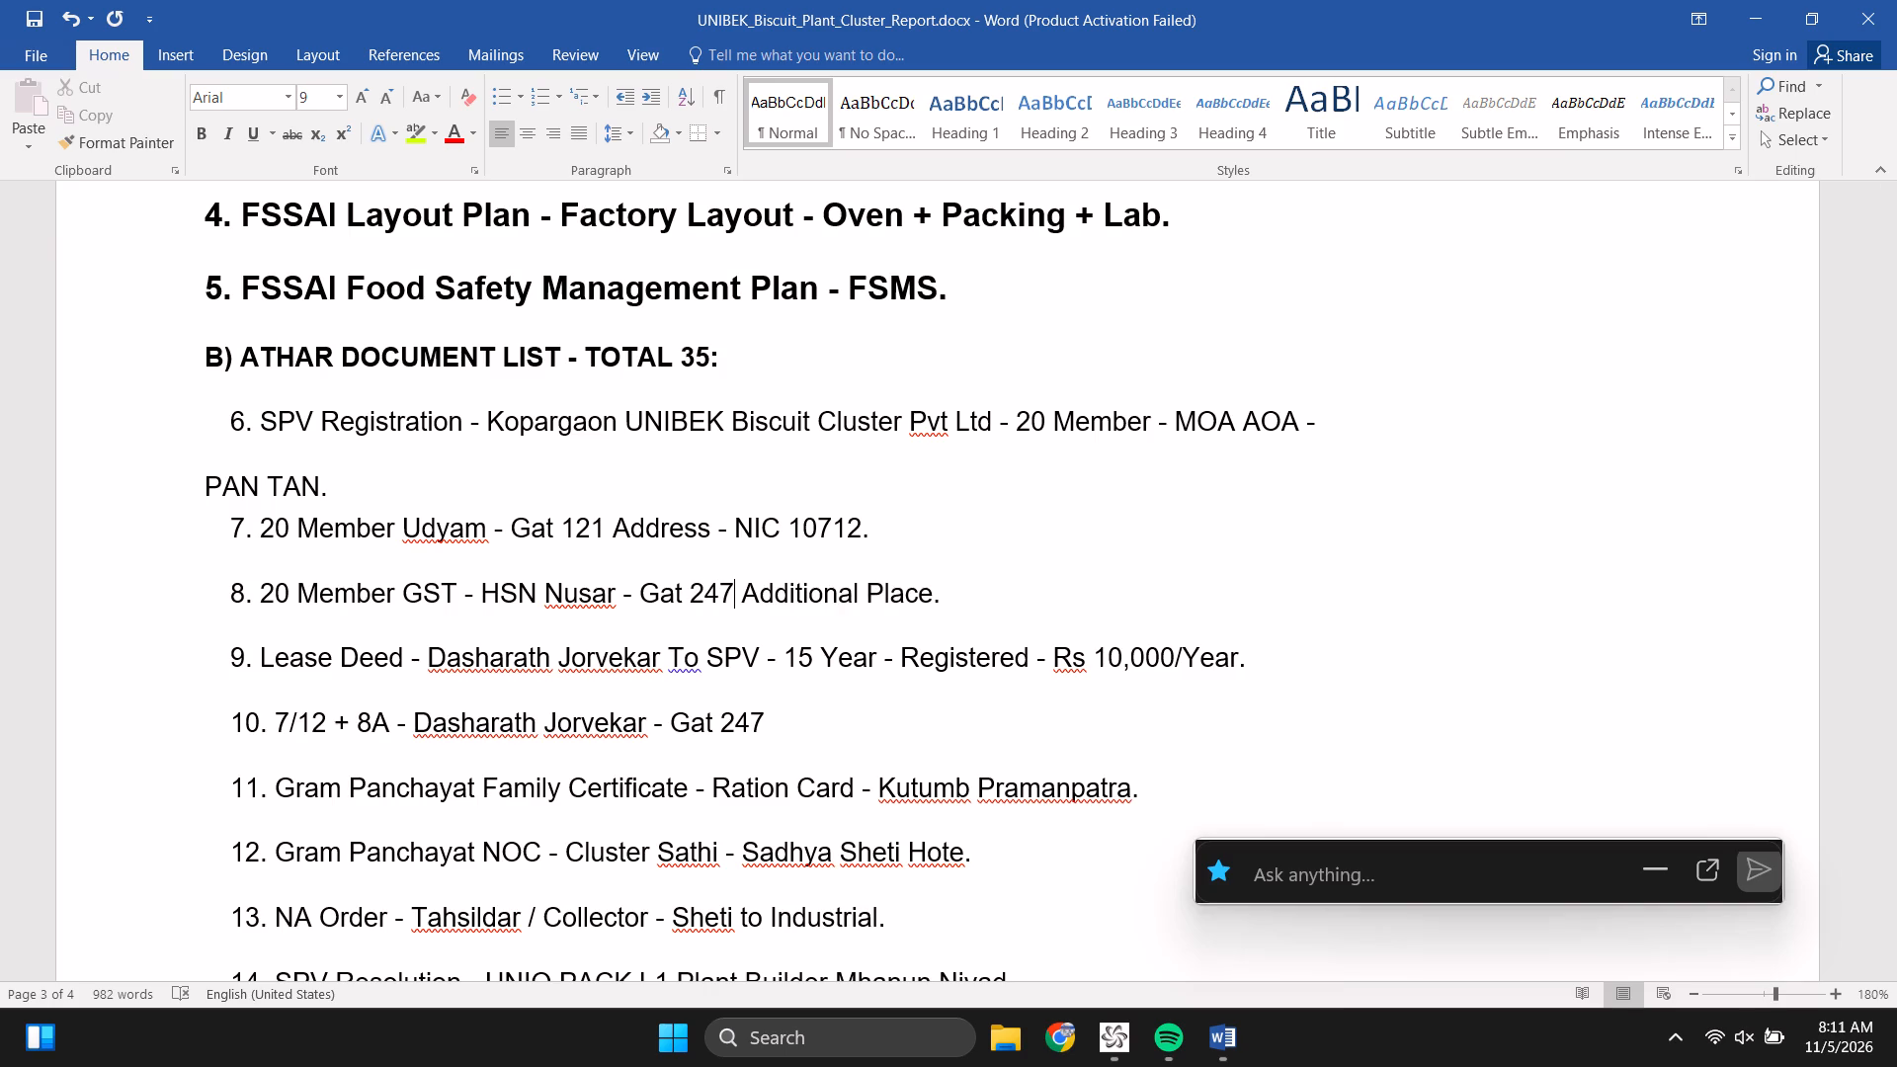
# Change the Gat number to 247 in item 7, 20 Member Udyam, of the Athar document list.
pyautogui.click(603, 532)
pyautogui.press('BackSpace')
pyautogui.press('BackSpace')
pyautogui.press('BackSpace')
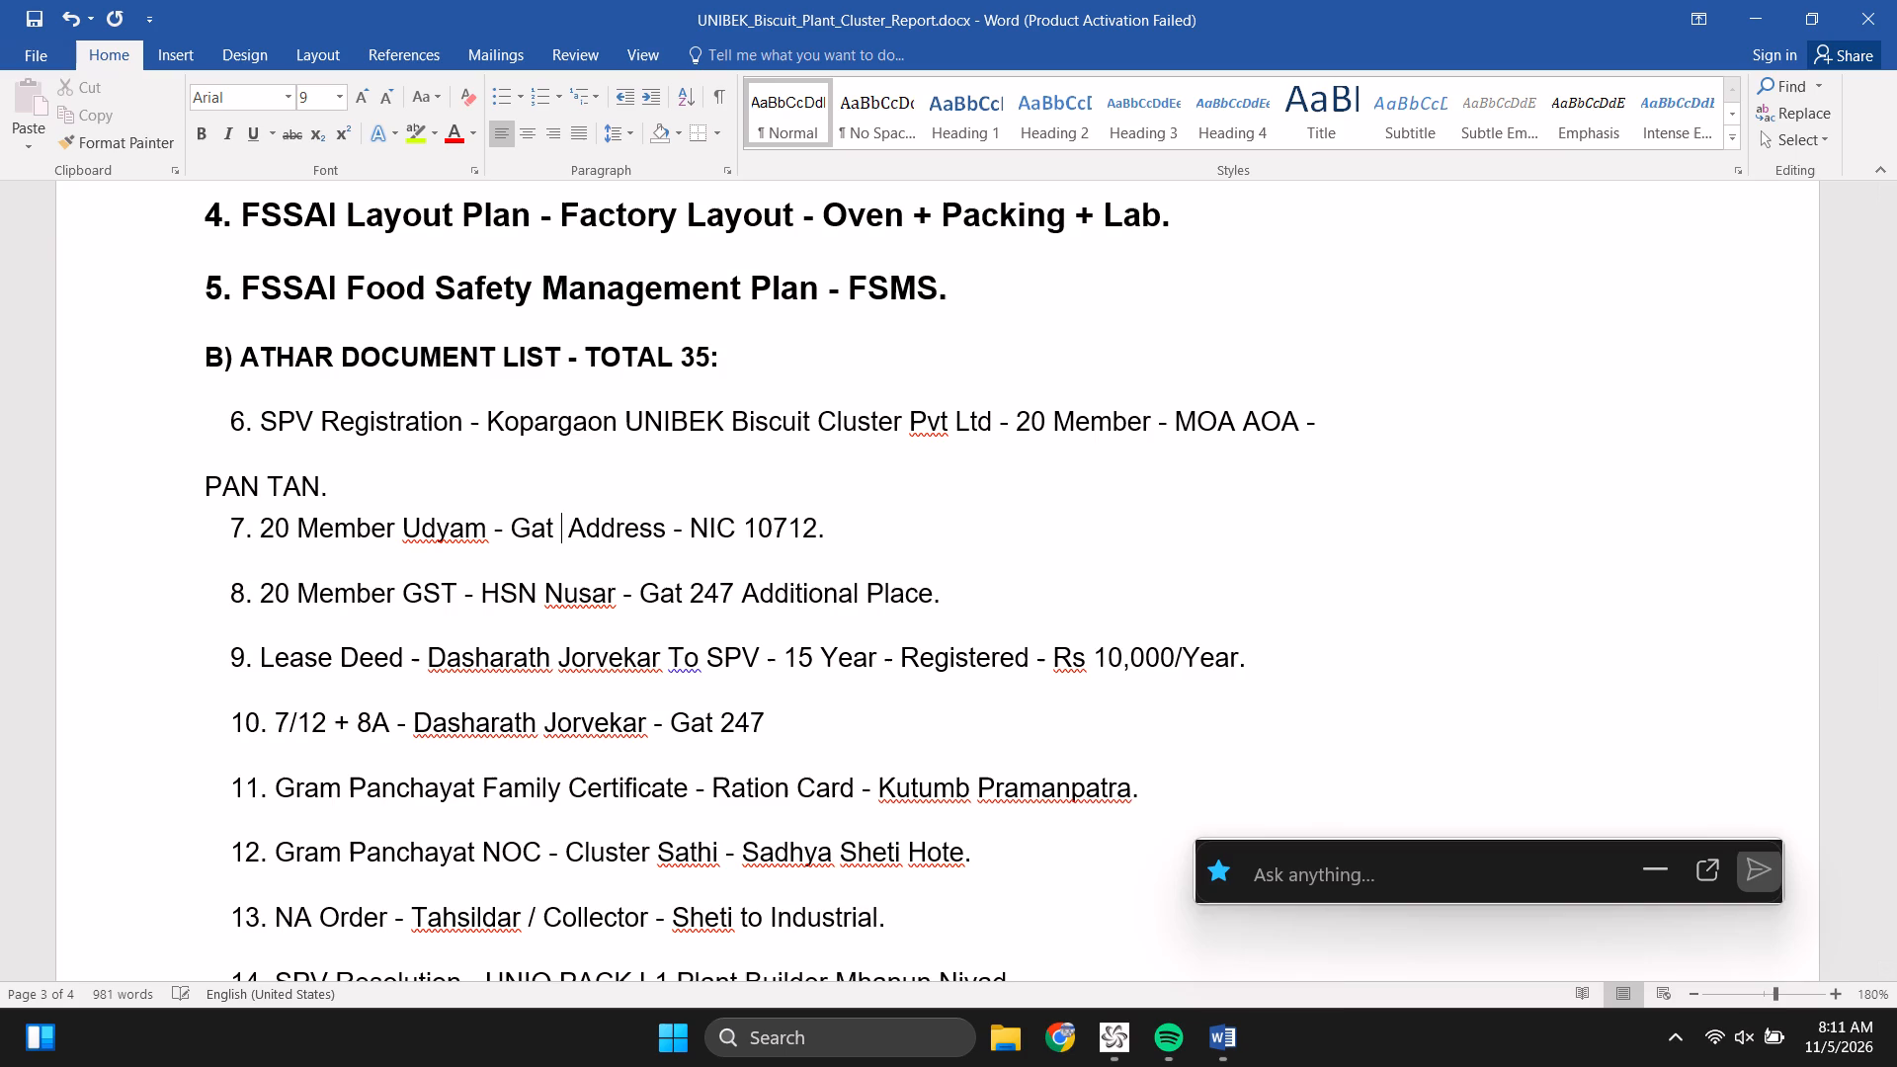
pyautogui.press('2')
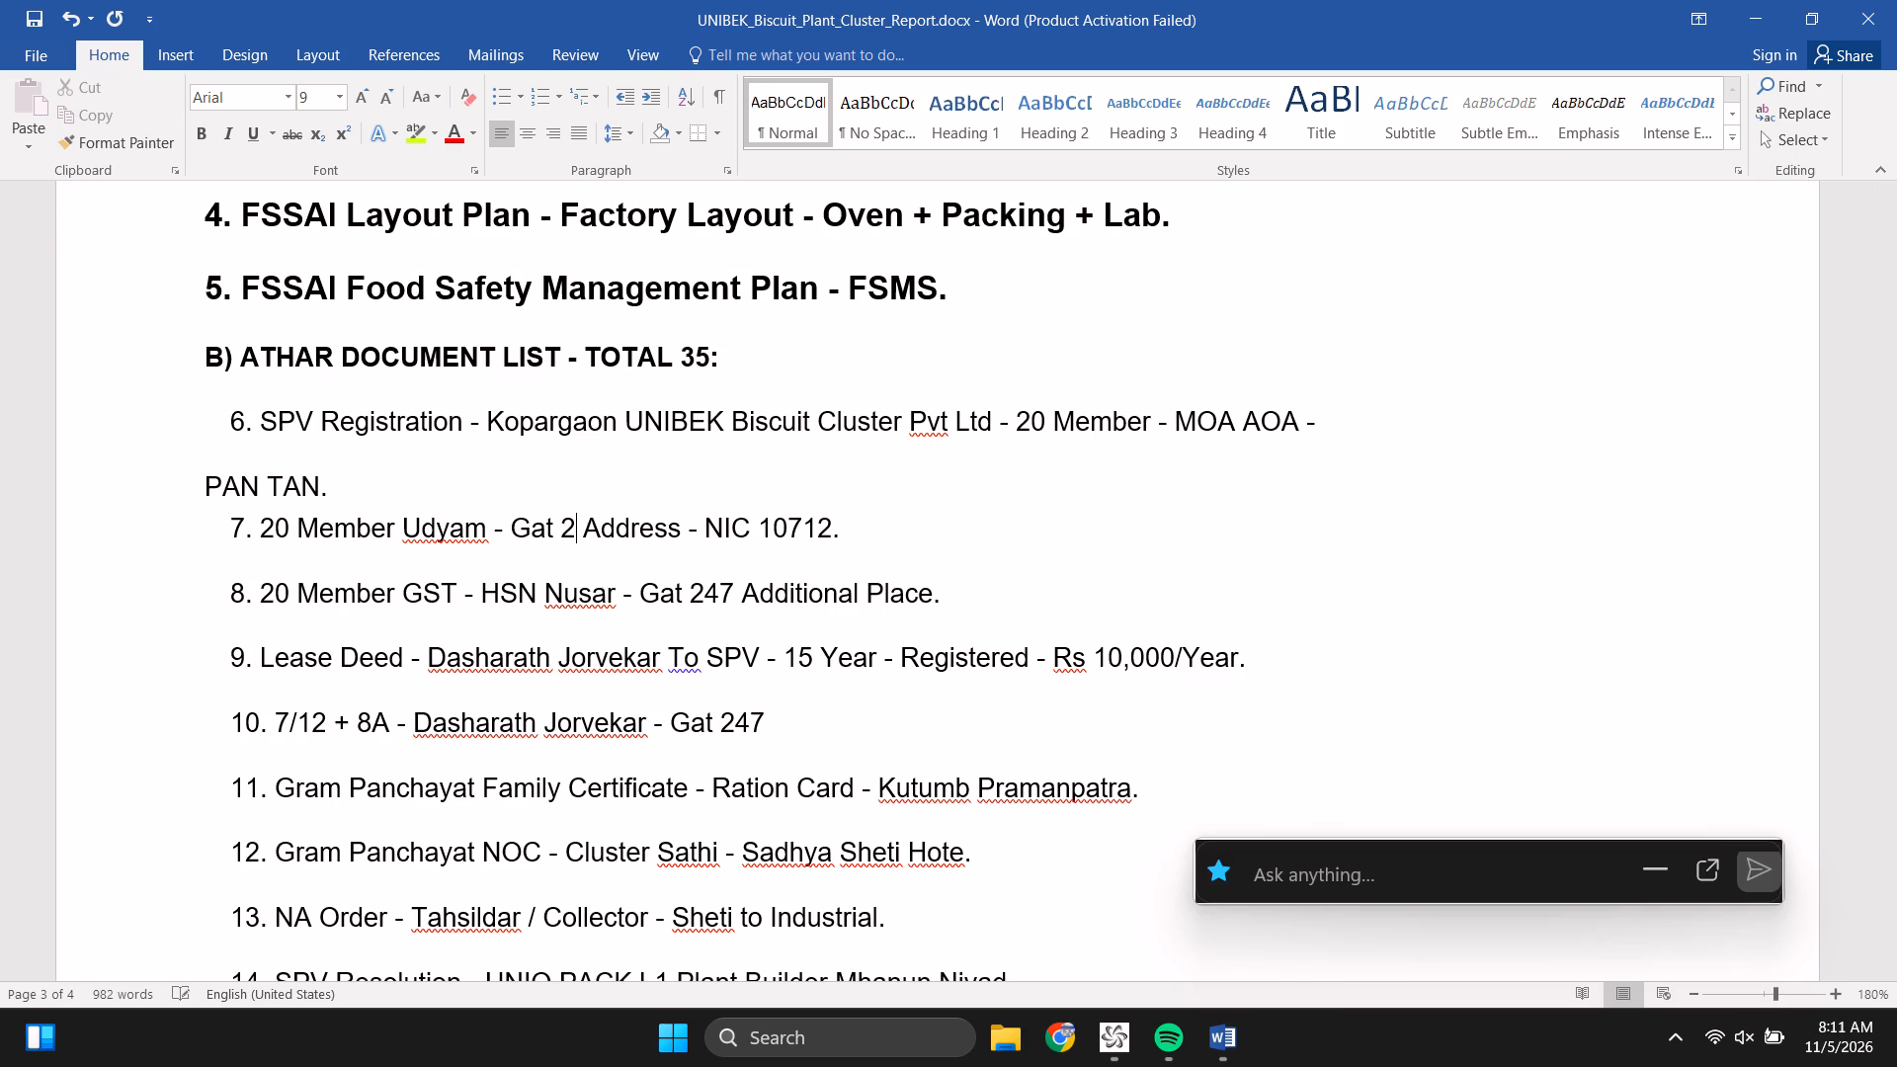
pyautogui.press('4')
pyautogui.press('7')
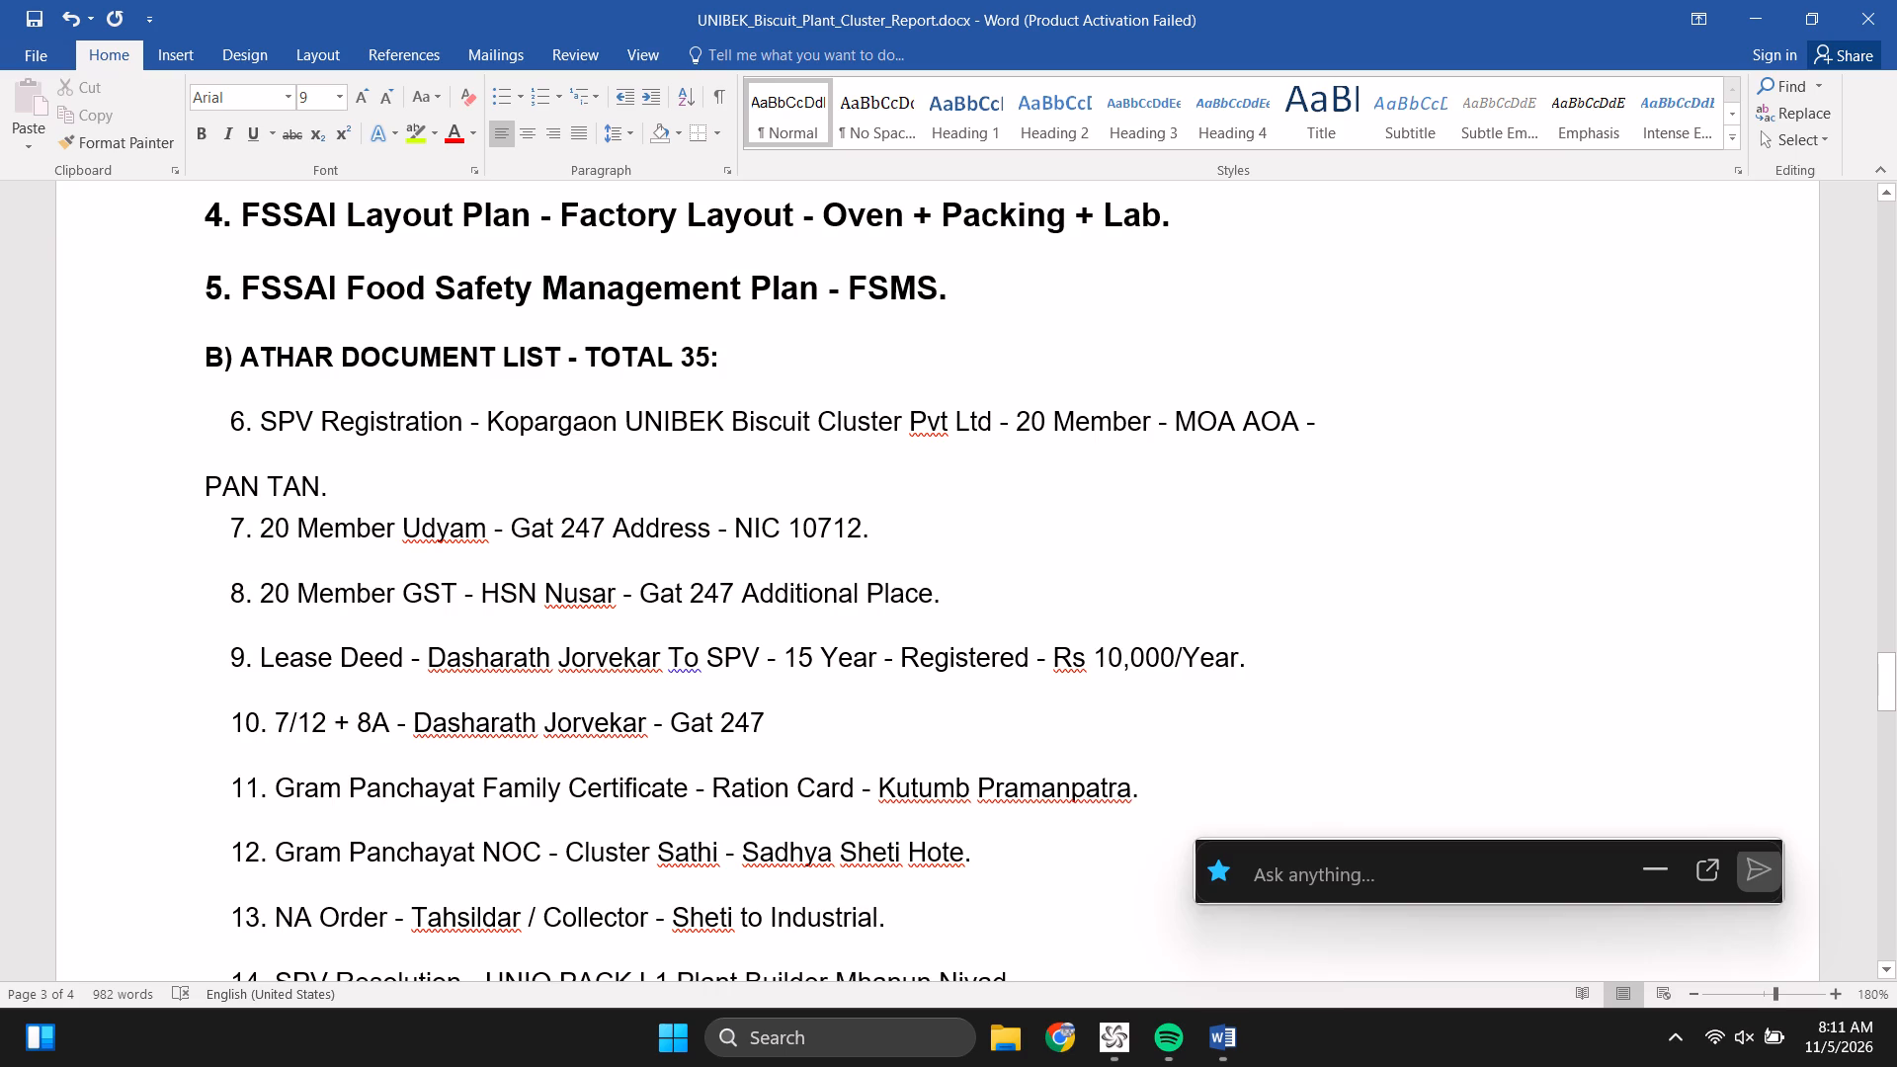
# Review the remaining Athar document list items, the land details and the sign section, checking the numbering against the list heading.
pyautogui.scroll(-1, 619, 690)
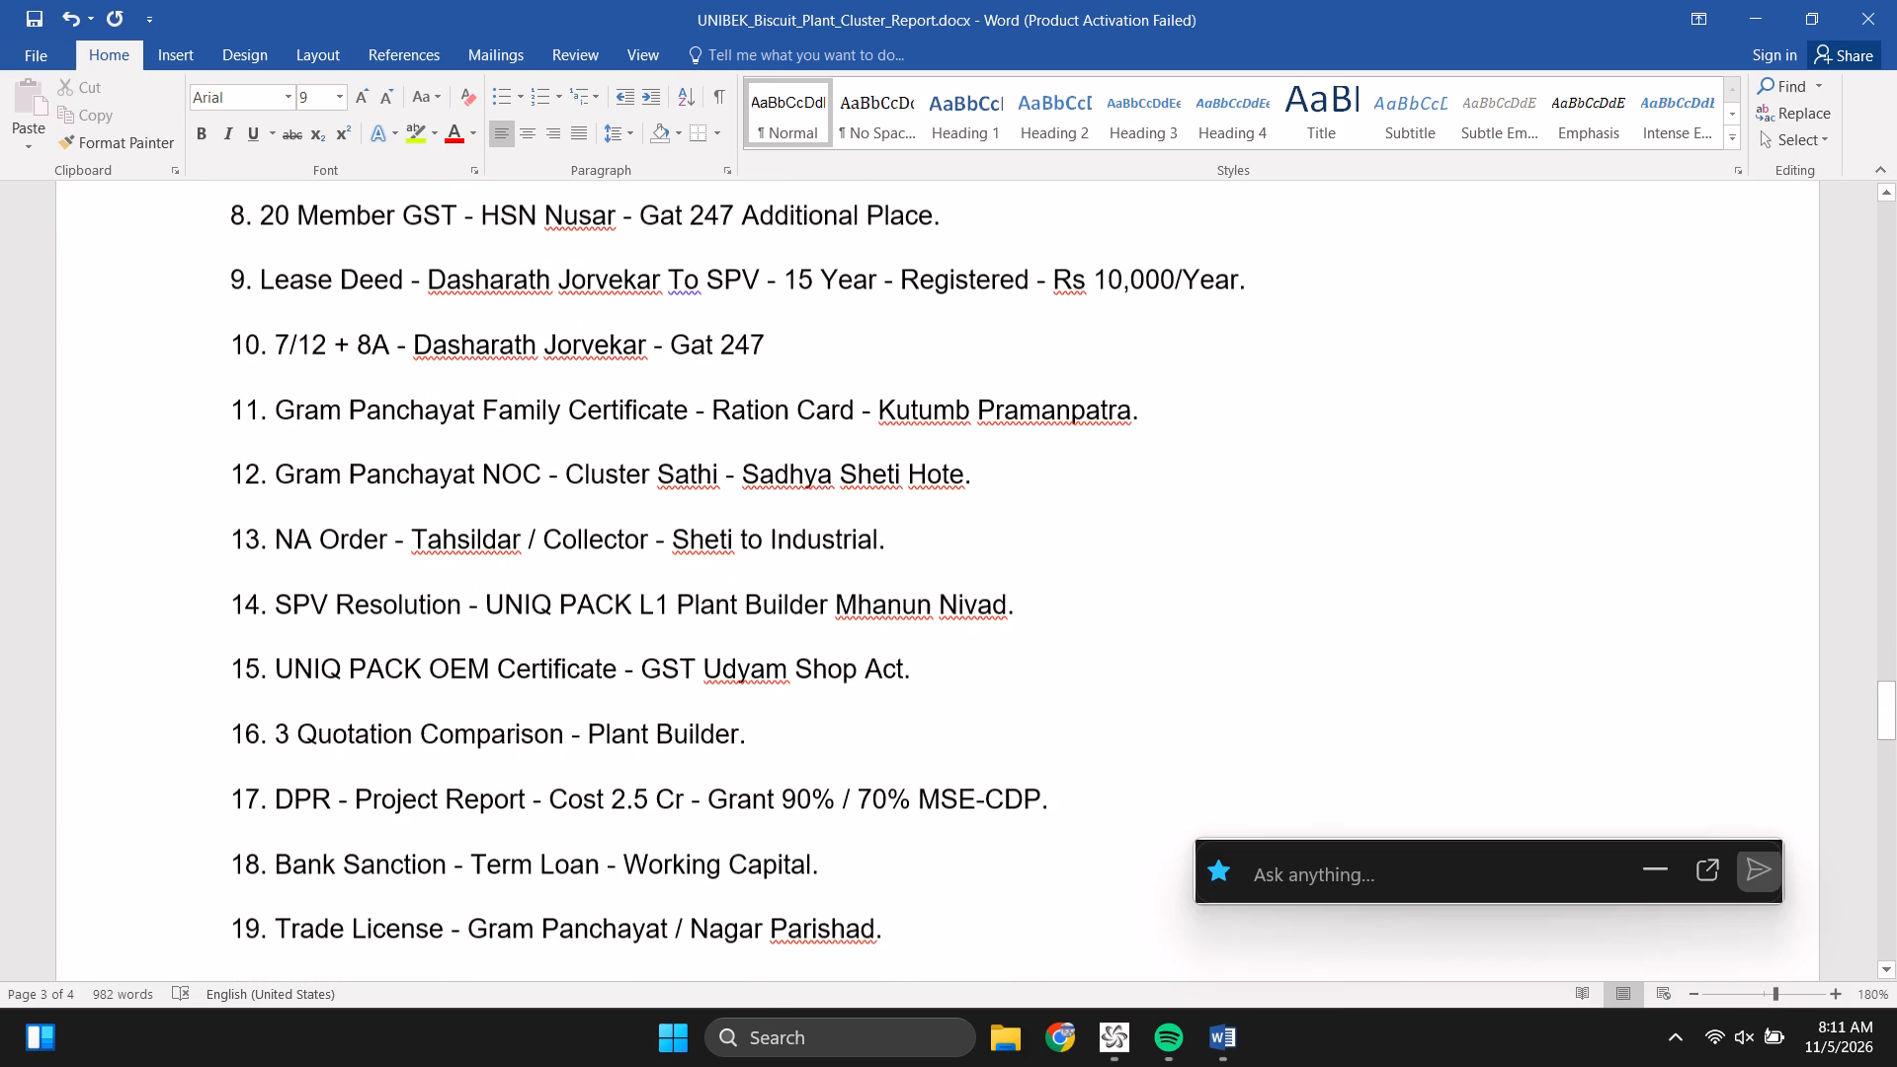
pyautogui.scroll(-2, 619, 690)
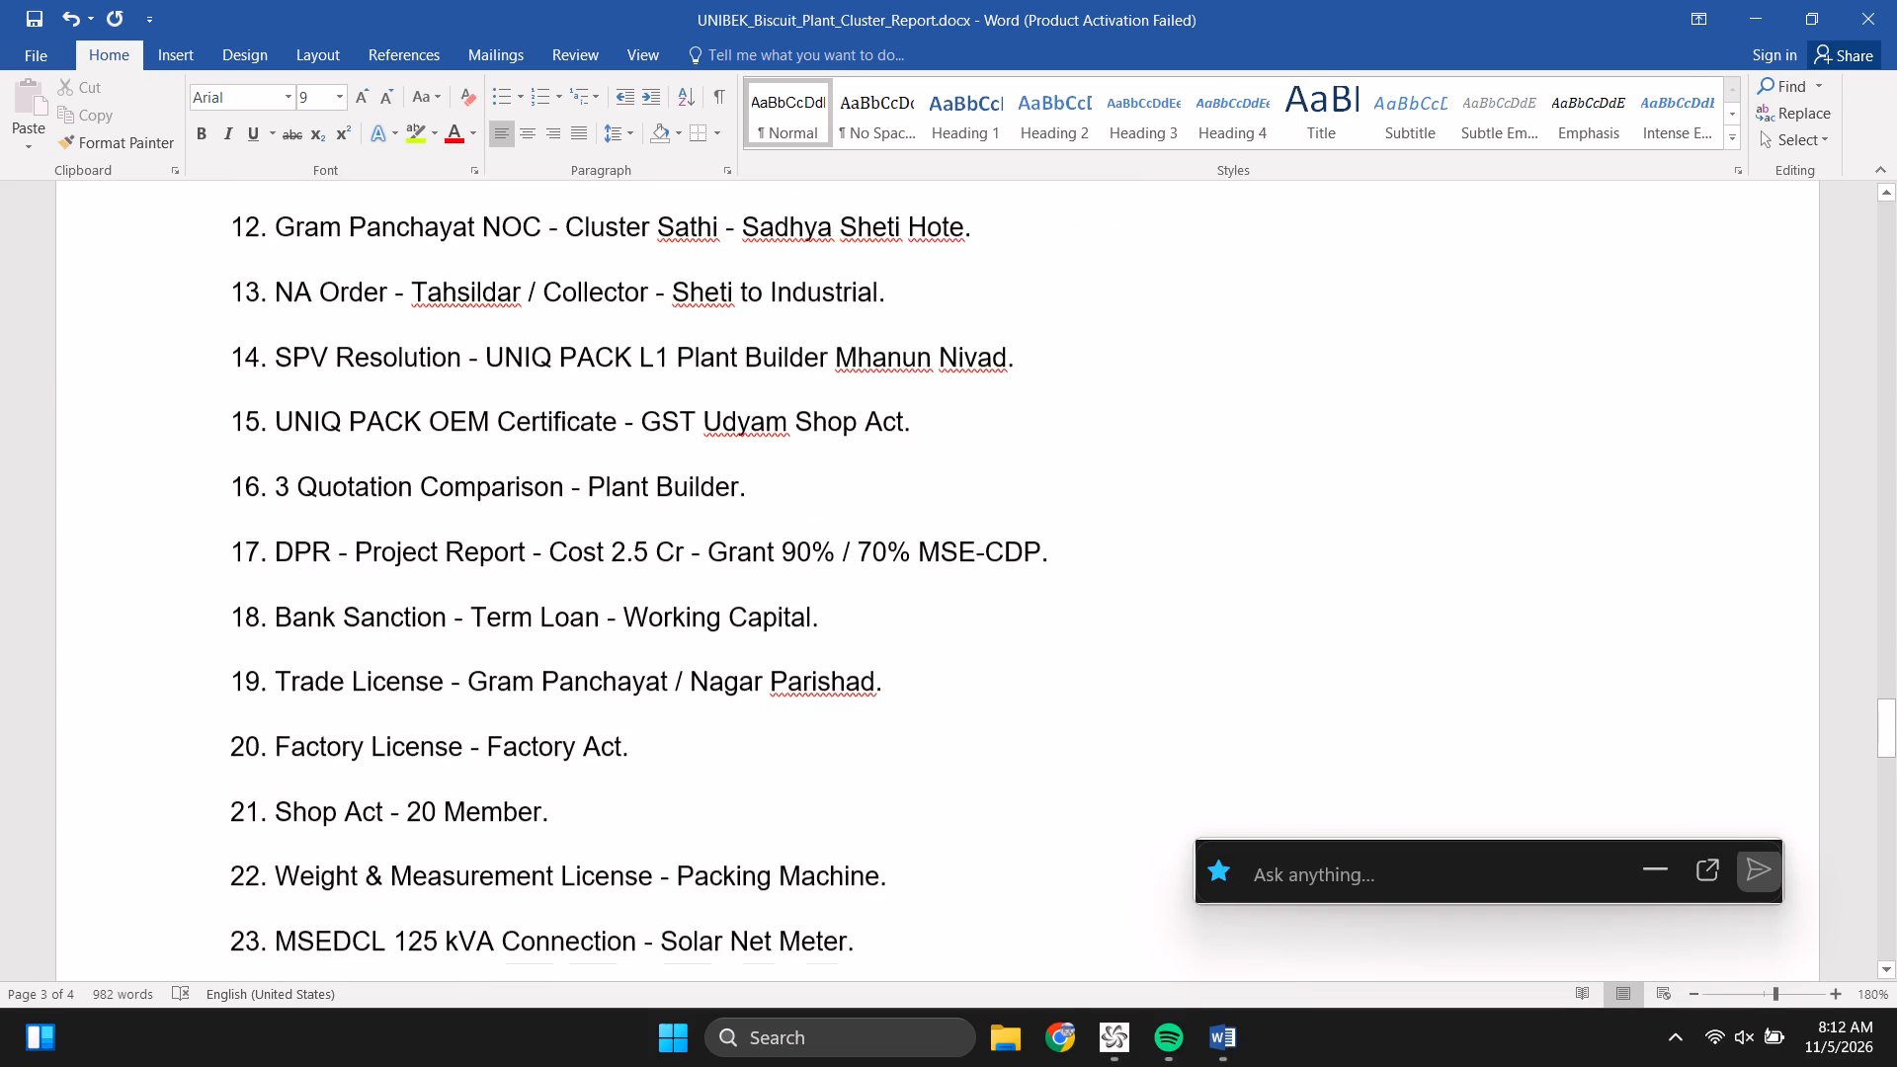
pyautogui.scroll(-3, 619, 690)
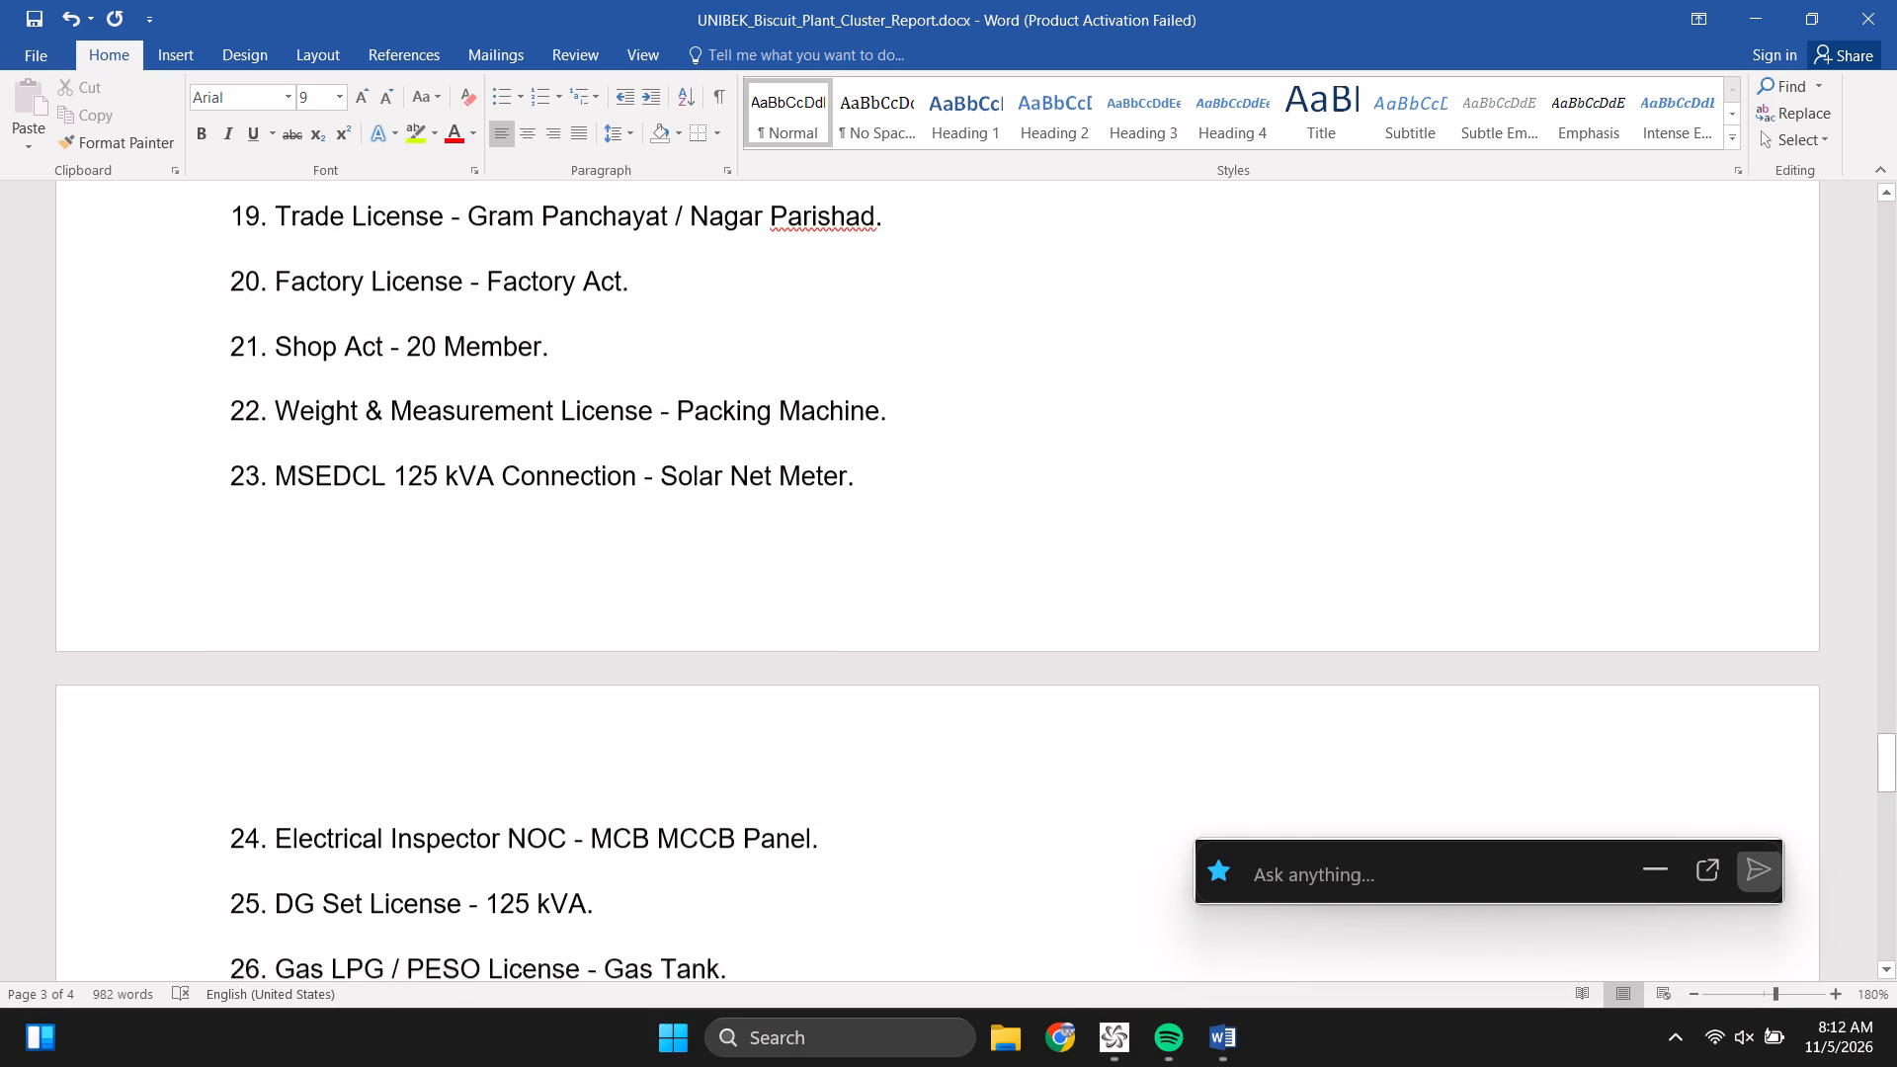
pyautogui.scroll(-2, 619, 690)
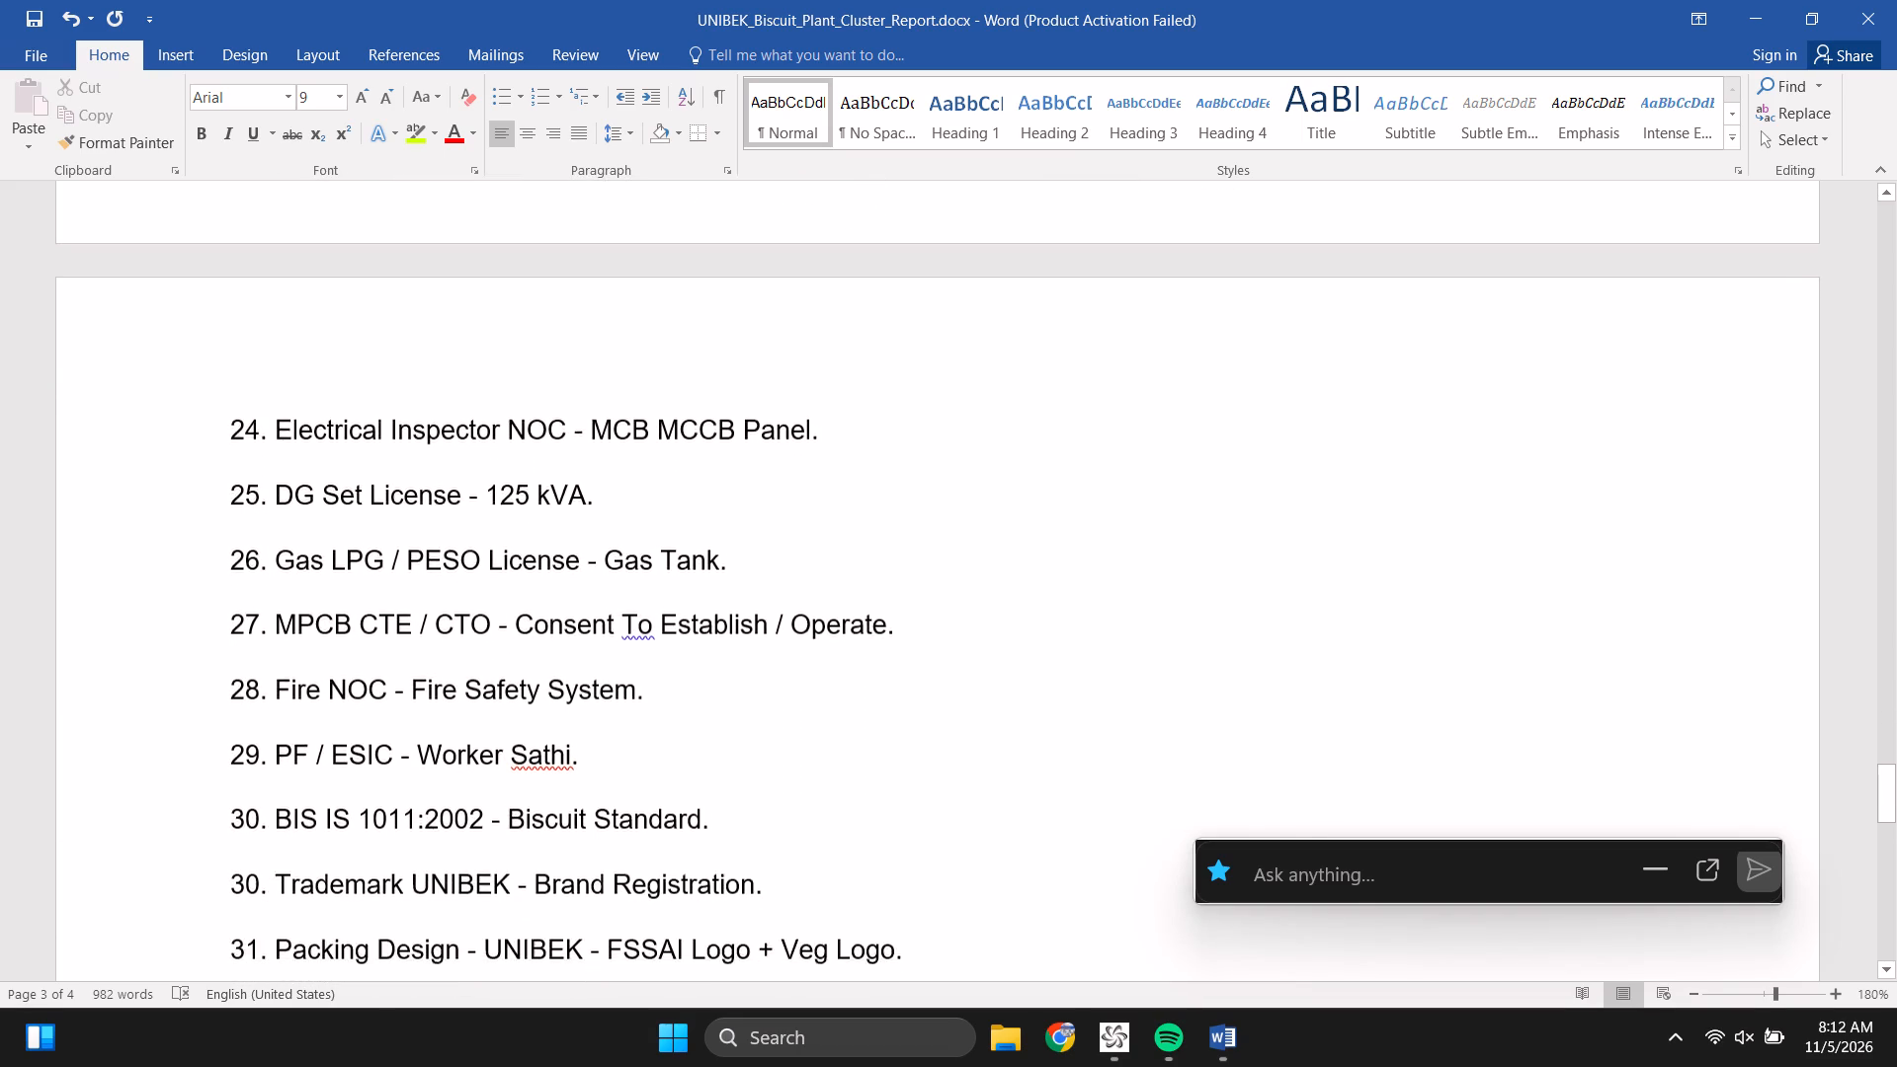
pyautogui.scroll(-2, 619, 690)
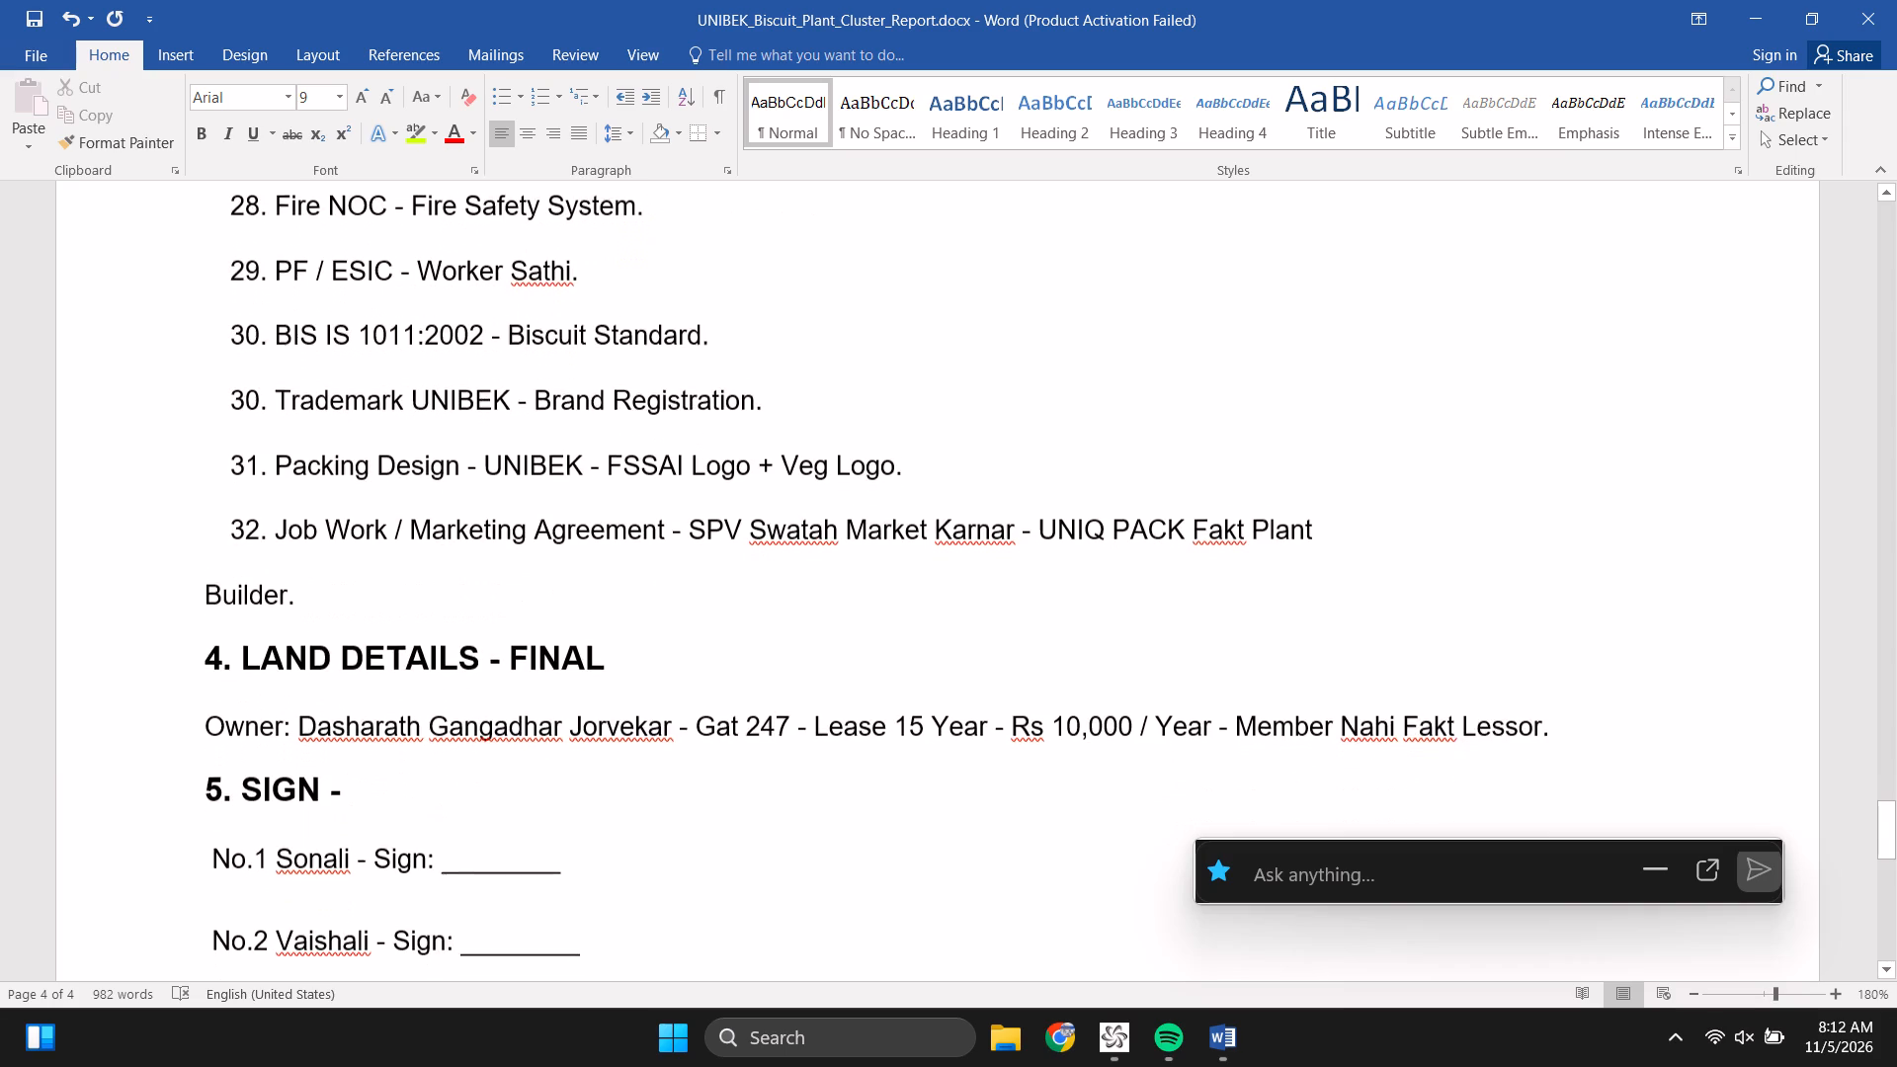
pyautogui.scroll(-2, 619, 690)
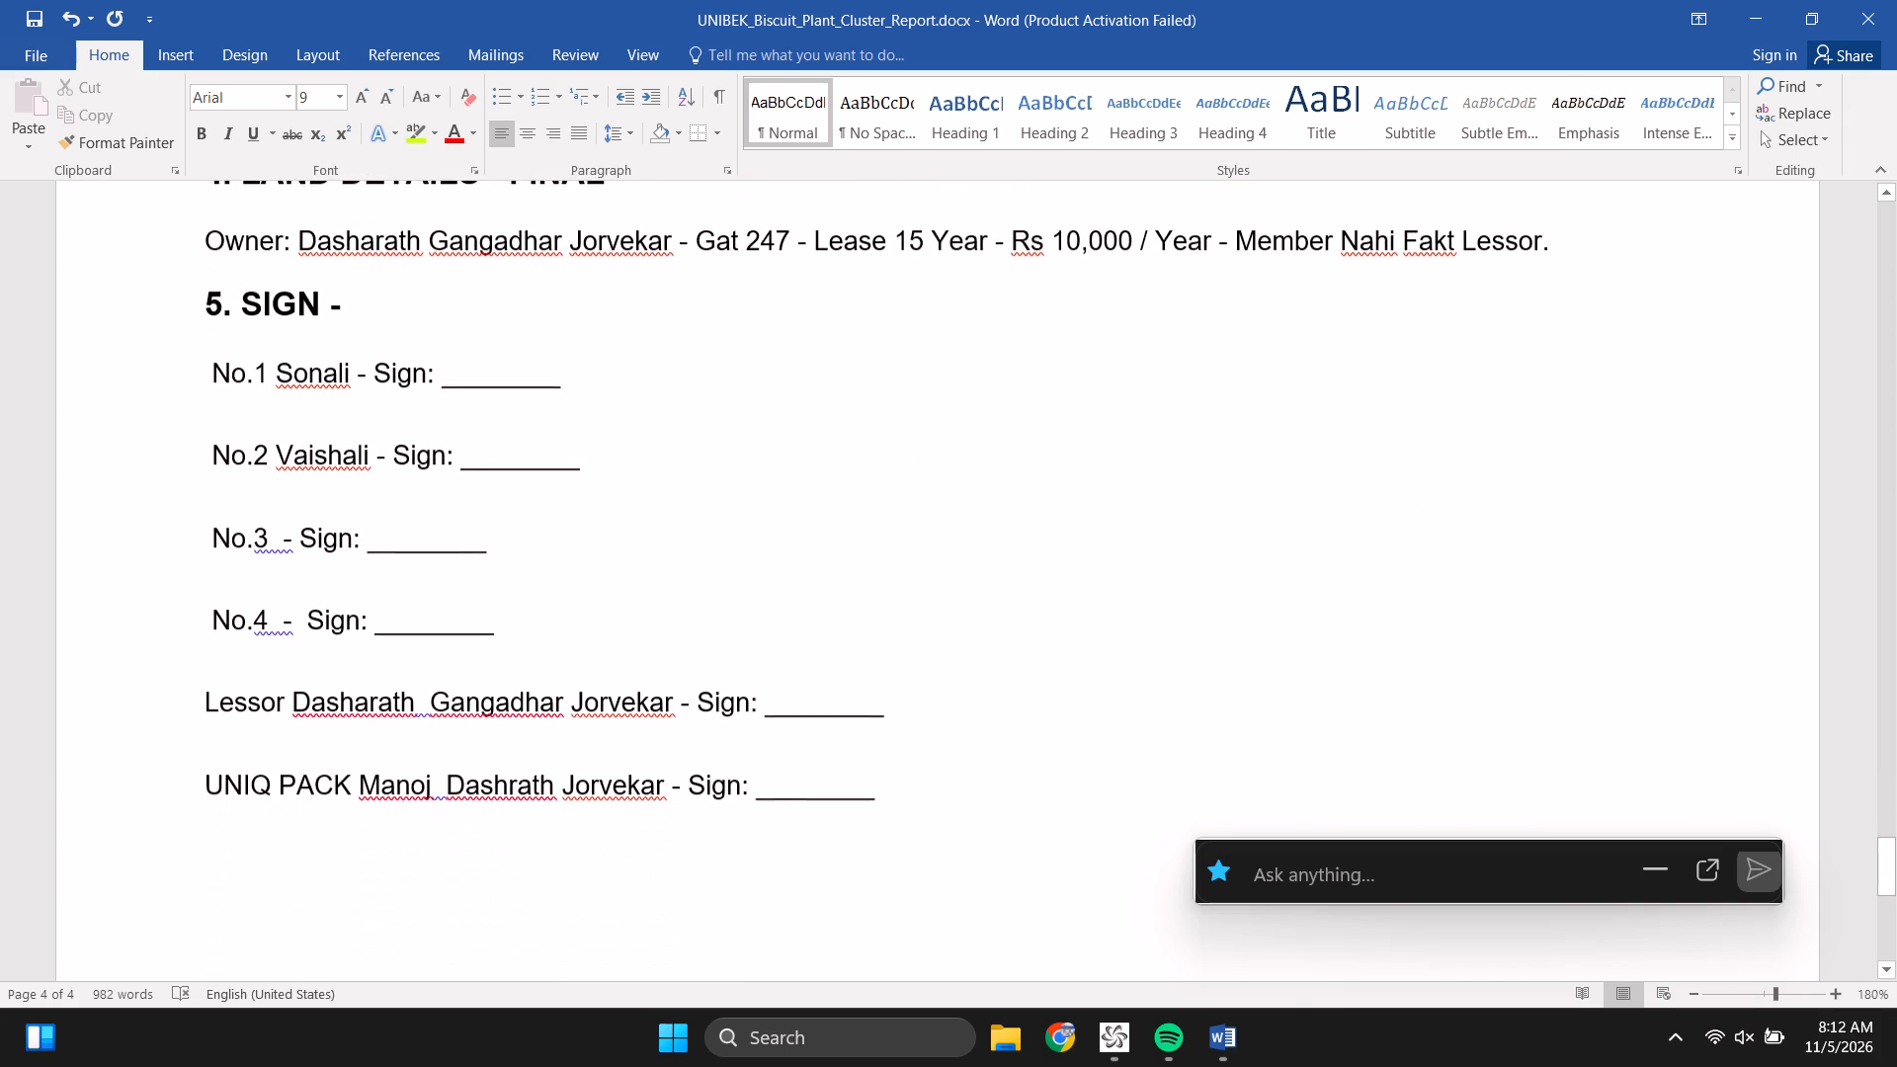
pyautogui.scroll(2, 619, 690)
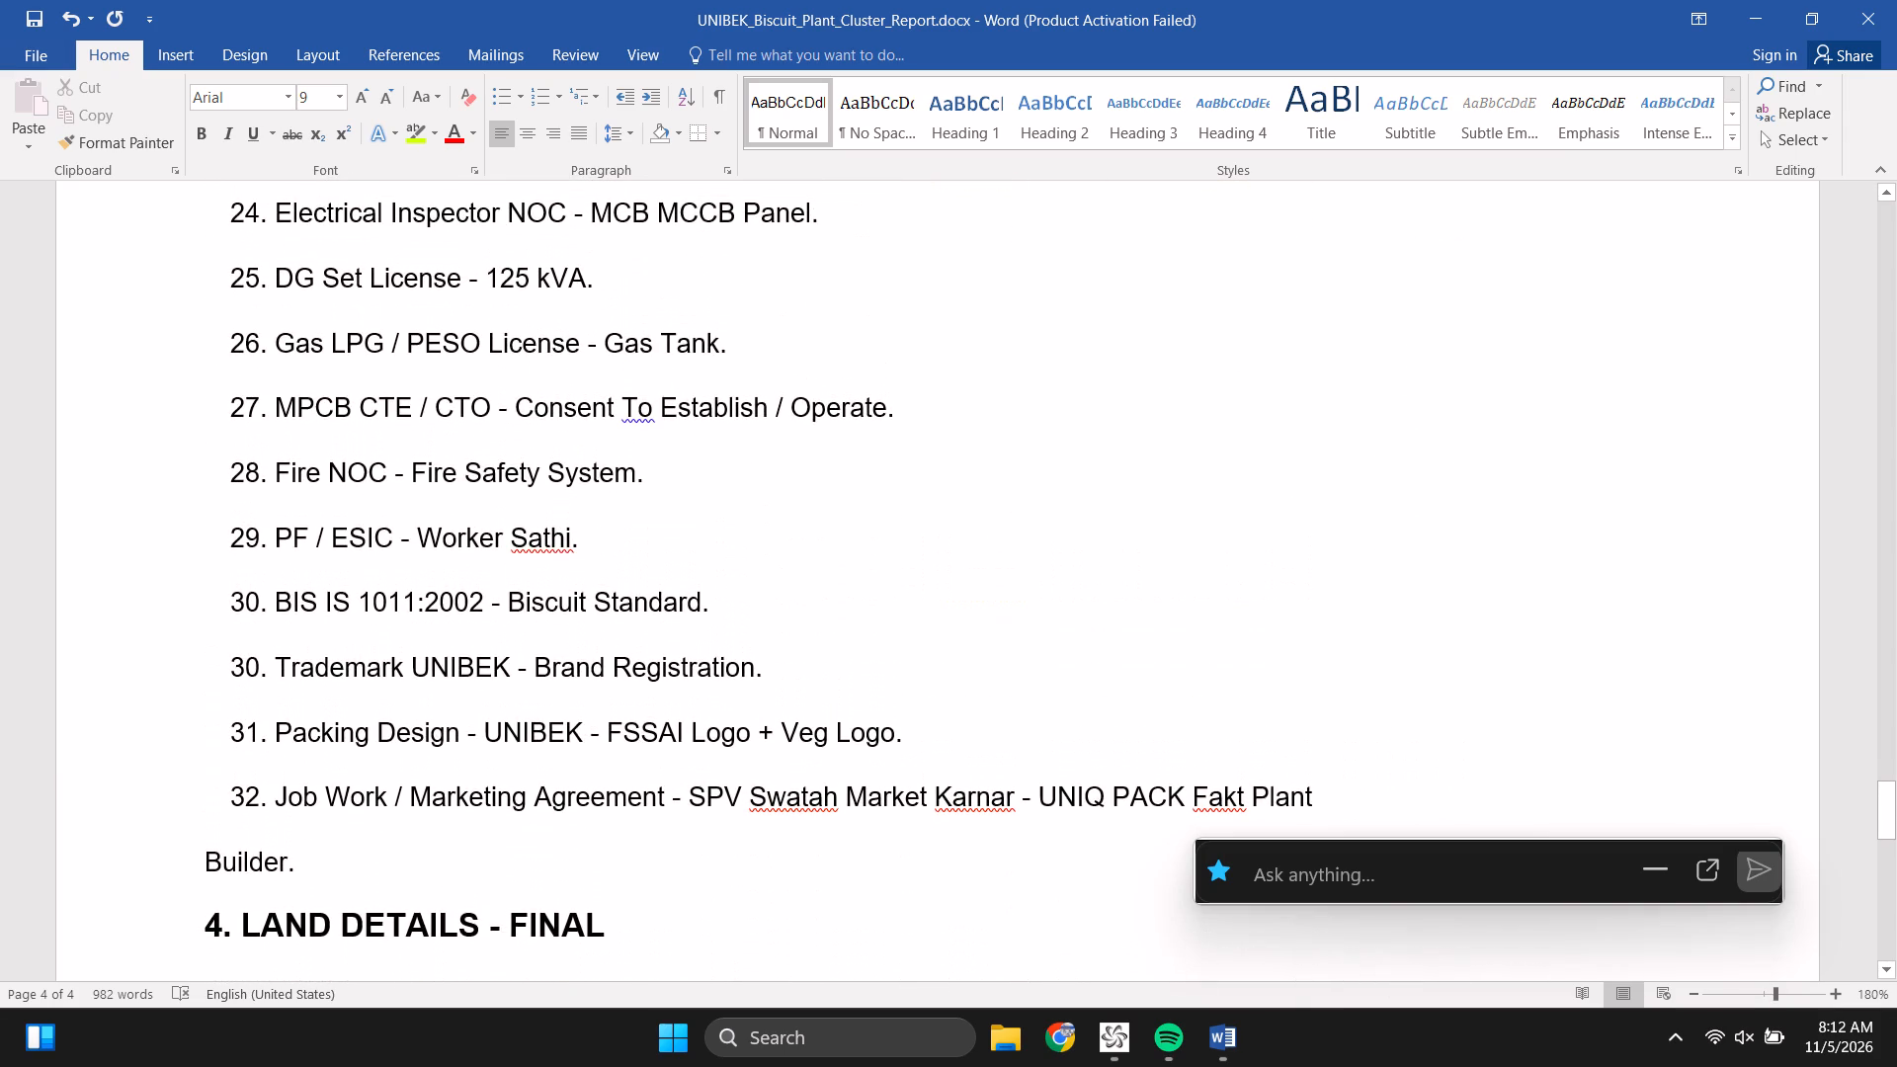
pyautogui.scroll(3, 619, 690)
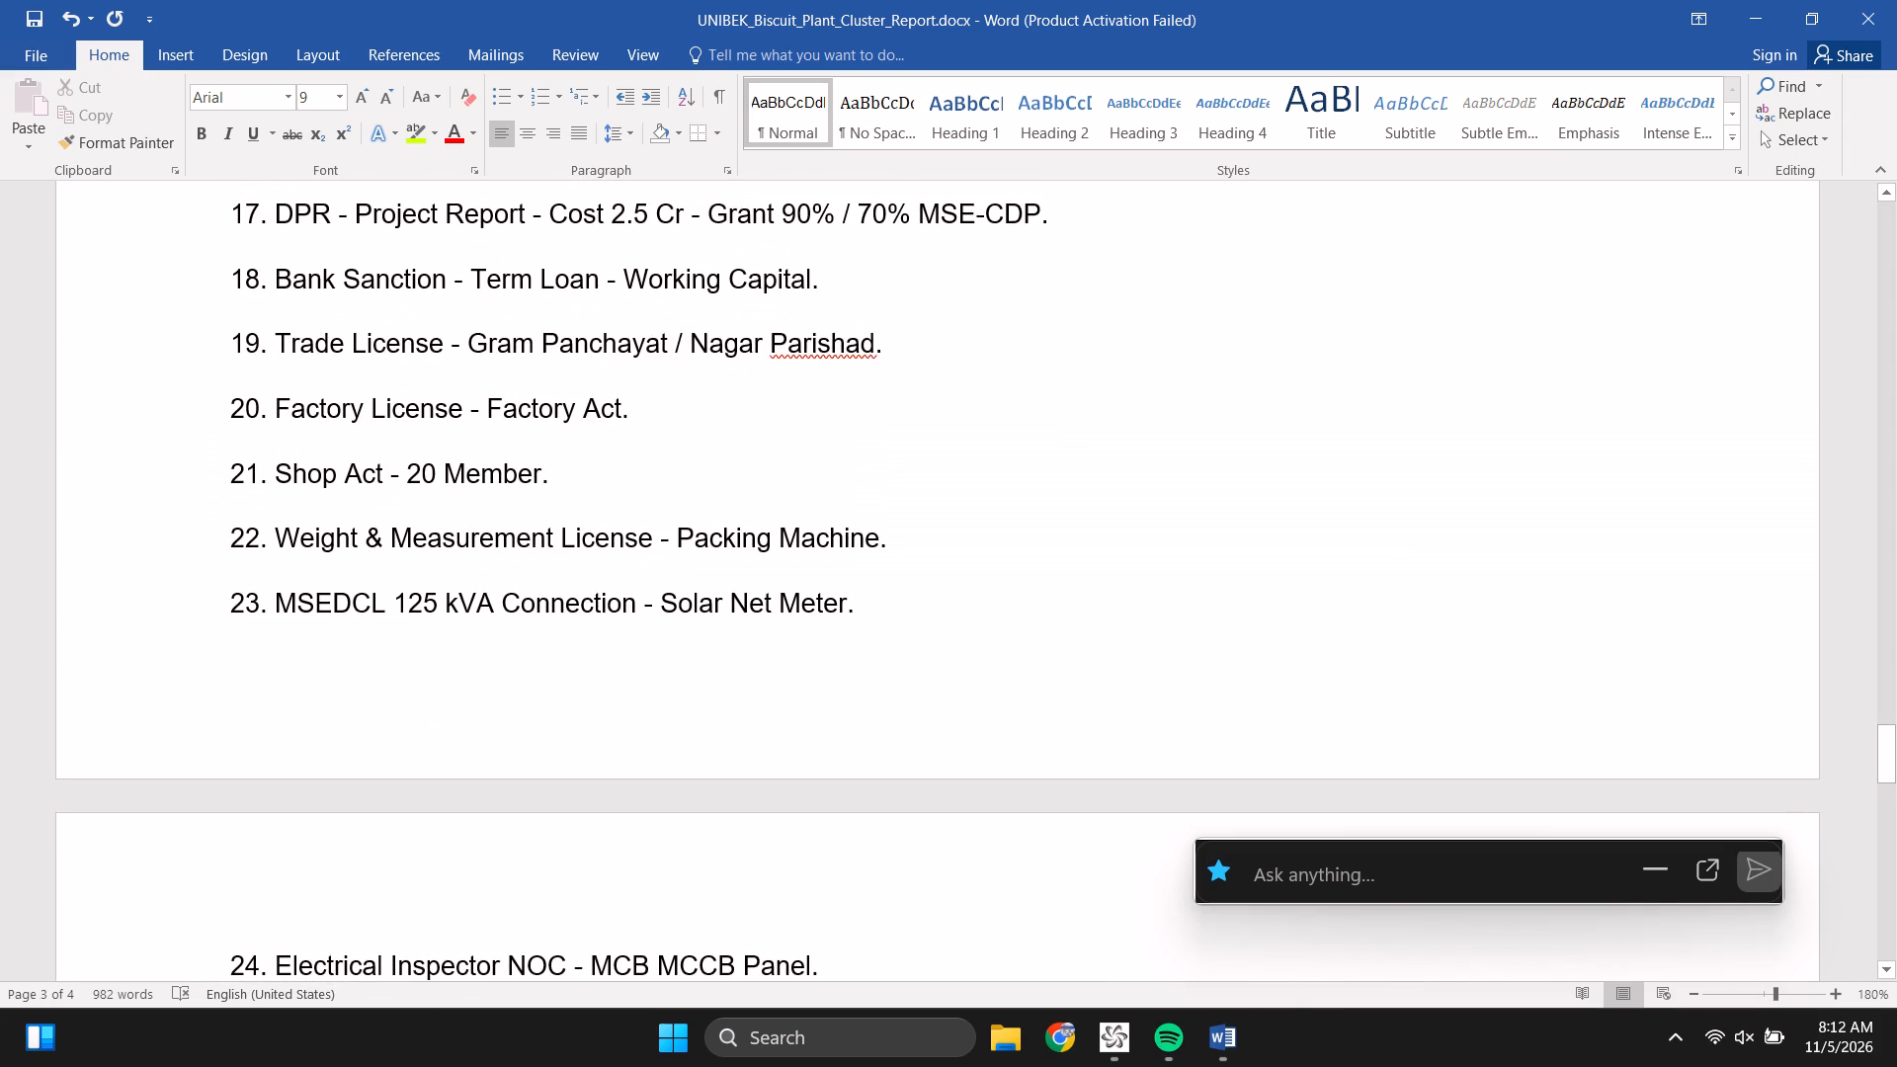
pyautogui.scroll(1, 619, 690)
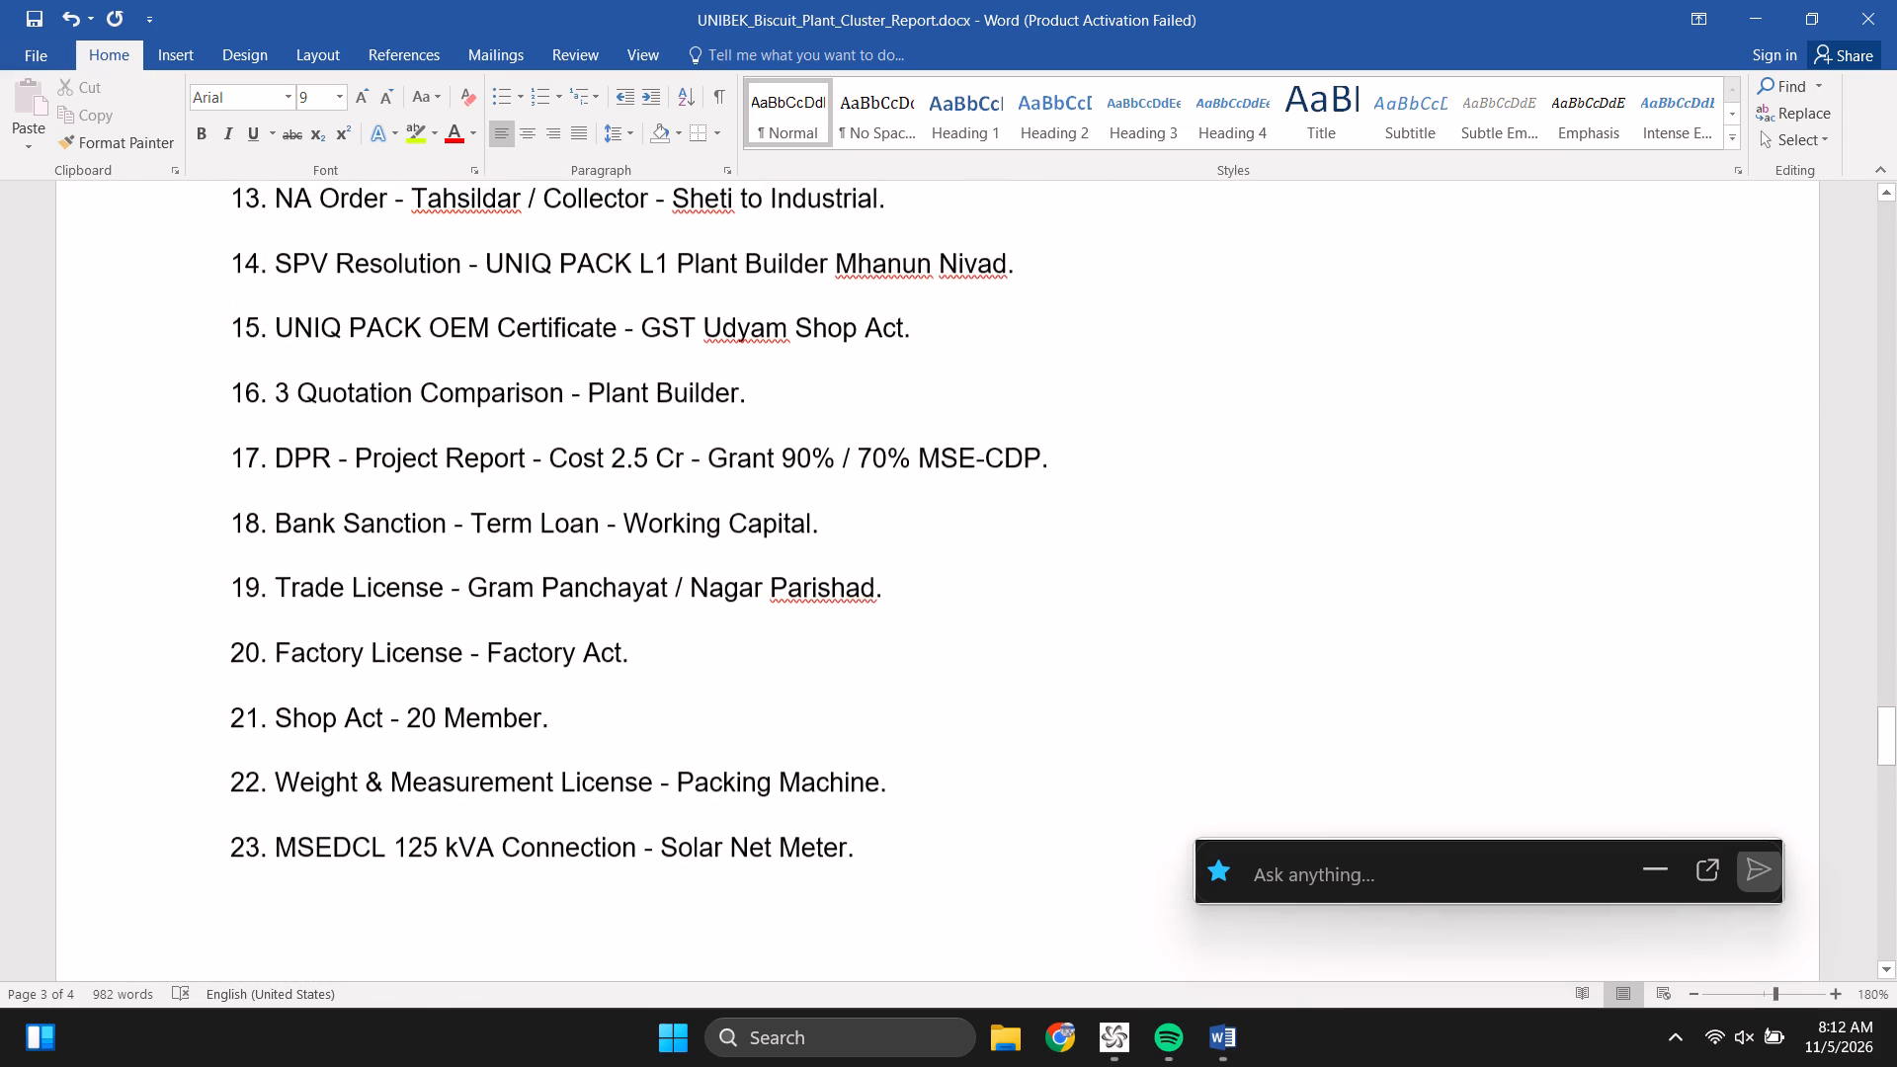
pyautogui.scroll(2, 619, 690)
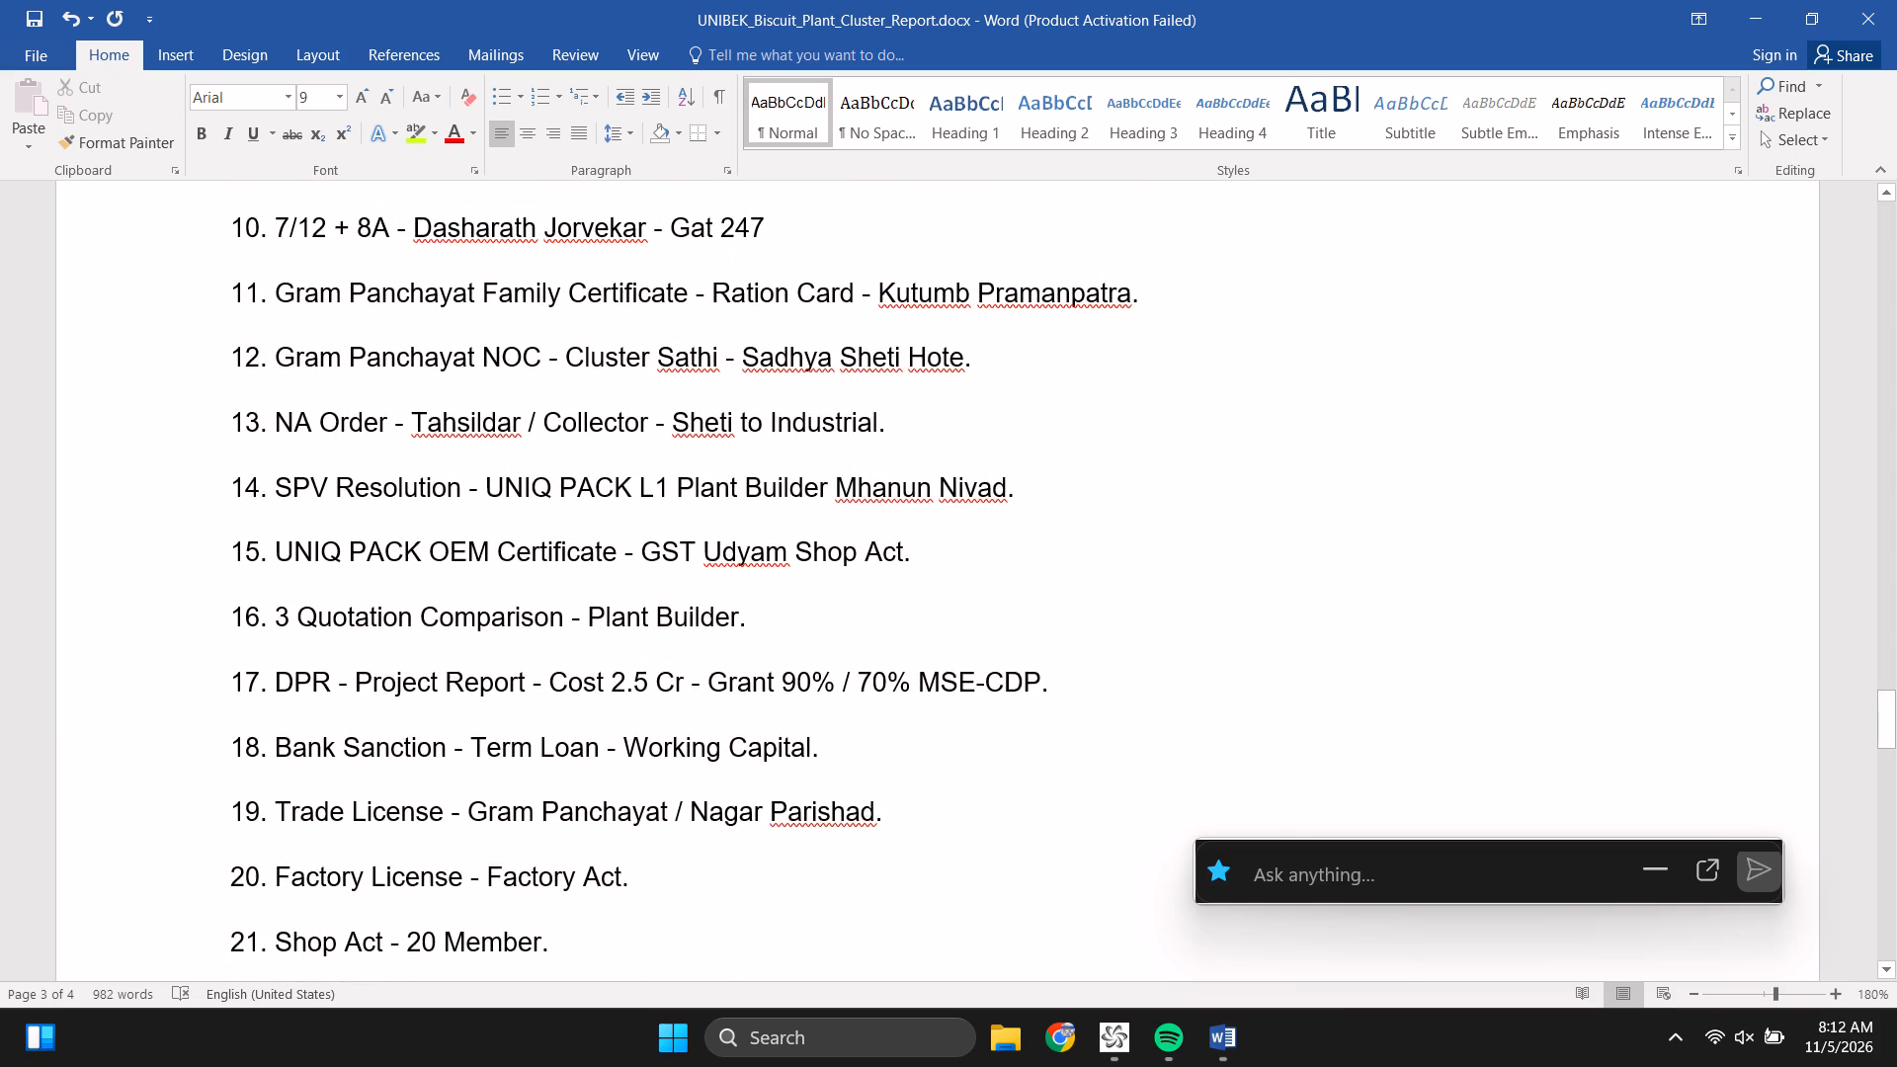
pyautogui.scroll(1, 619, 690)
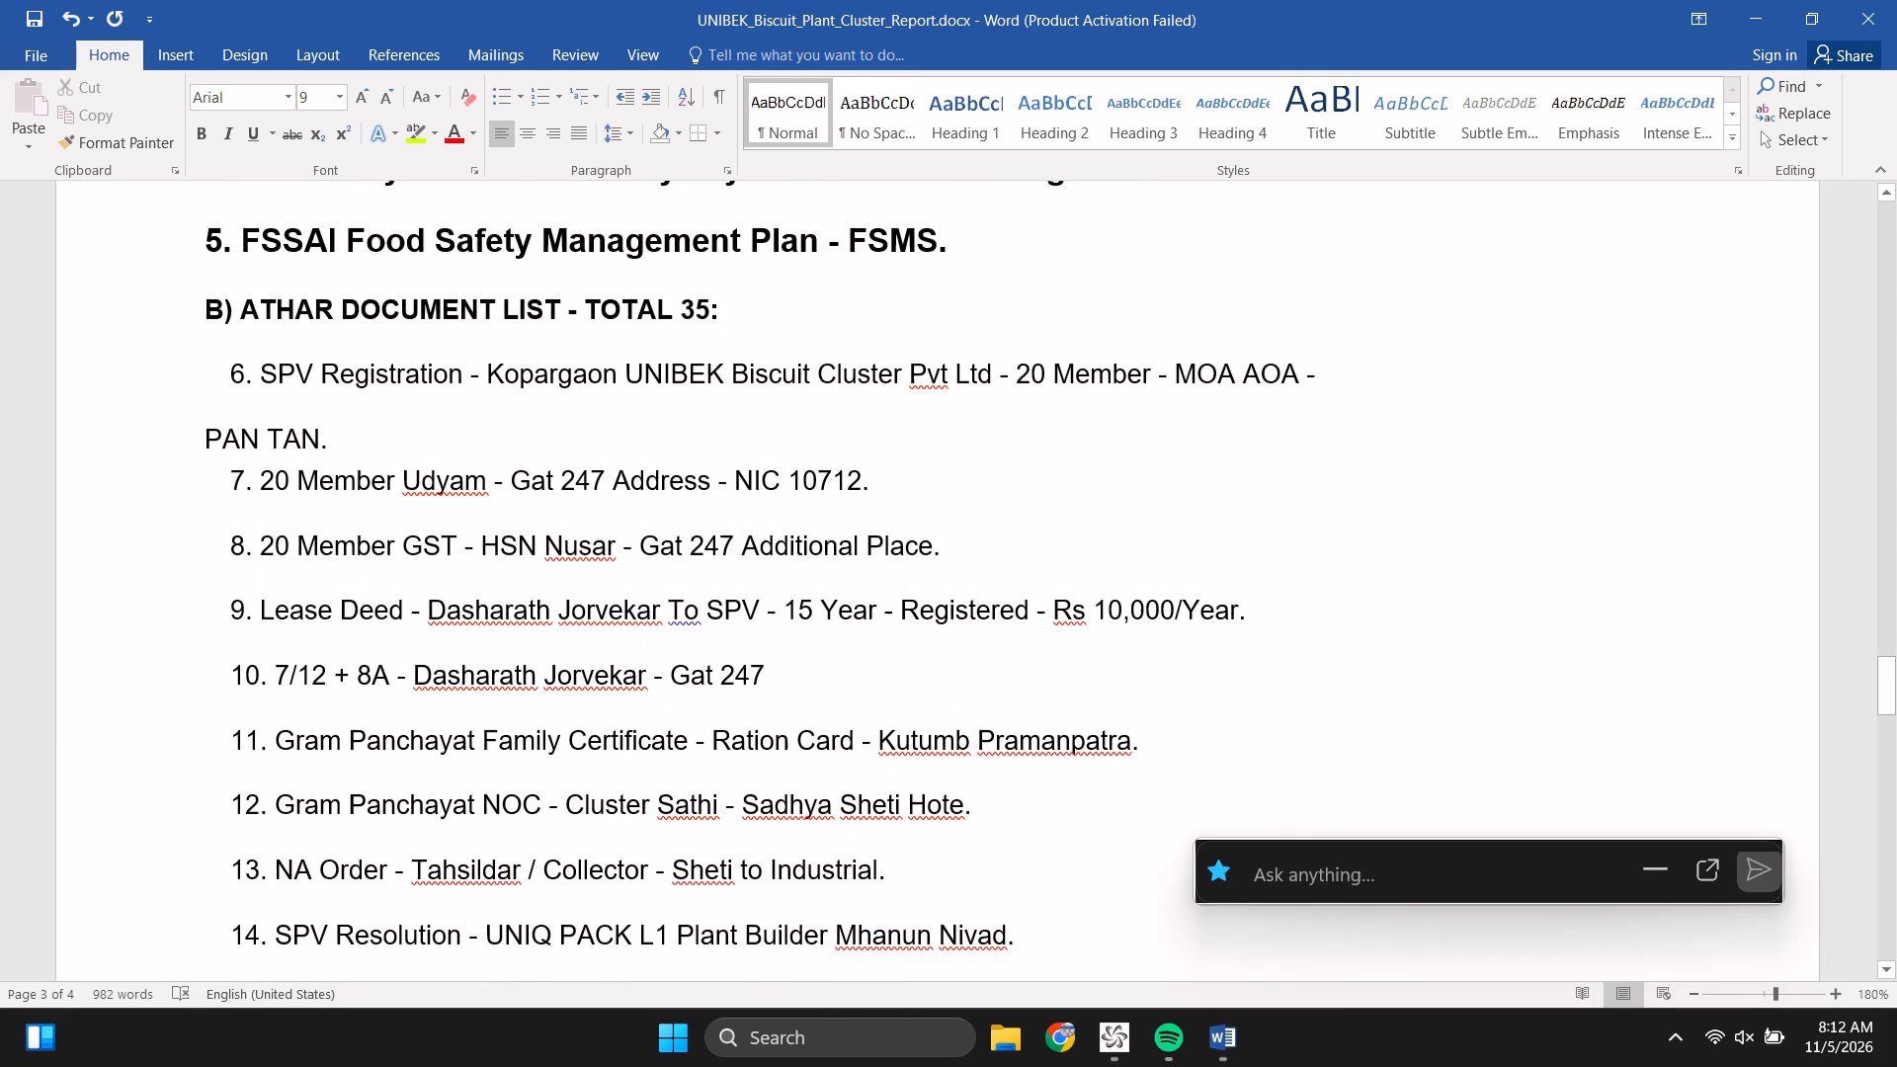
pyautogui.scroll(2, 619, 690)
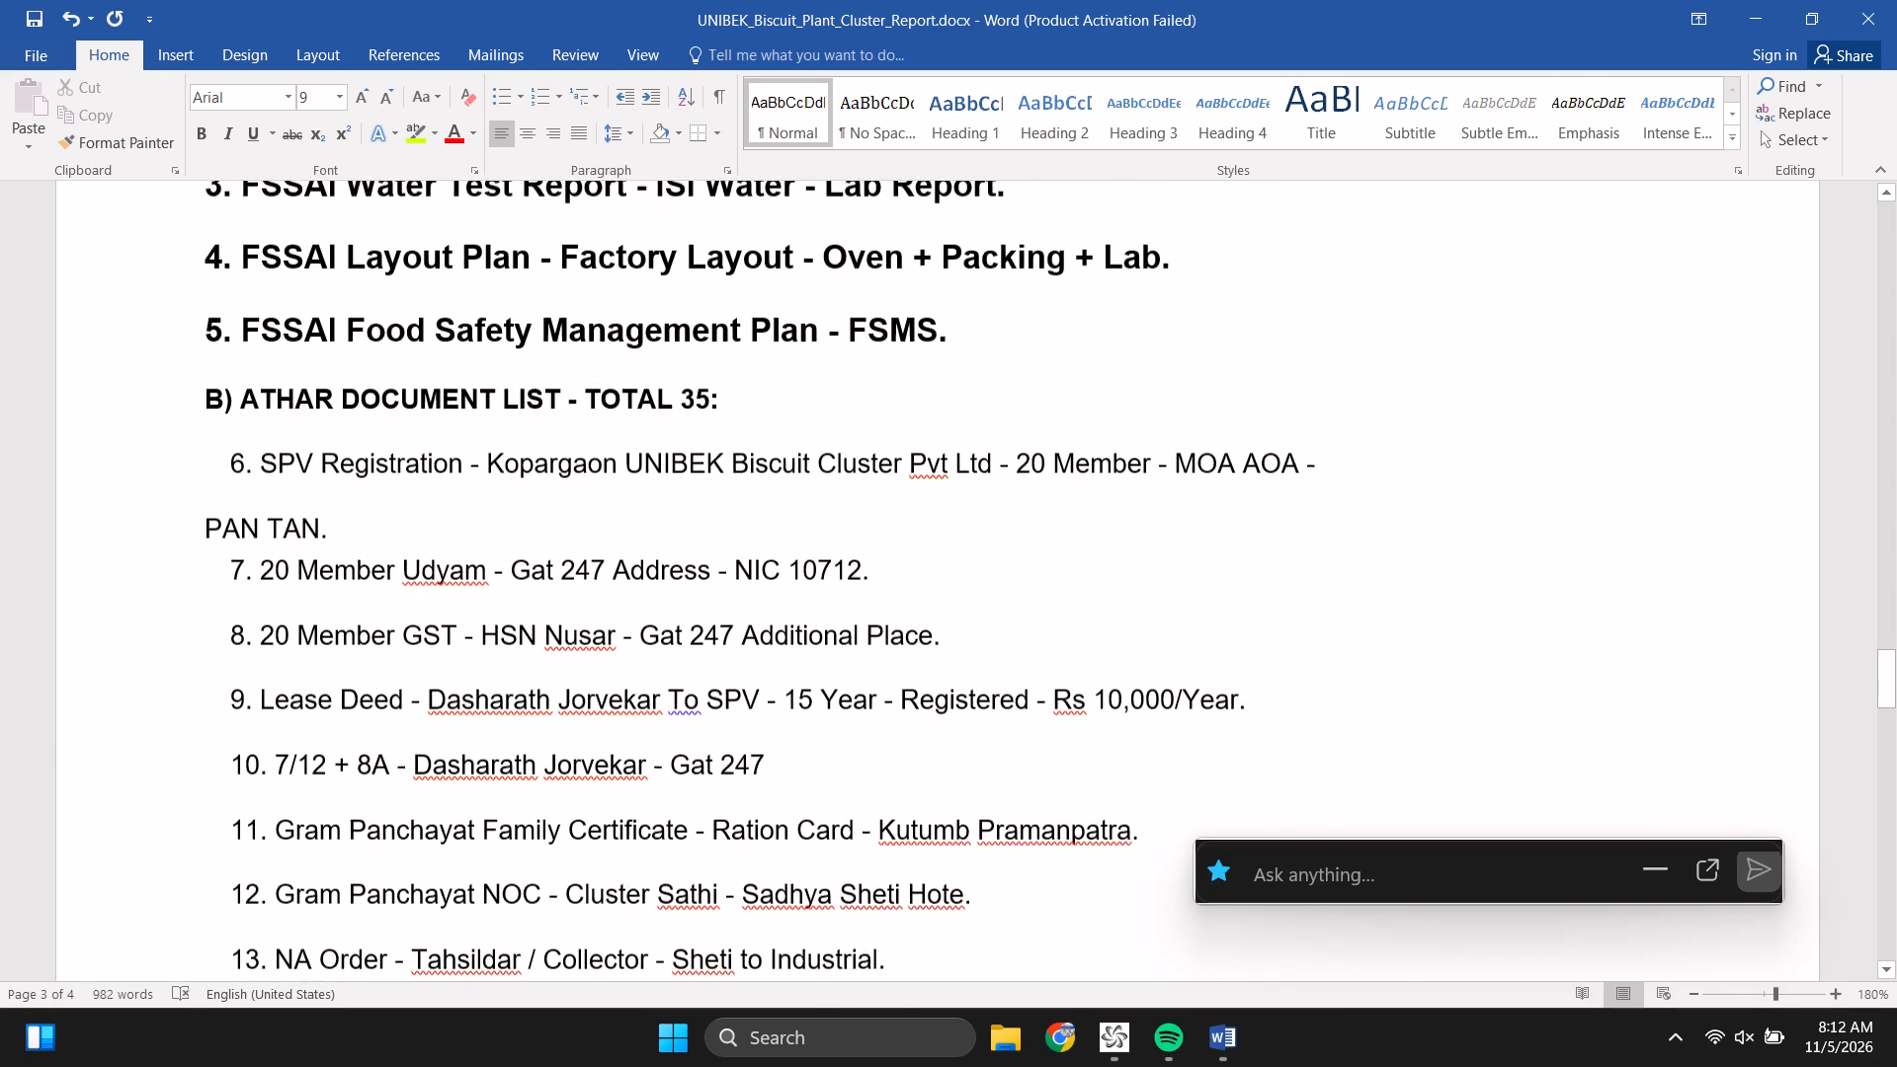
pyautogui.scroll(2, 619, 690)
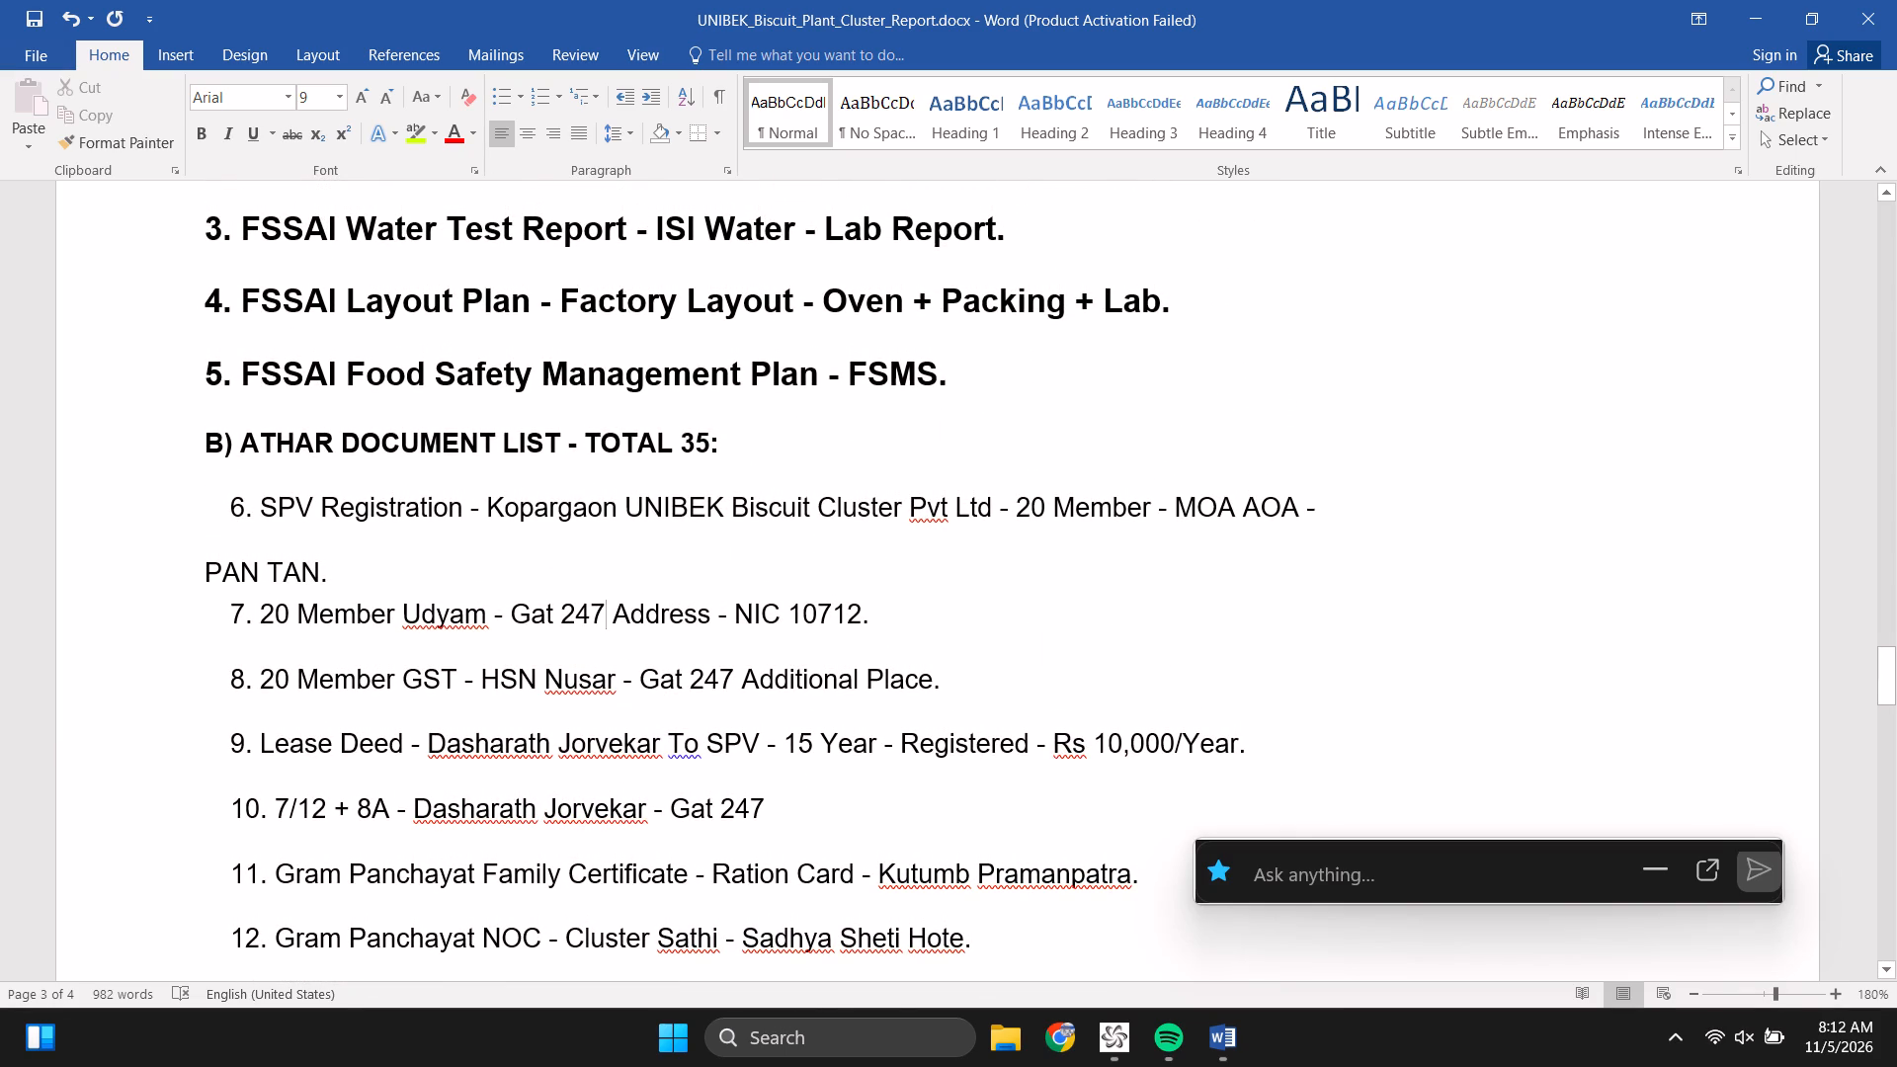
pyautogui.scroll(2, 619, 690)
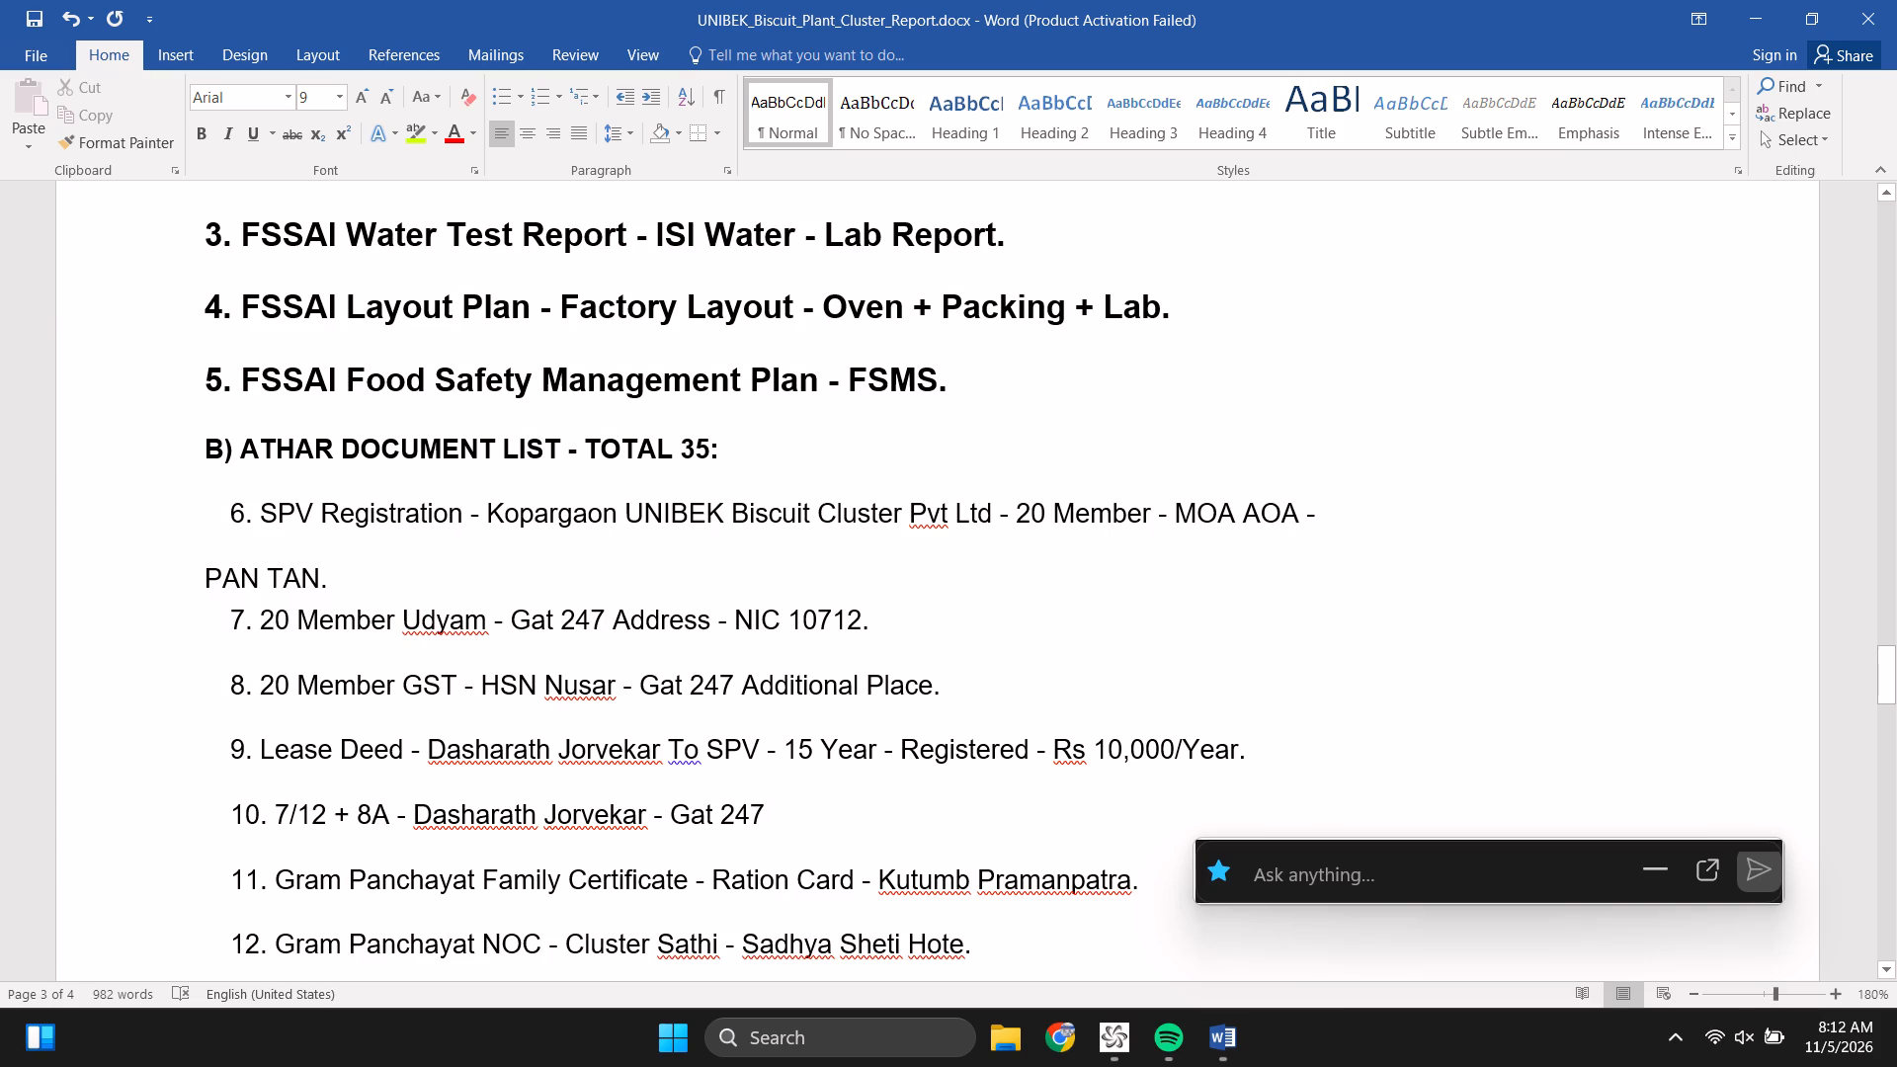
pyautogui.scroll(-1, 536, 755)
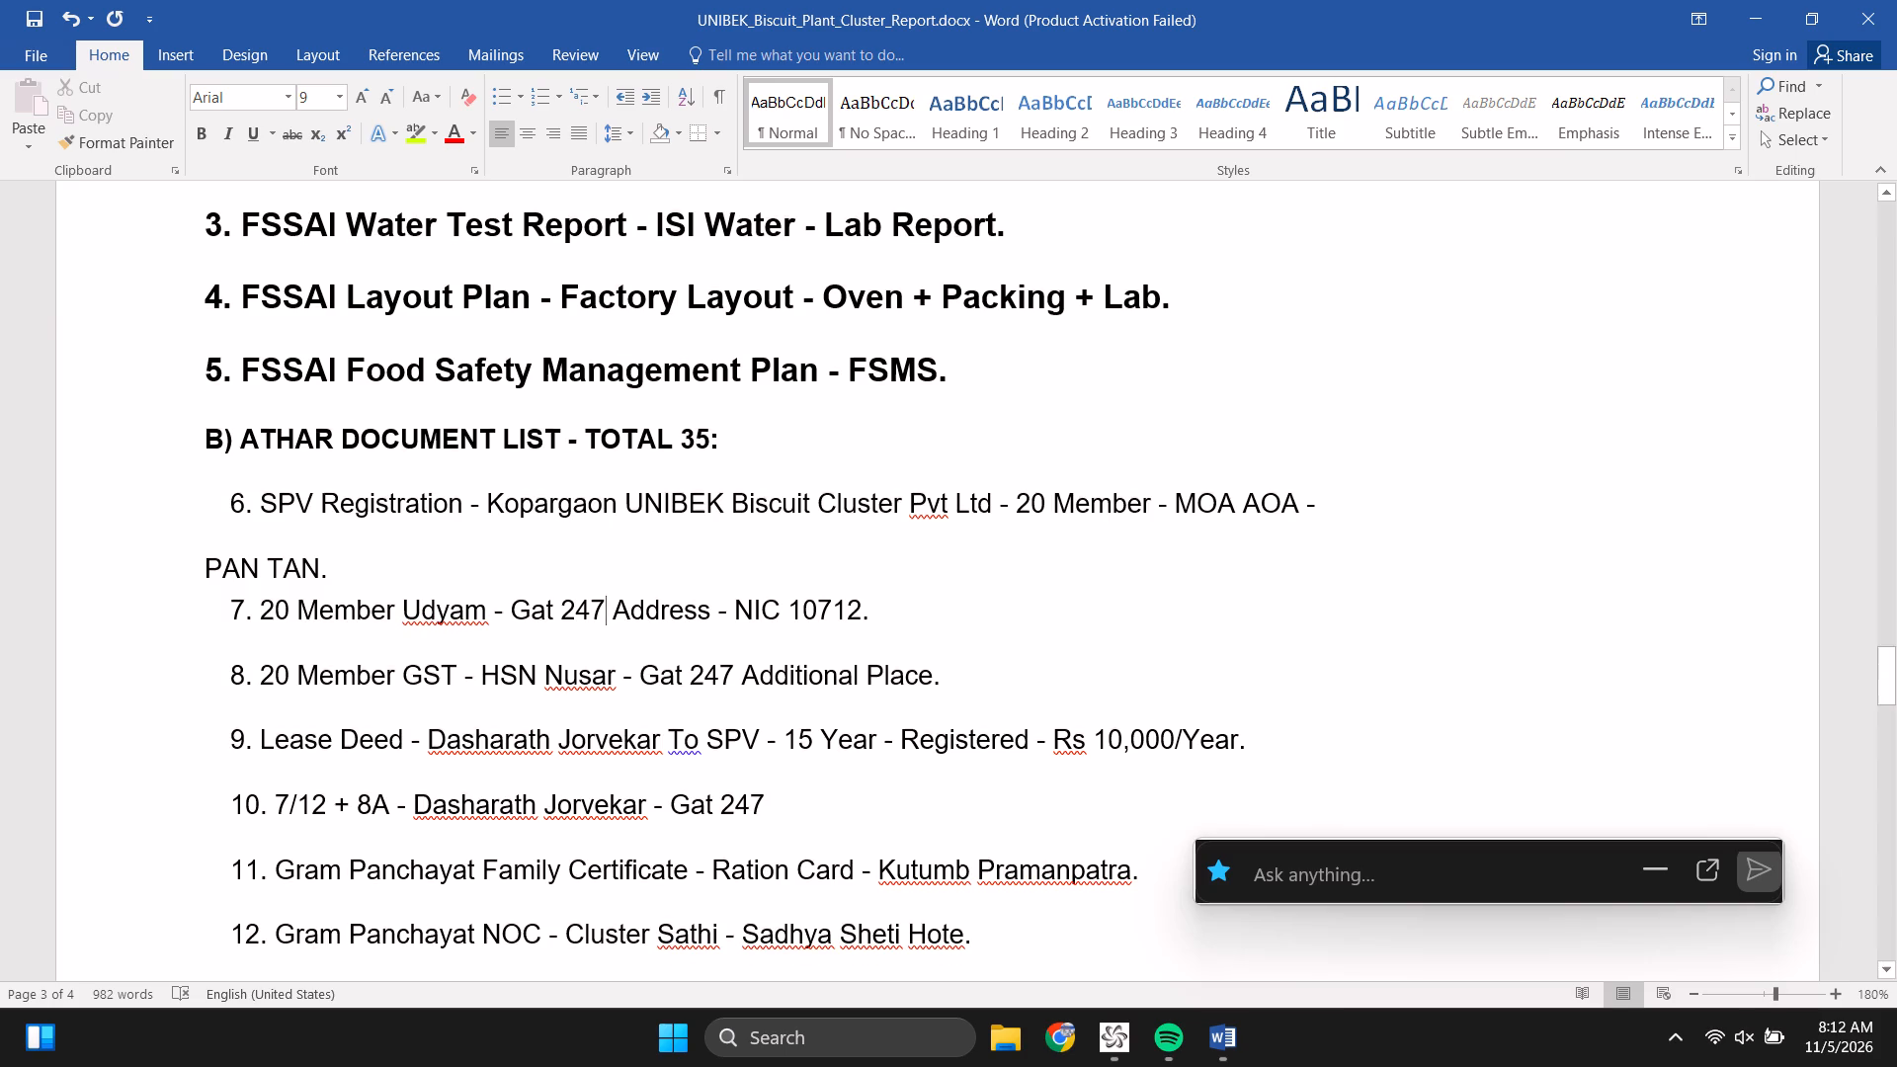
pyautogui.scroll(-3, 536, 755)
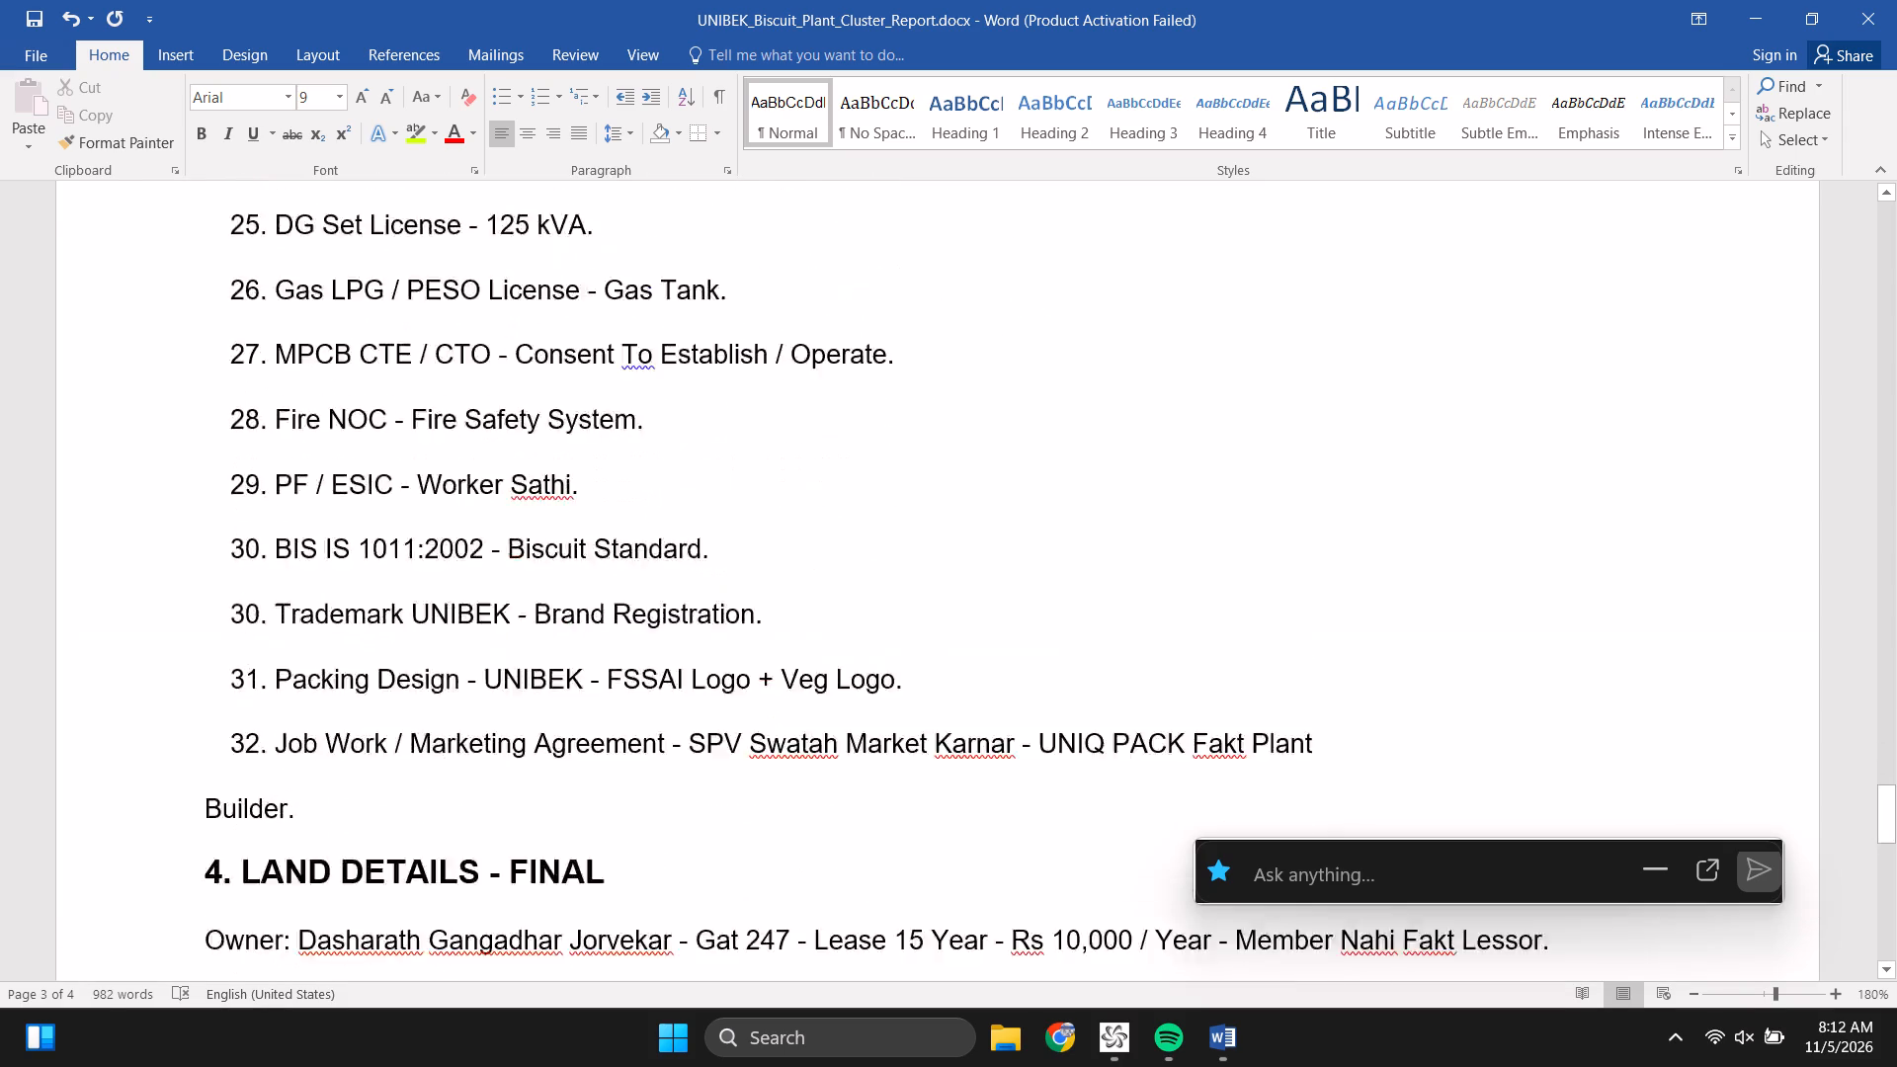
pyautogui.scroll(-1, 536, 755)
# Change the total in the Athar document list heading to 32.
pyautogui.scroll(1, 536, 755)
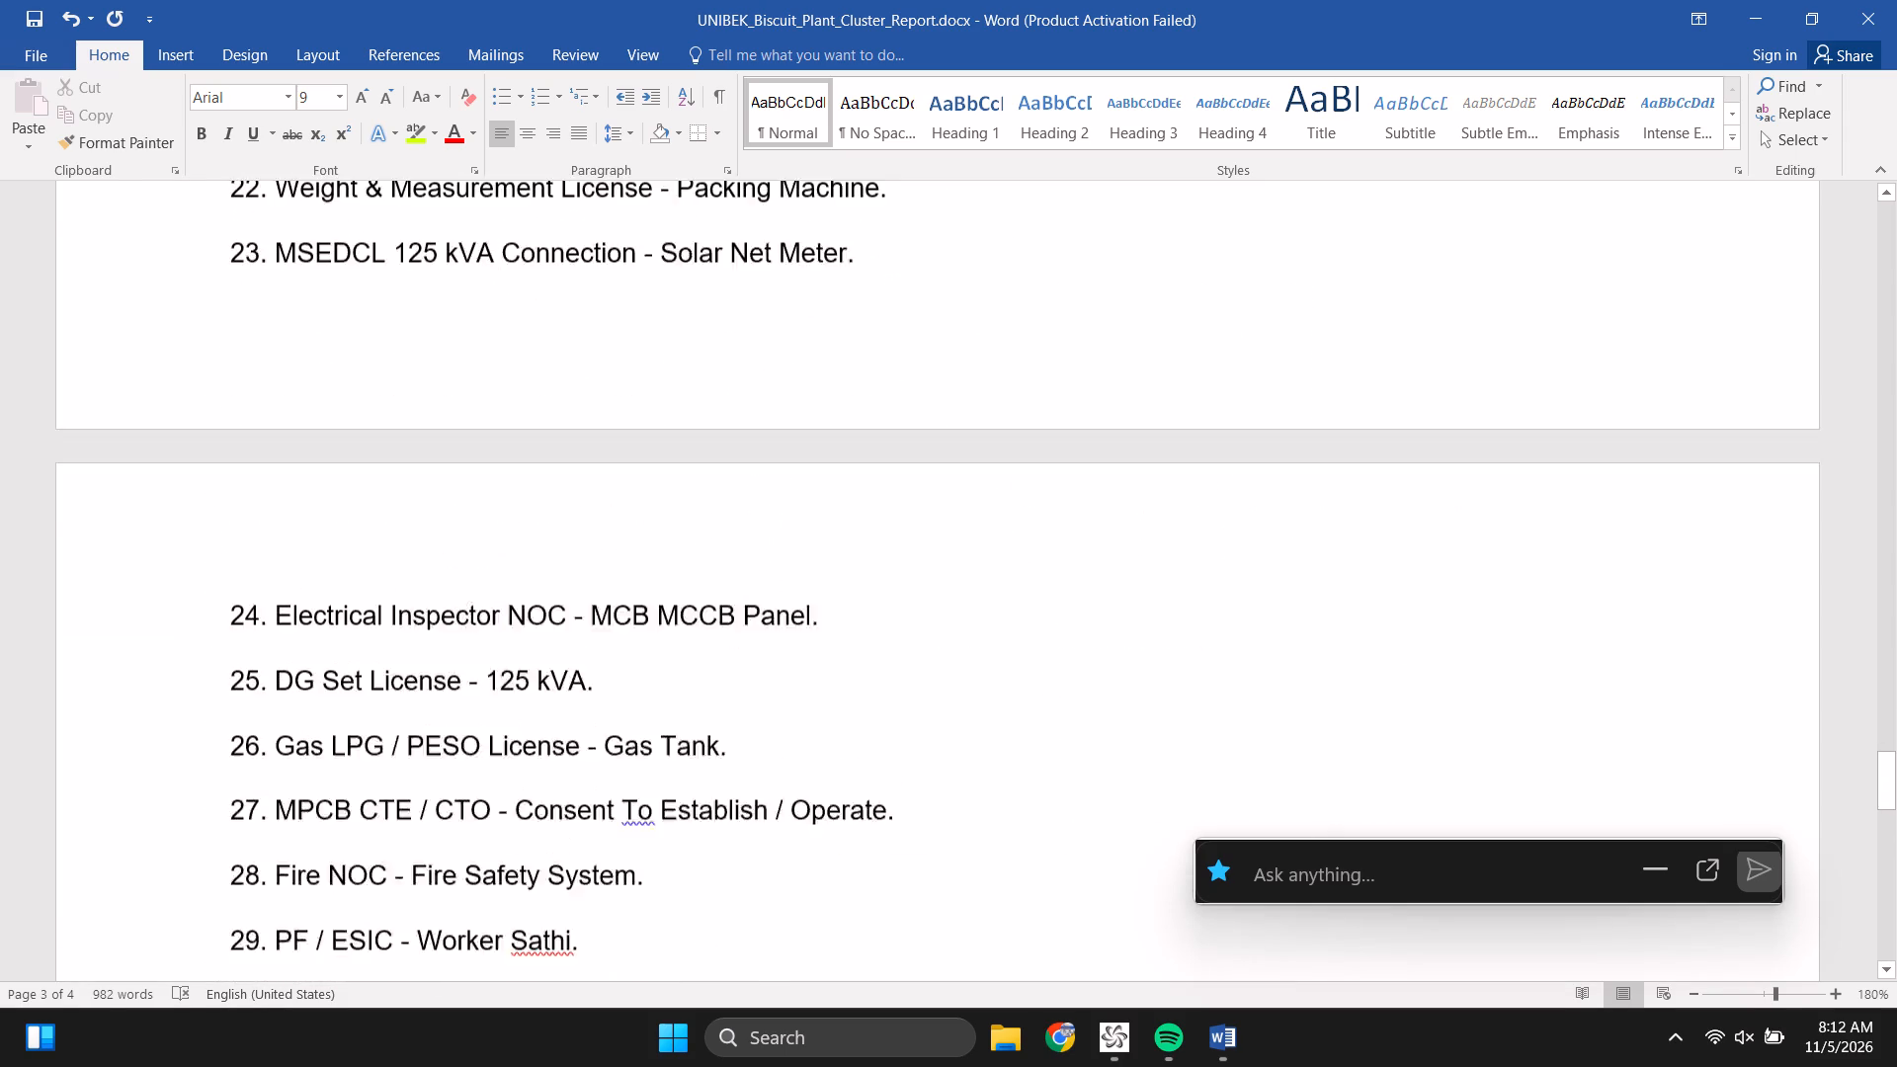
pyautogui.scroll(3, 536, 755)
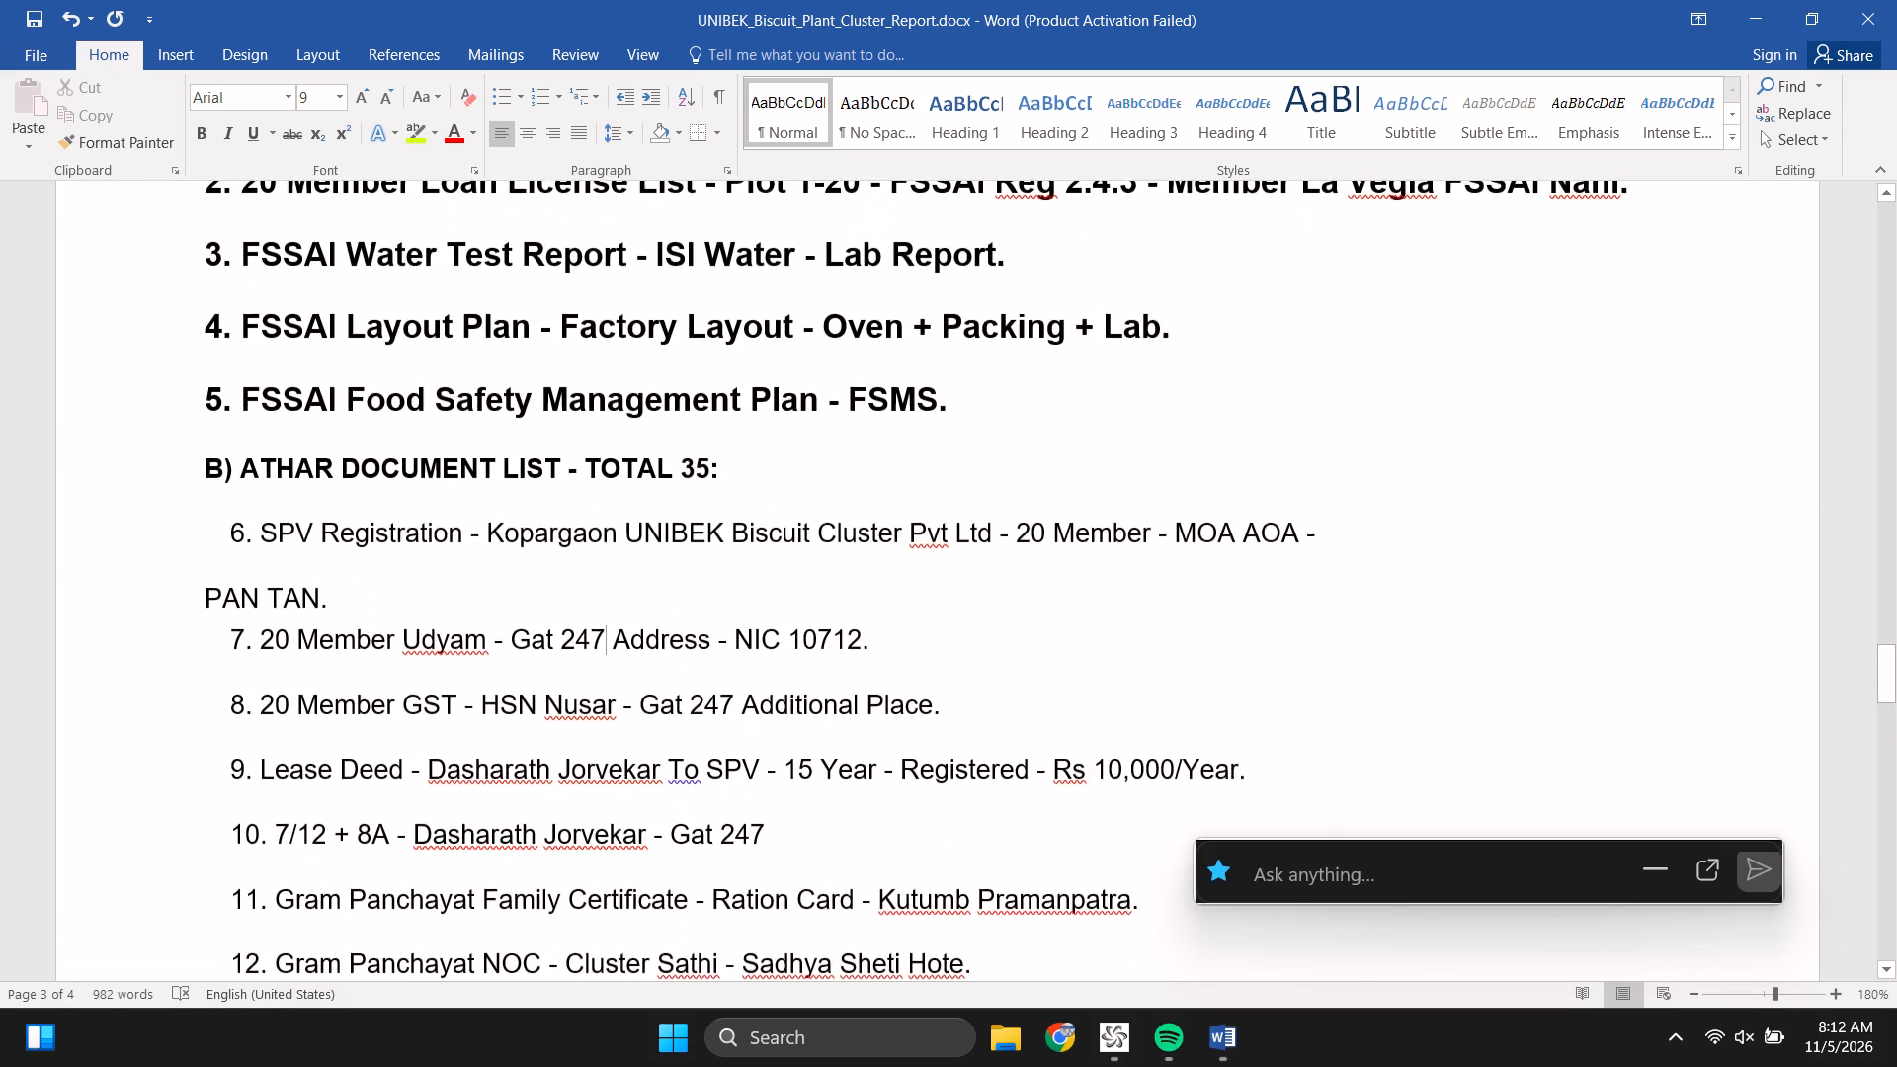
pyautogui.scroll(1, 536, 755)
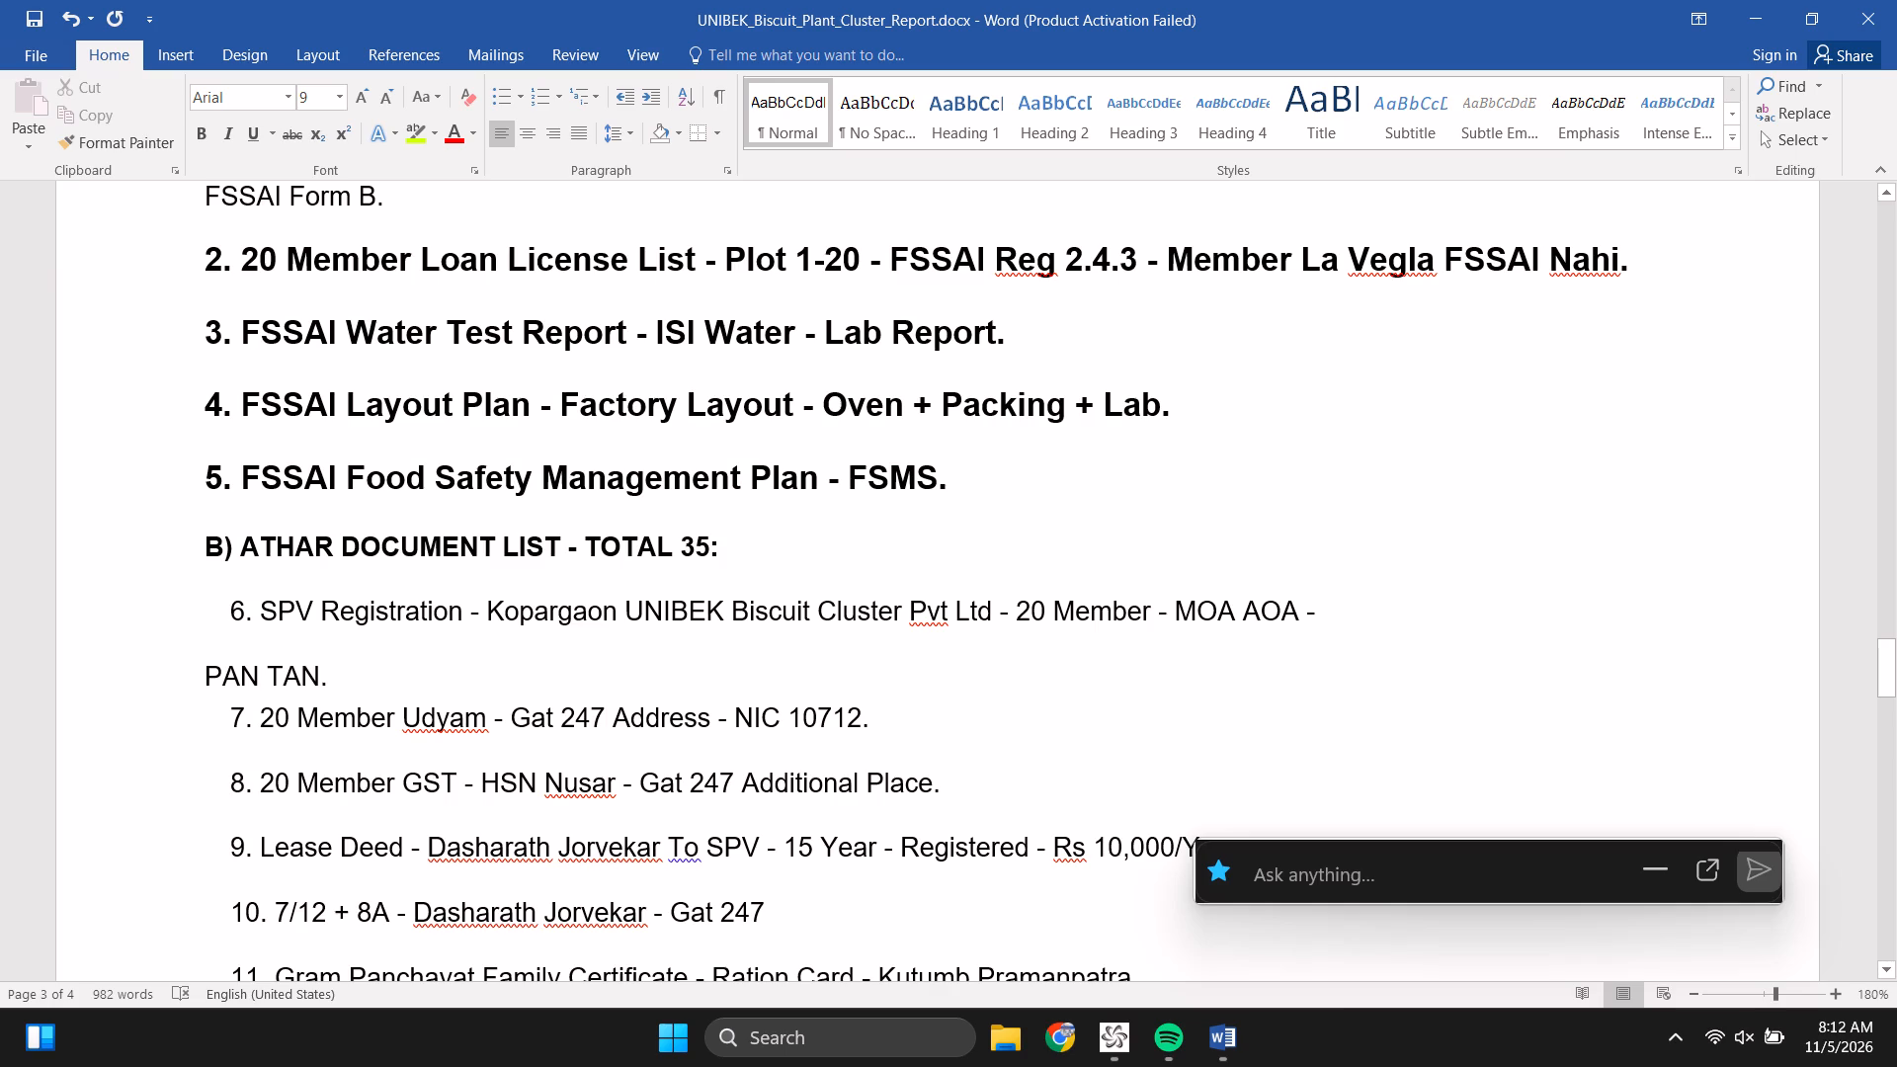
pyautogui.click(707, 540)
pyautogui.press('BackSpace')
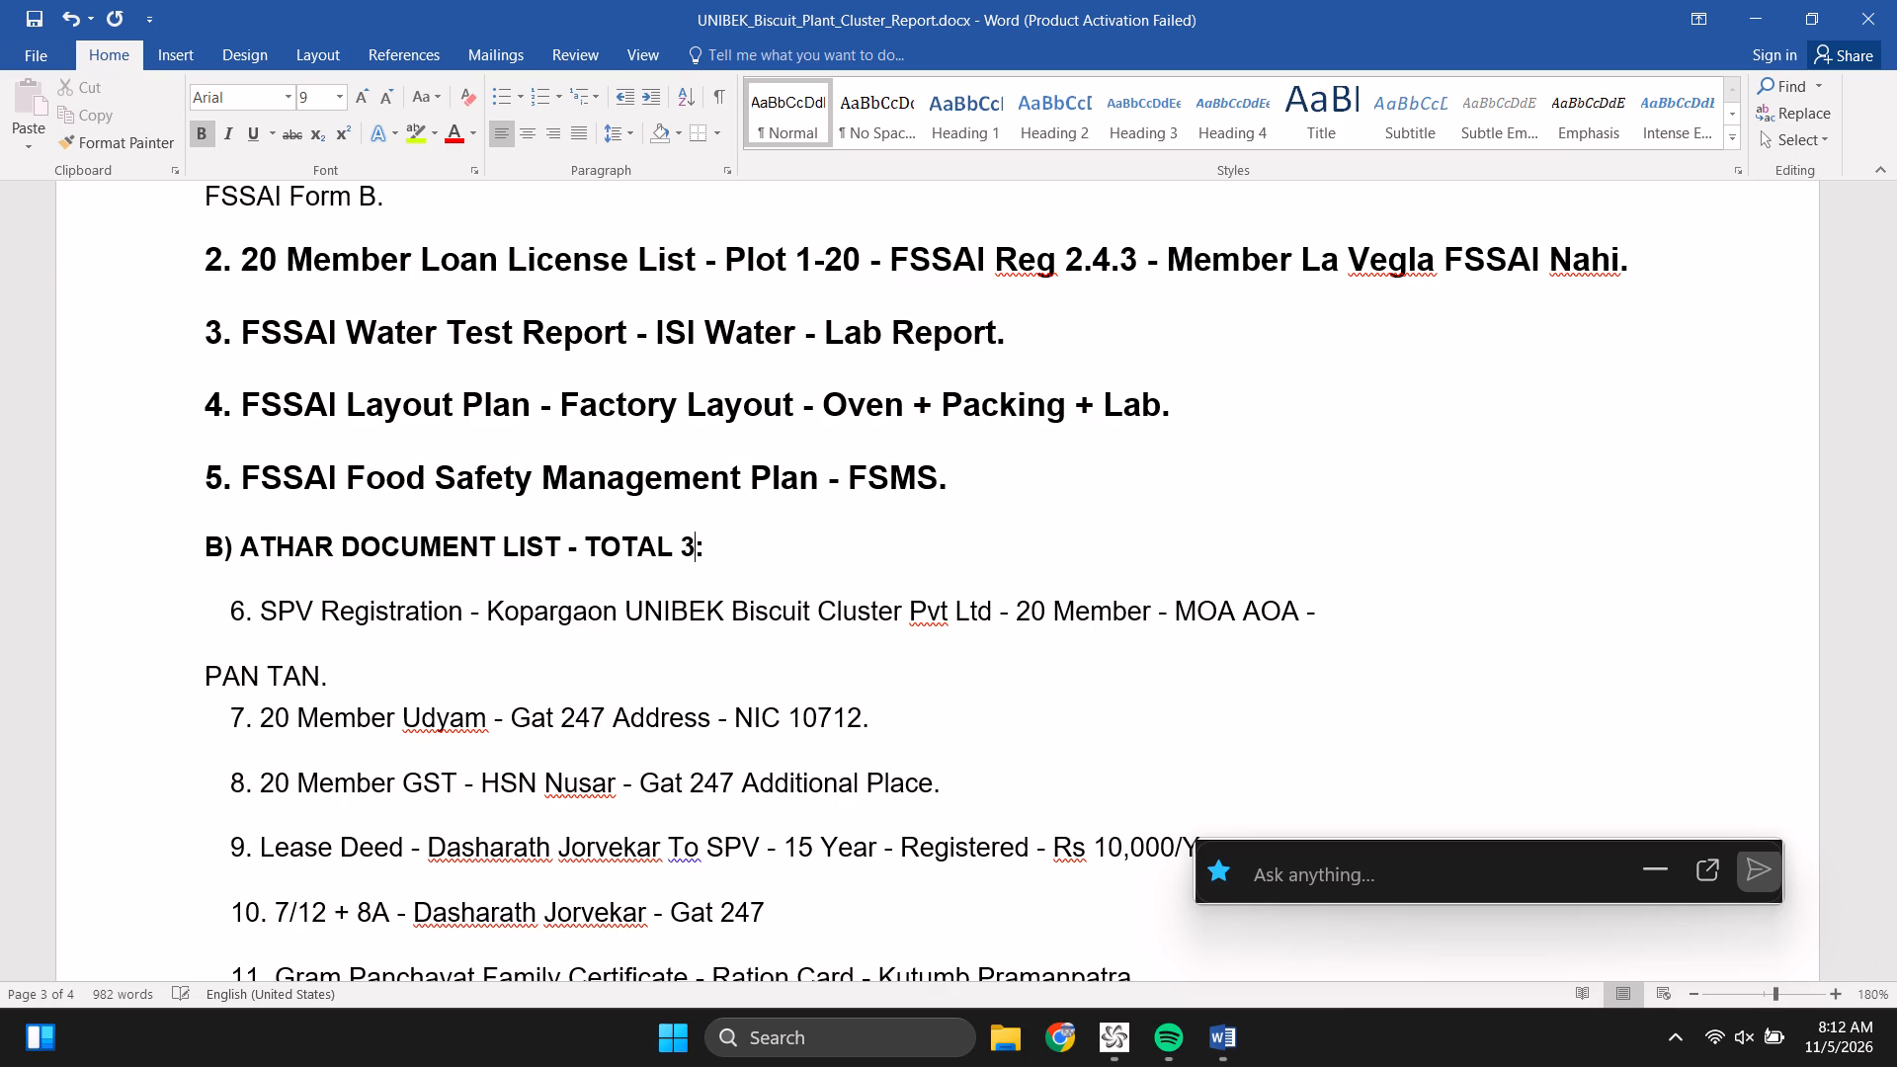
pyautogui.press('2')
# Remove the trailing "- NIC 10712." from item 7, 20 Member Udyam, so the line ends after "Gat 247 Address".
pyautogui.scroll(-1, 707, 540)
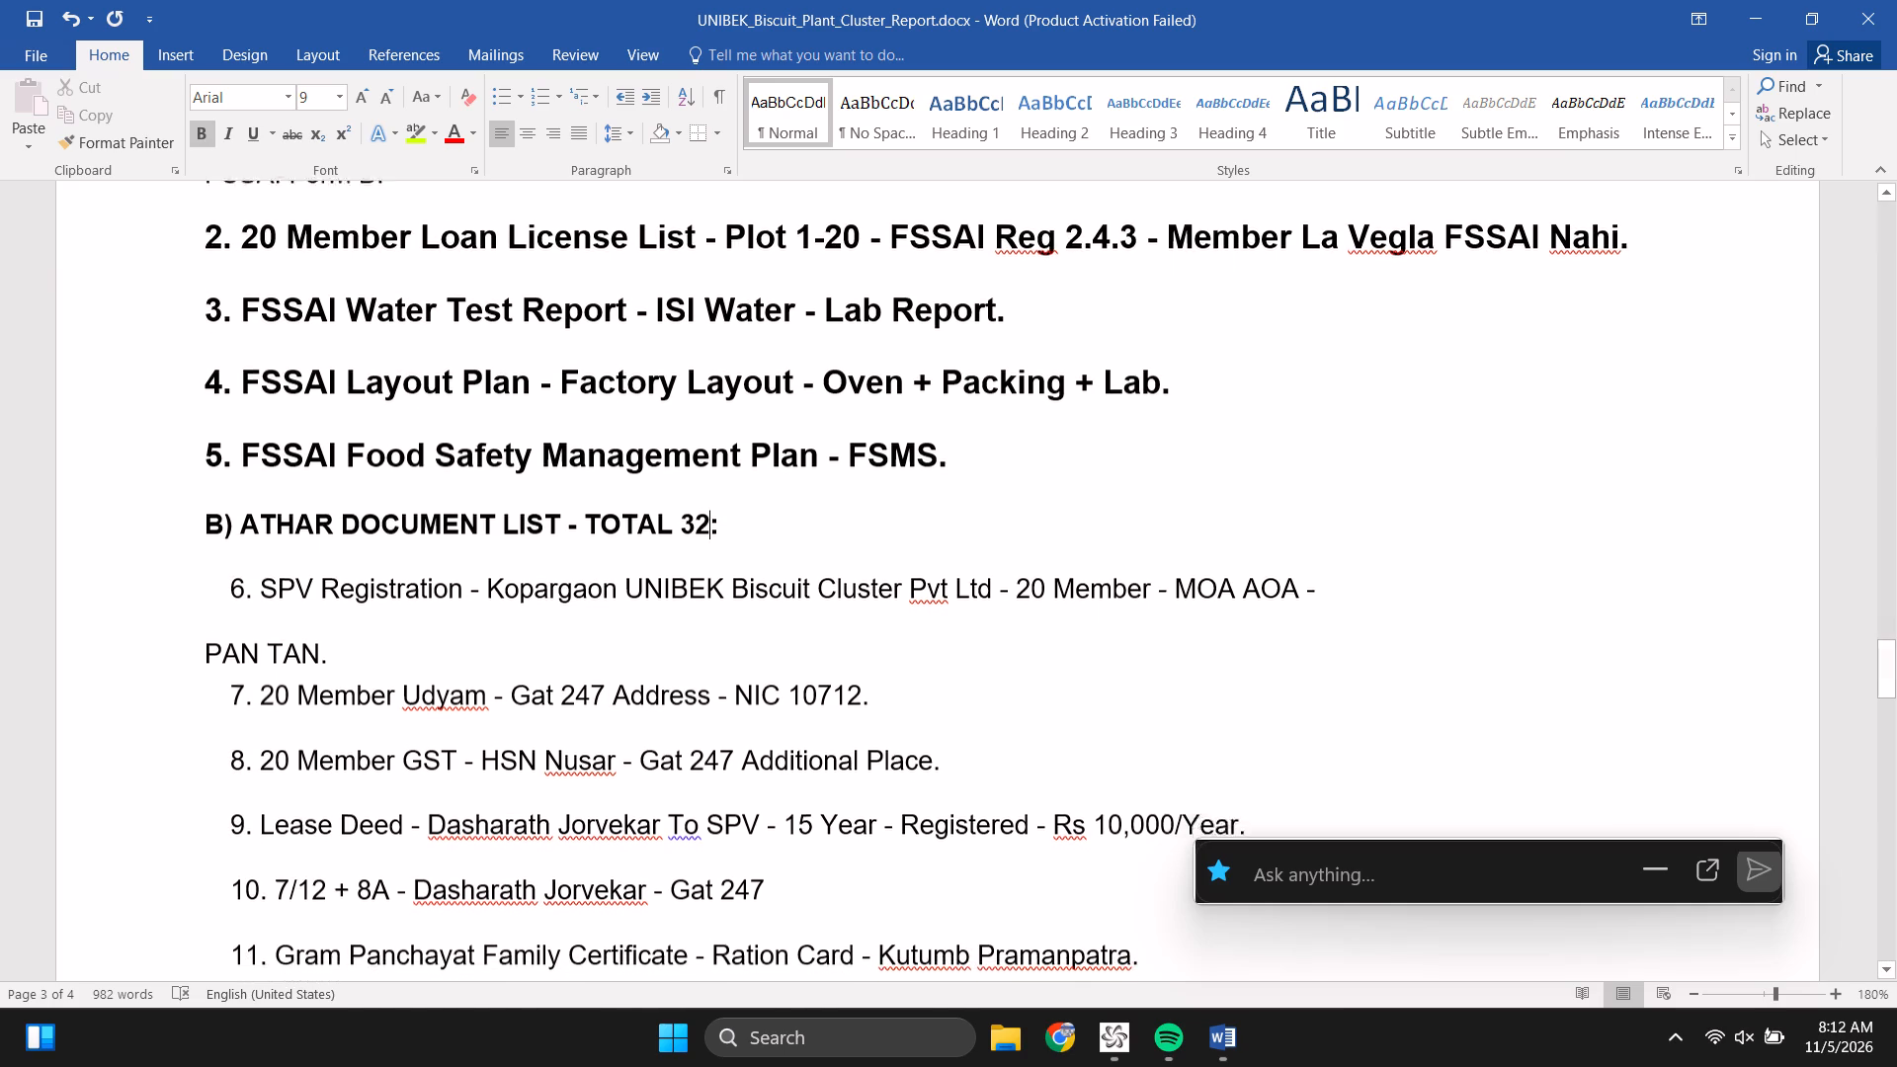
pyautogui.scroll(-1, 707, 540)
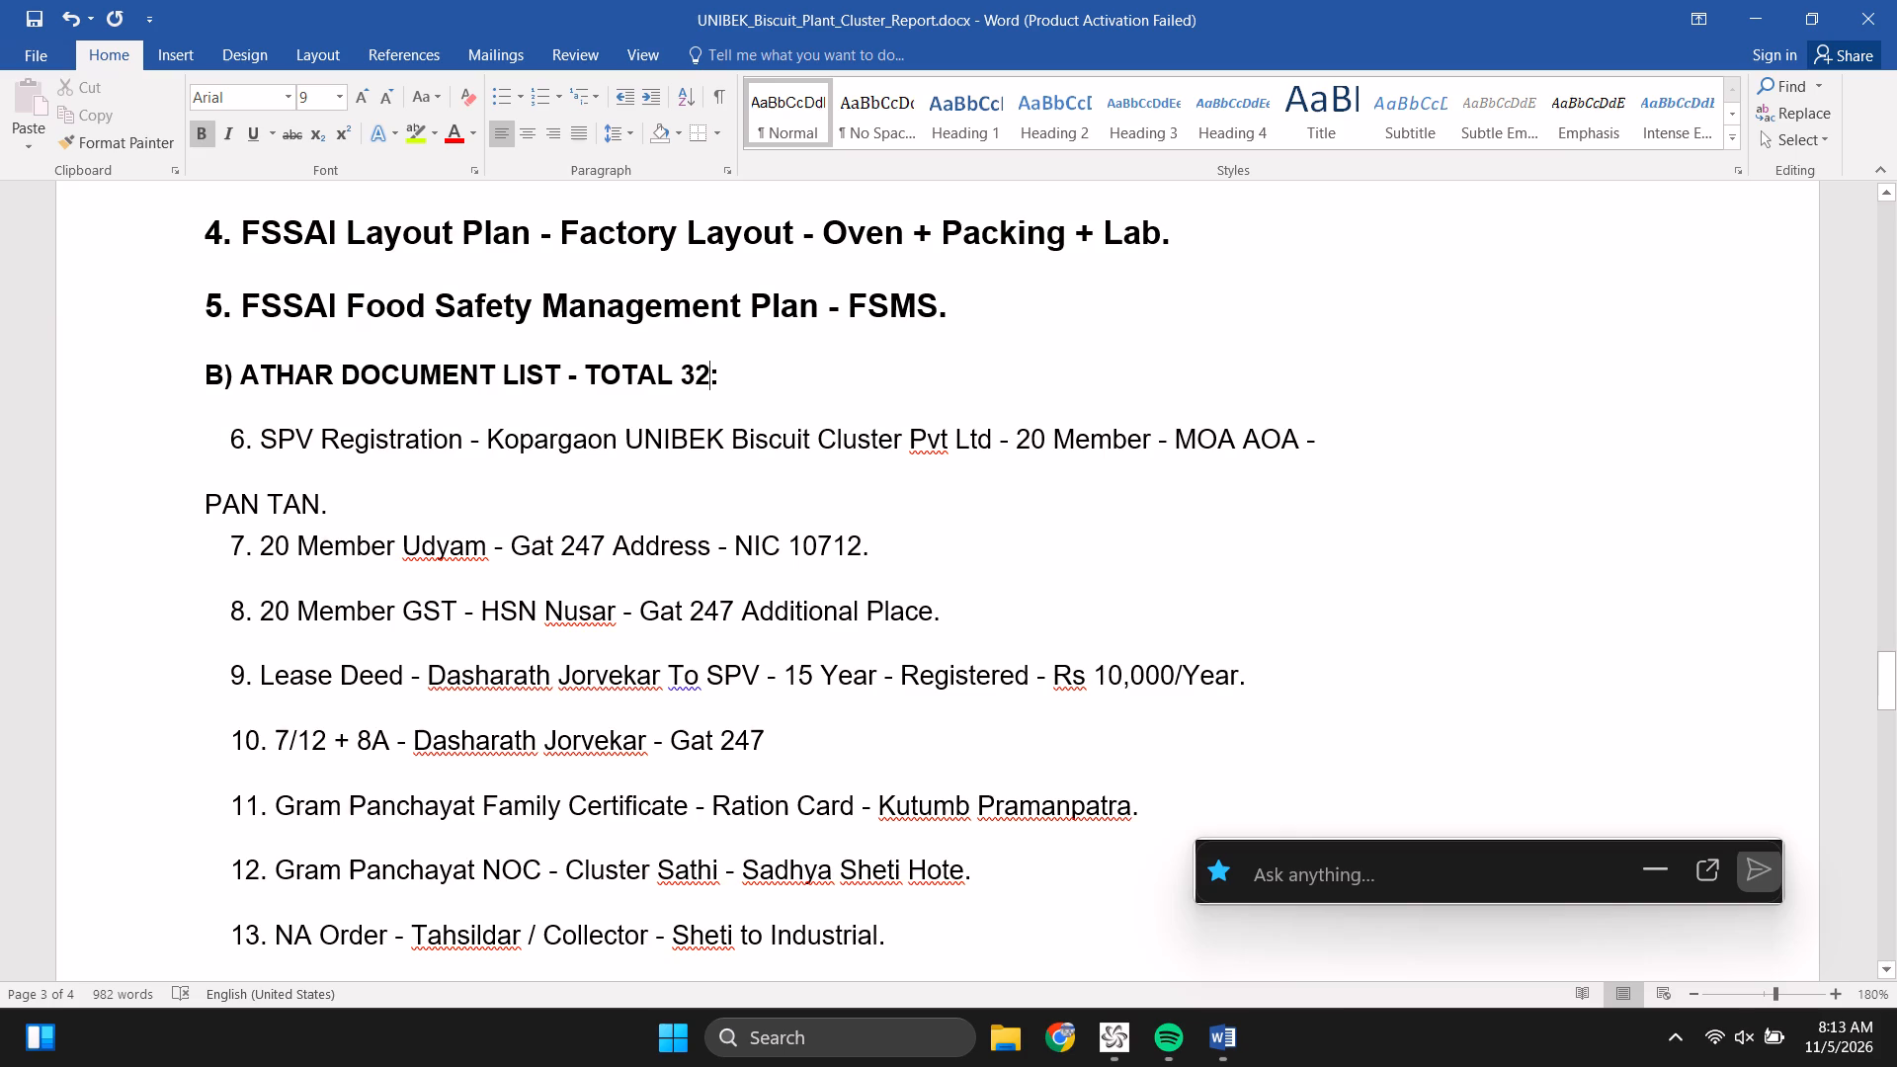
pyautogui.click(886, 544)
pyautogui.press('BackSpace')
pyautogui.press('BackSpace')
pyautogui.press('BackSpace')
pyautogui.press('BackSpace')
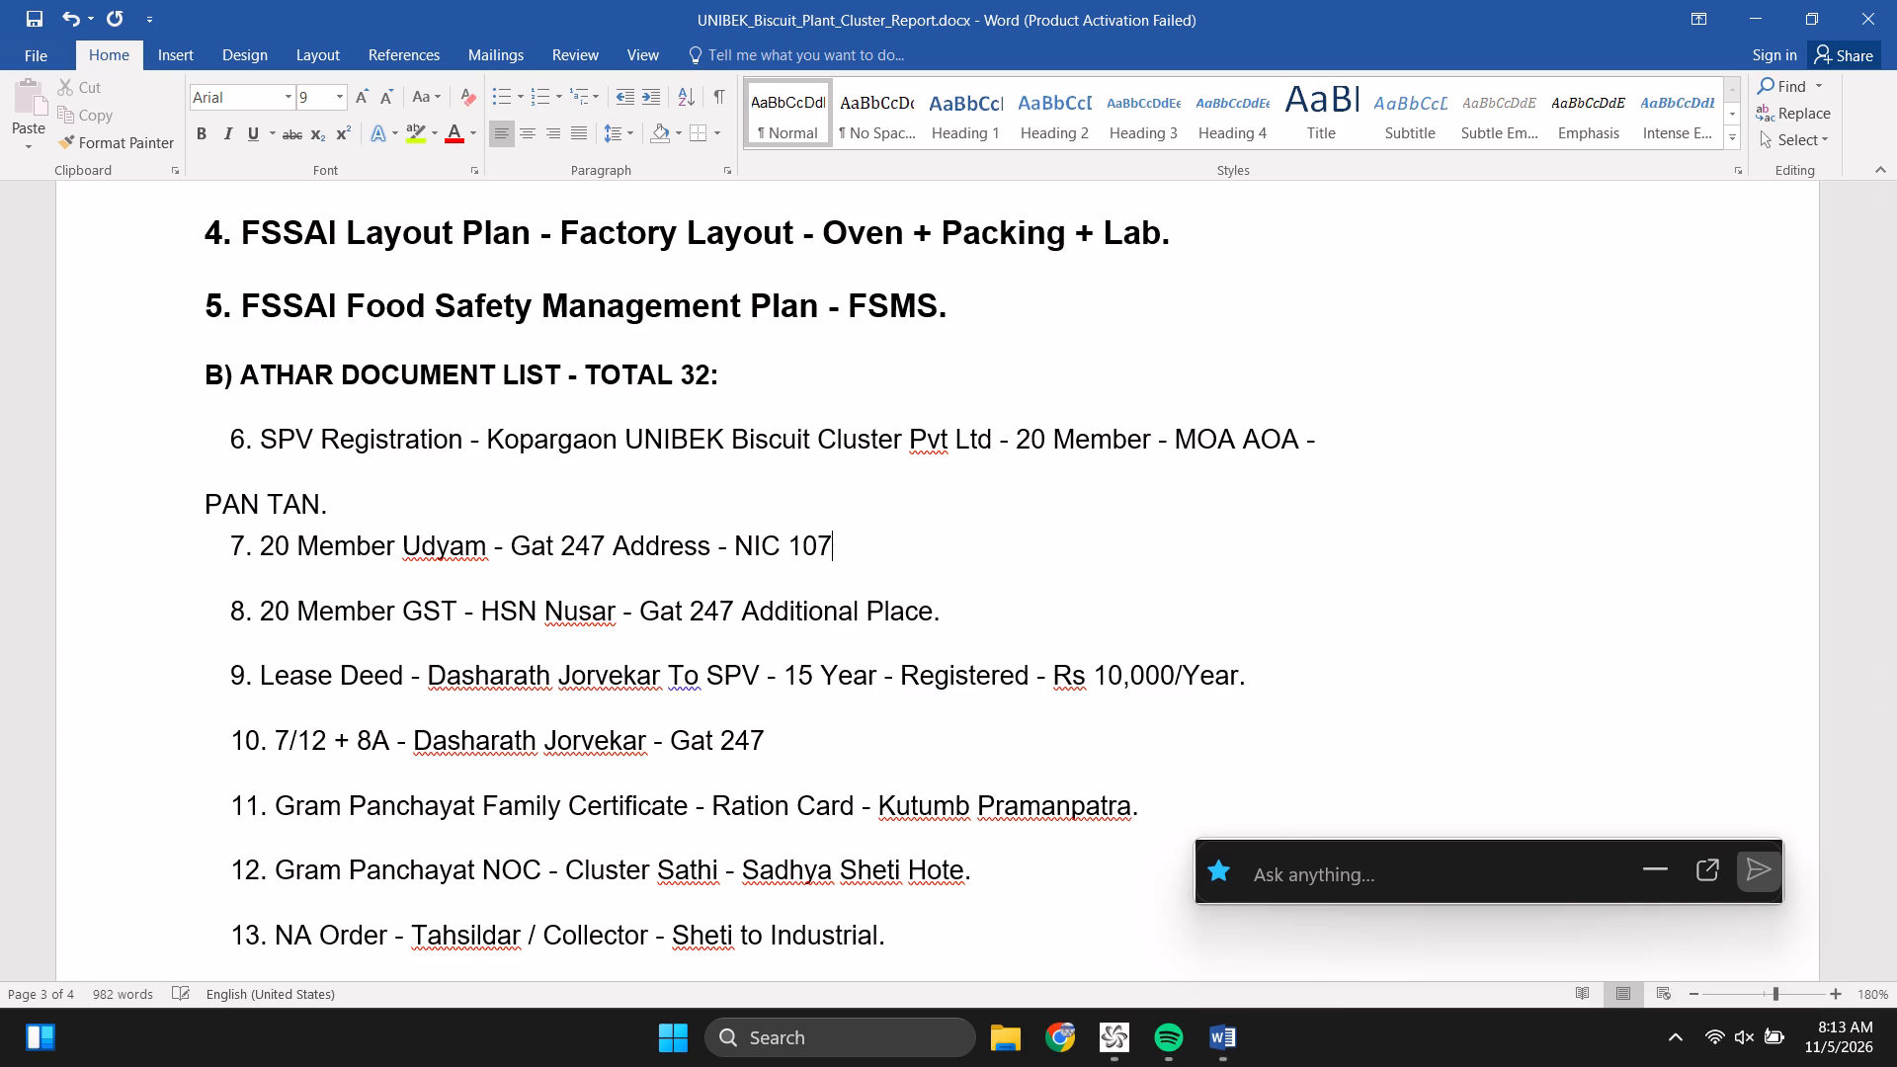
pyautogui.press('BackSpace')
pyautogui.press('BackSpace')
pyautogui.press('BackSpace')
pyautogui.press('BackSpace')
pyautogui.press('BackSpace')
pyautogui.press('BackSpace')
pyautogui.press('BackSpace')
pyautogui.press('BackSpace')
pyautogui.press('BackSpace')
pyautogui.press('BackSpace')
pyautogui.click(76, 18)
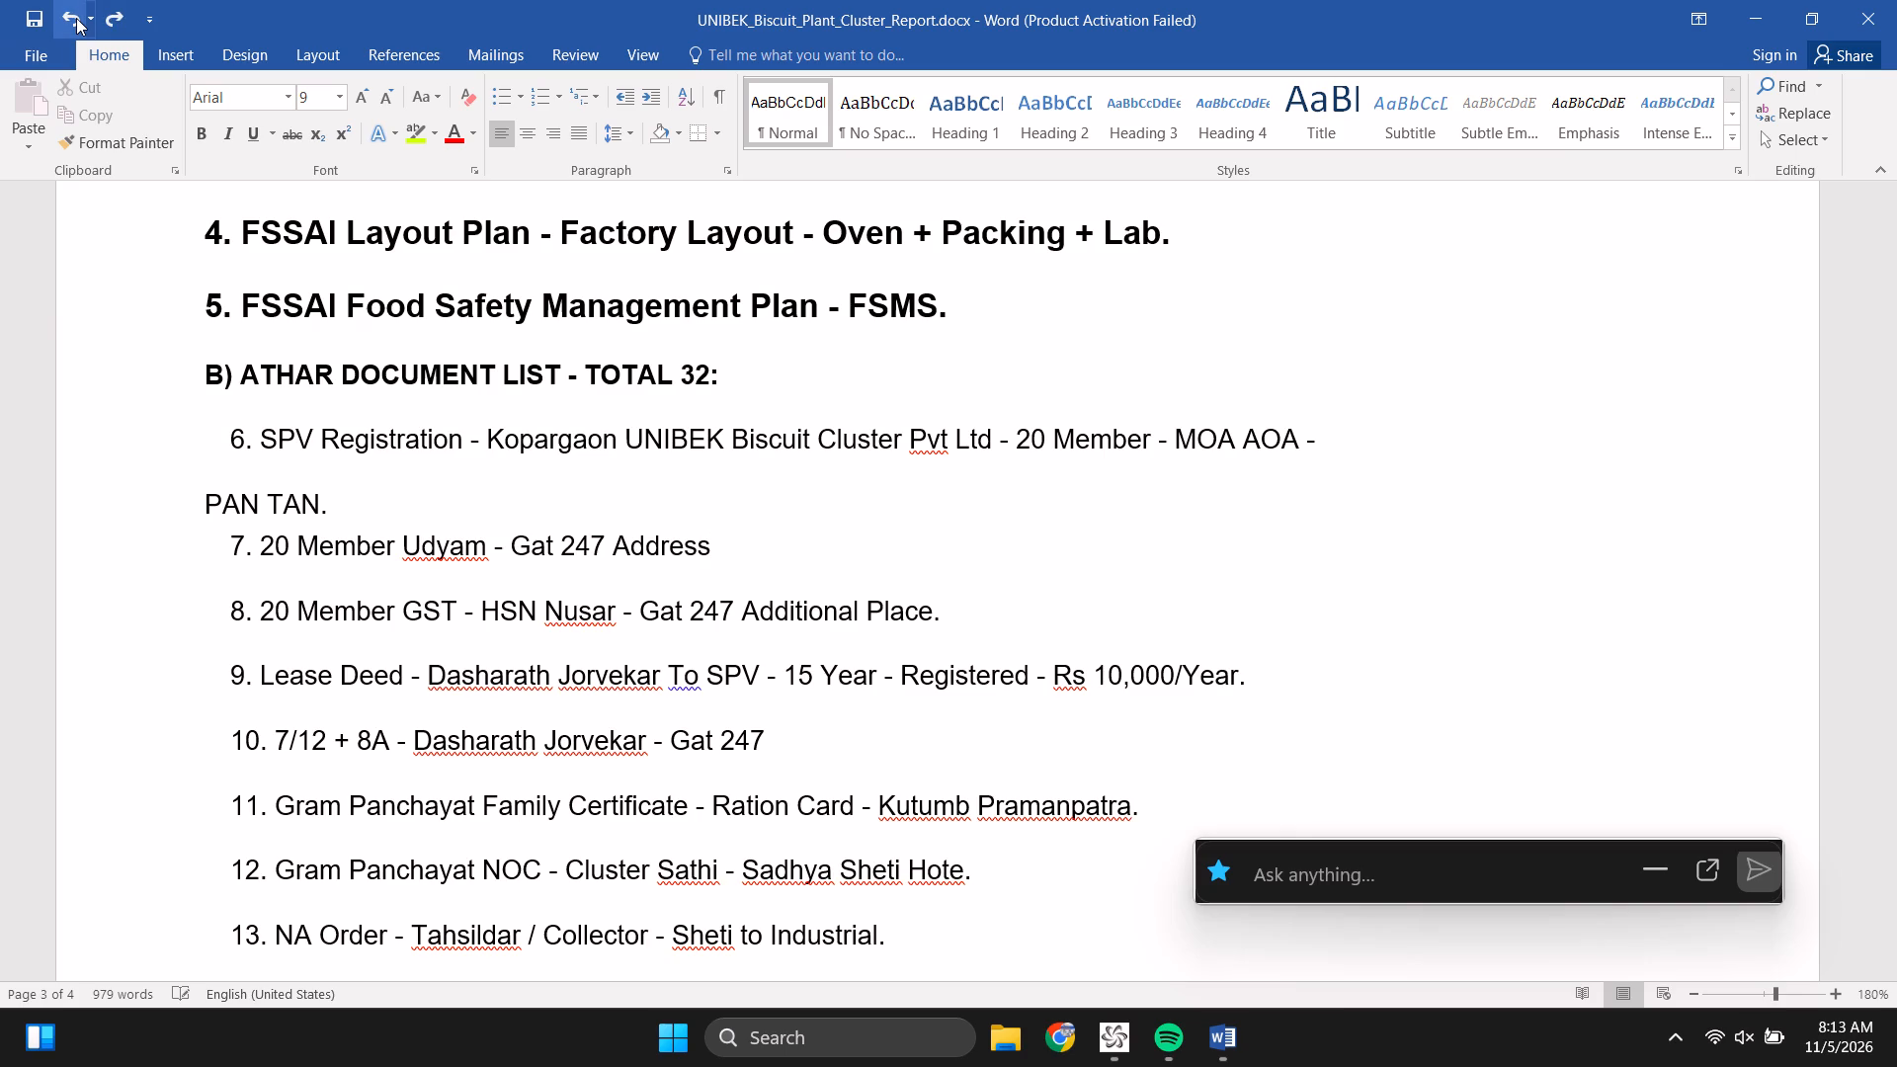
pyautogui.click(76, 18)
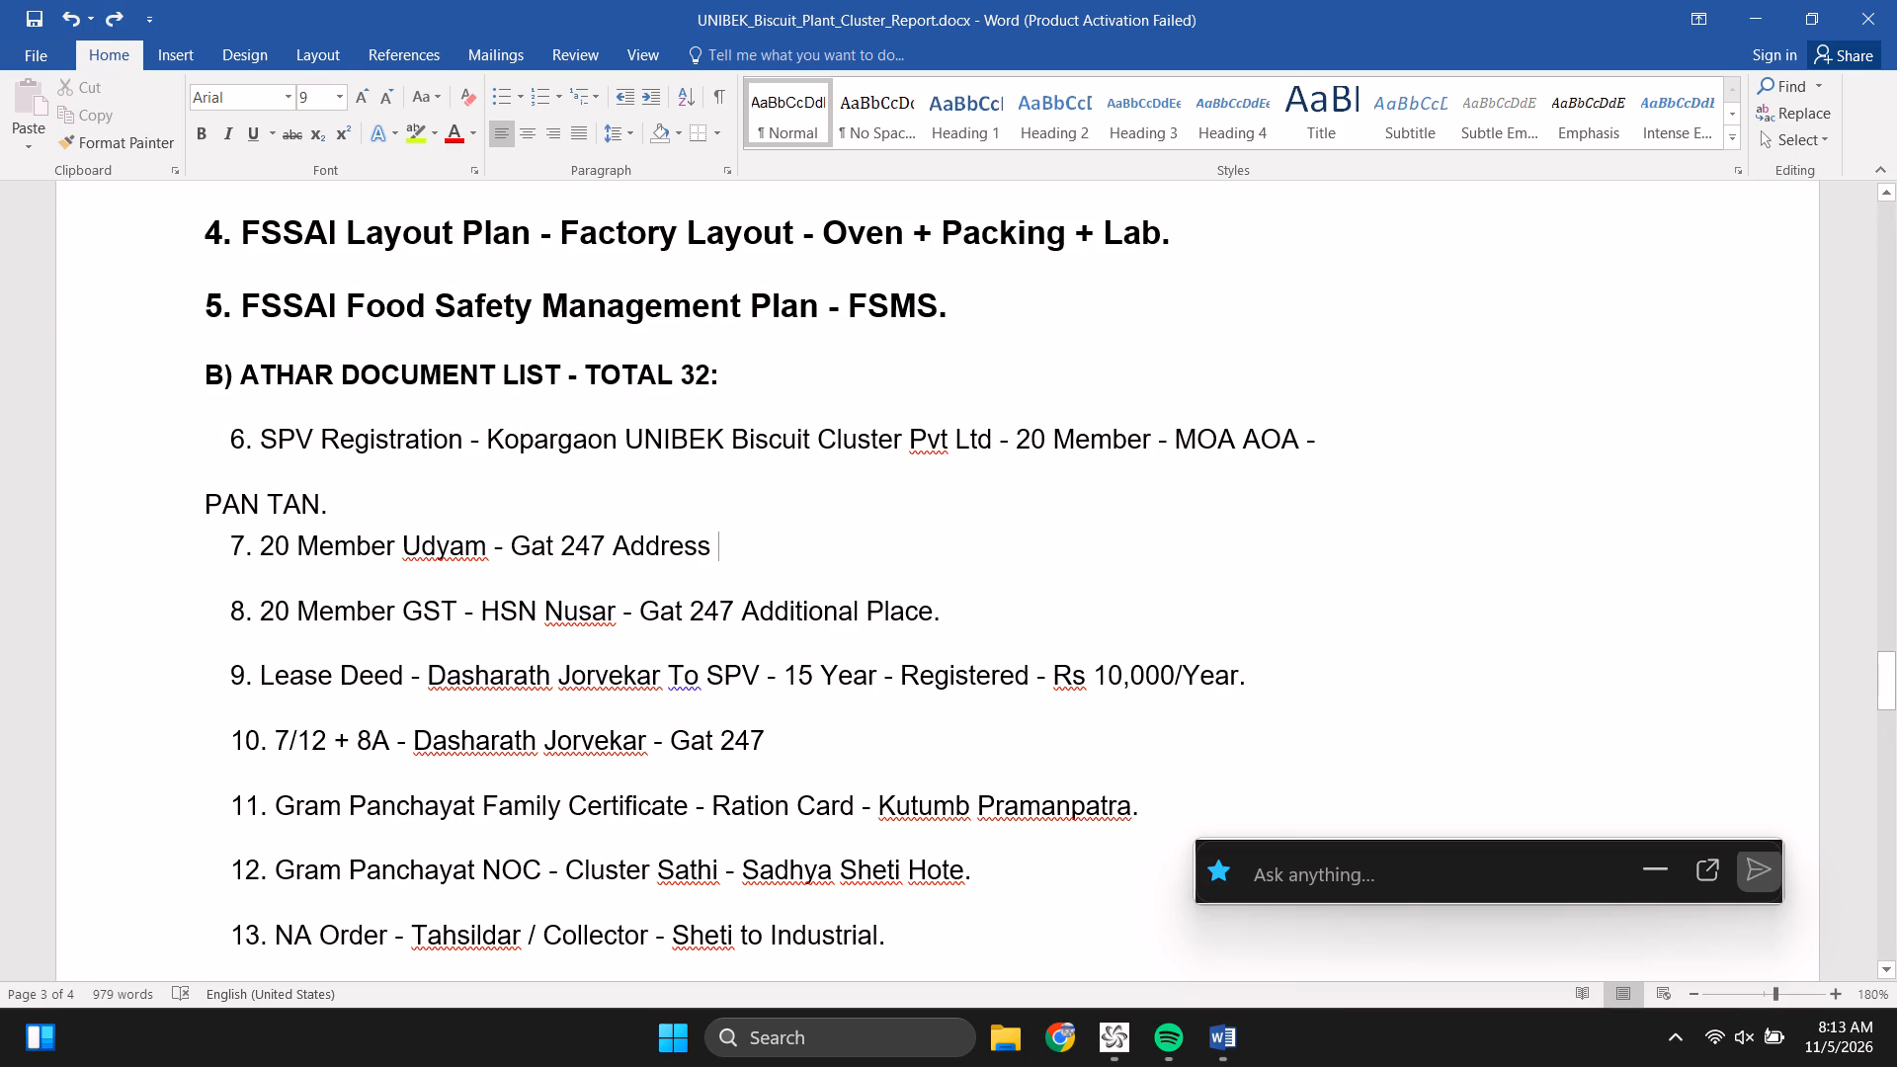
# Delete the text of item 11, Gram Panchayat Family Certificate, in the Athar document list, keeping only its number.
pyautogui.scroll(-1, 712, 798)
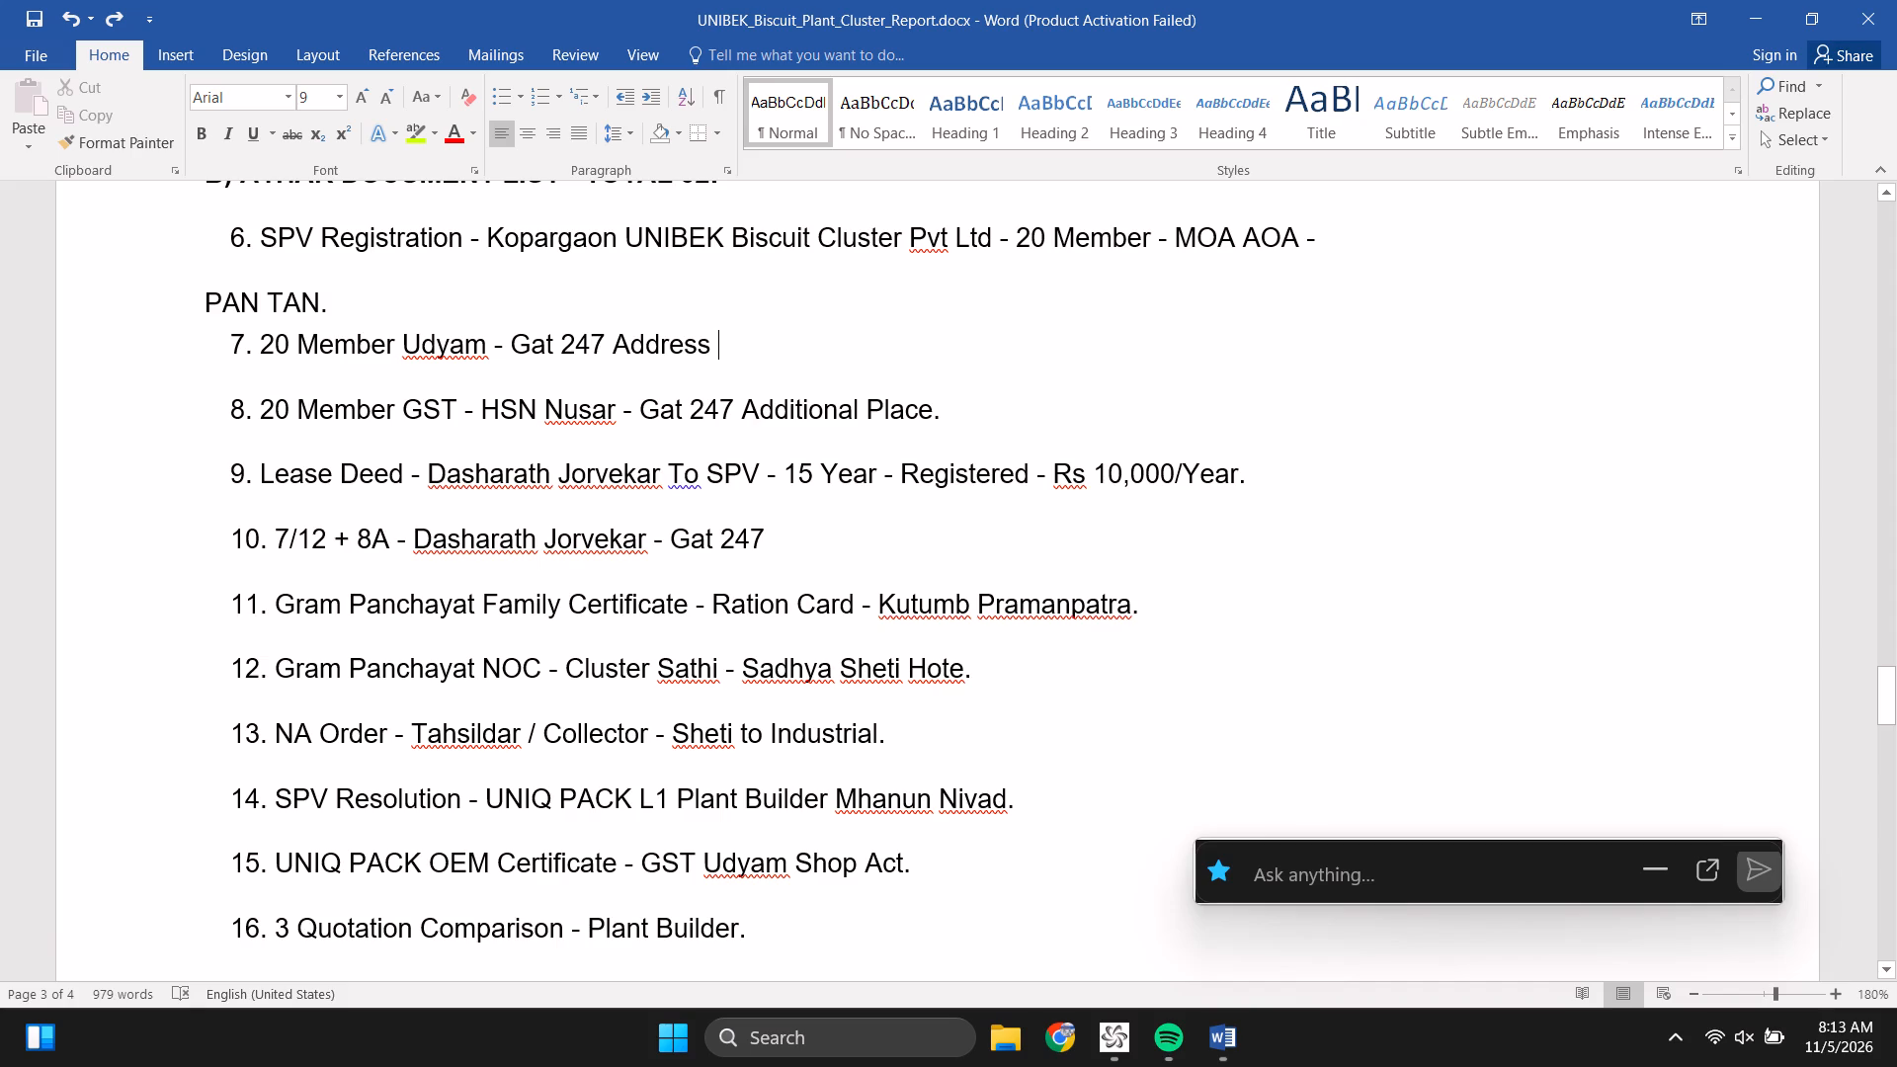
pyautogui.click(1103, 468)
pyautogui.click(1142, 607)
pyautogui.press('BackSpace')
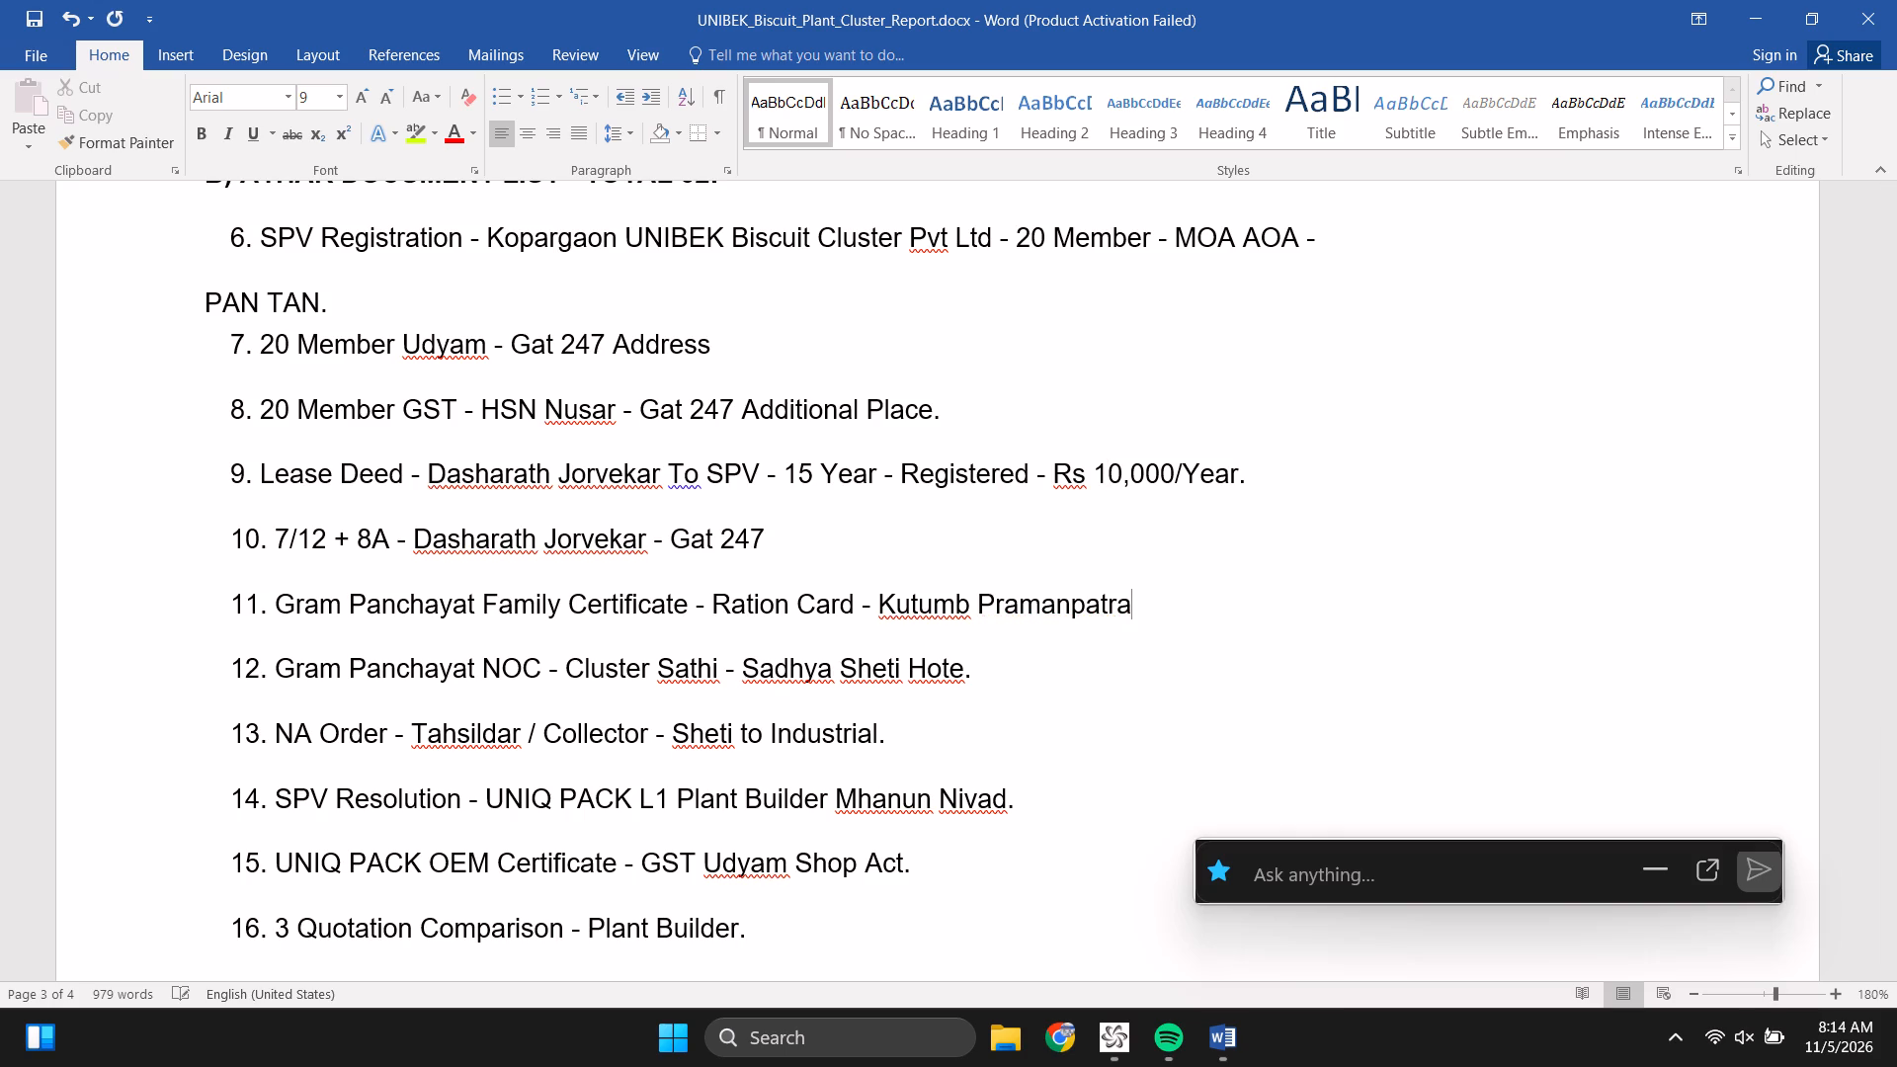
pyautogui.press('BackSpace')
pyautogui.press('BackSpace')
pyautogui.press('BackSpace')
pyautogui.press('BackSpace')
pyautogui.press('BackSpace')
pyautogui.press('BackSpace')
pyautogui.press('BackSpace')
pyautogui.press('BackSpace')
pyautogui.press('BackSpace')
pyautogui.press('BackSpace')
pyautogui.press('BackSpace')
pyautogui.press('BackSpace')
pyautogui.press('BackSpace')
pyautogui.press('BackSpace')
pyautogui.press('BackSpace')
pyautogui.press('BackSpace')
pyautogui.press('BackSpace')
pyautogui.press('BackSpace')
pyautogui.press('BackSpace')
pyautogui.press('BackSpace')
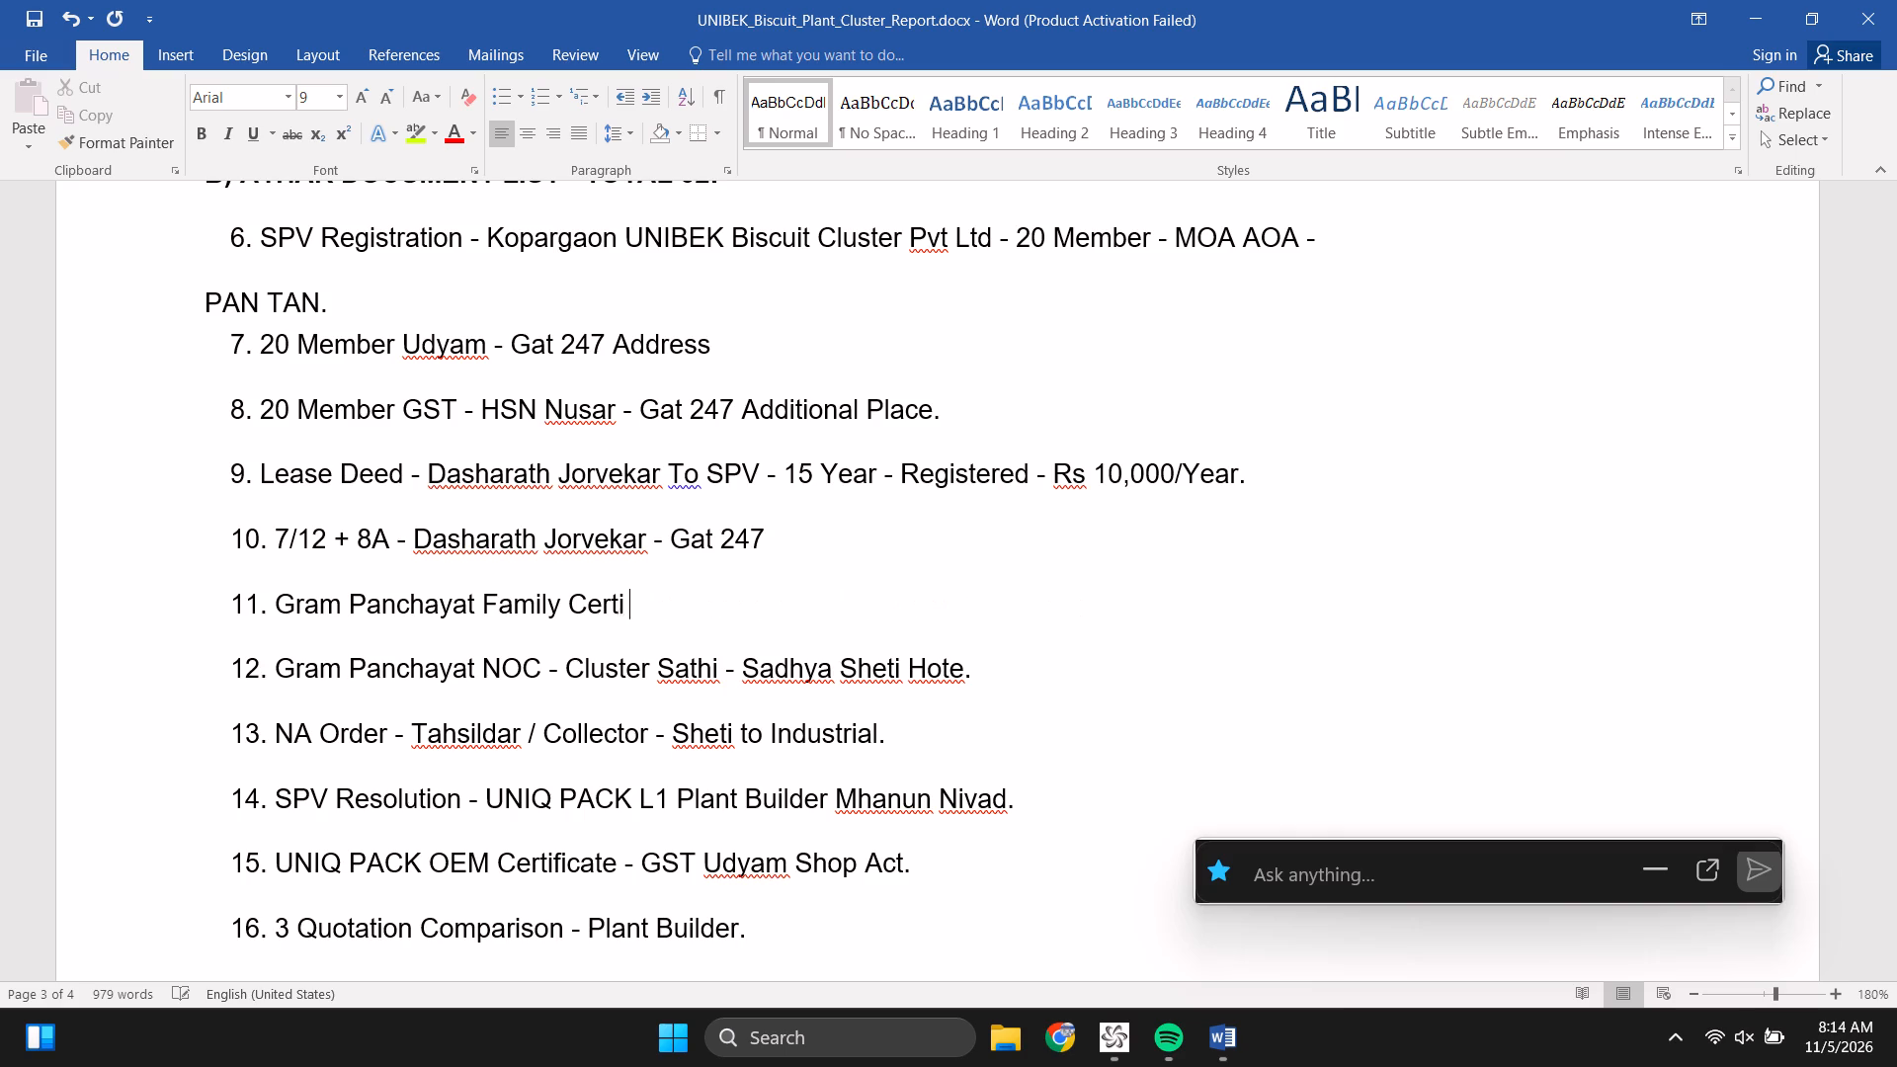
pyautogui.press('BackSpace')
pyautogui.press('BackSpace')
pyautogui.press('BackSpace')
pyautogui.press('BackSpace')
pyautogui.press('BackSpace')
pyautogui.press('BackSpace')
pyautogui.press('BackSpace')
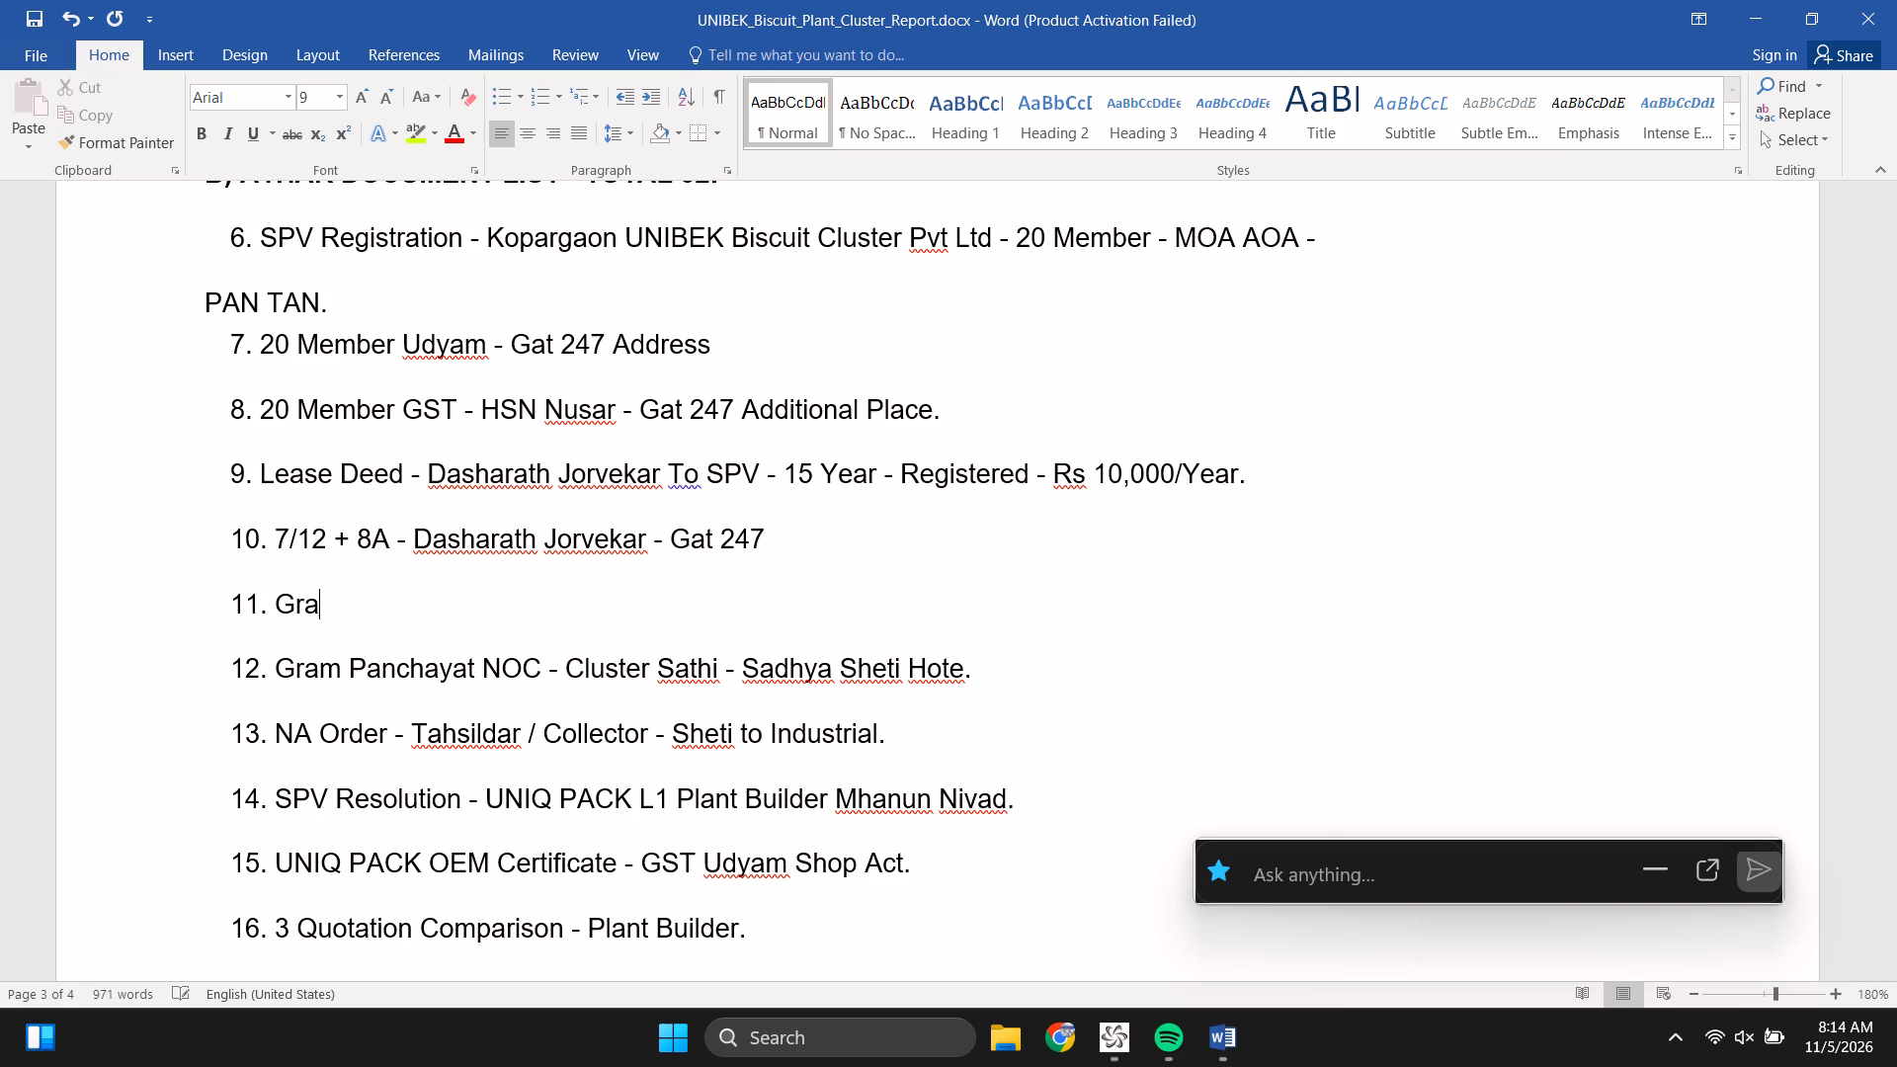
pyautogui.press('BackSpace')
pyautogui.press('BackSpace')
# Remove the number 12 and its line break so the Gram Panchayat NOC entry joins the empty item 11.
pyautogui.click(266, 671)
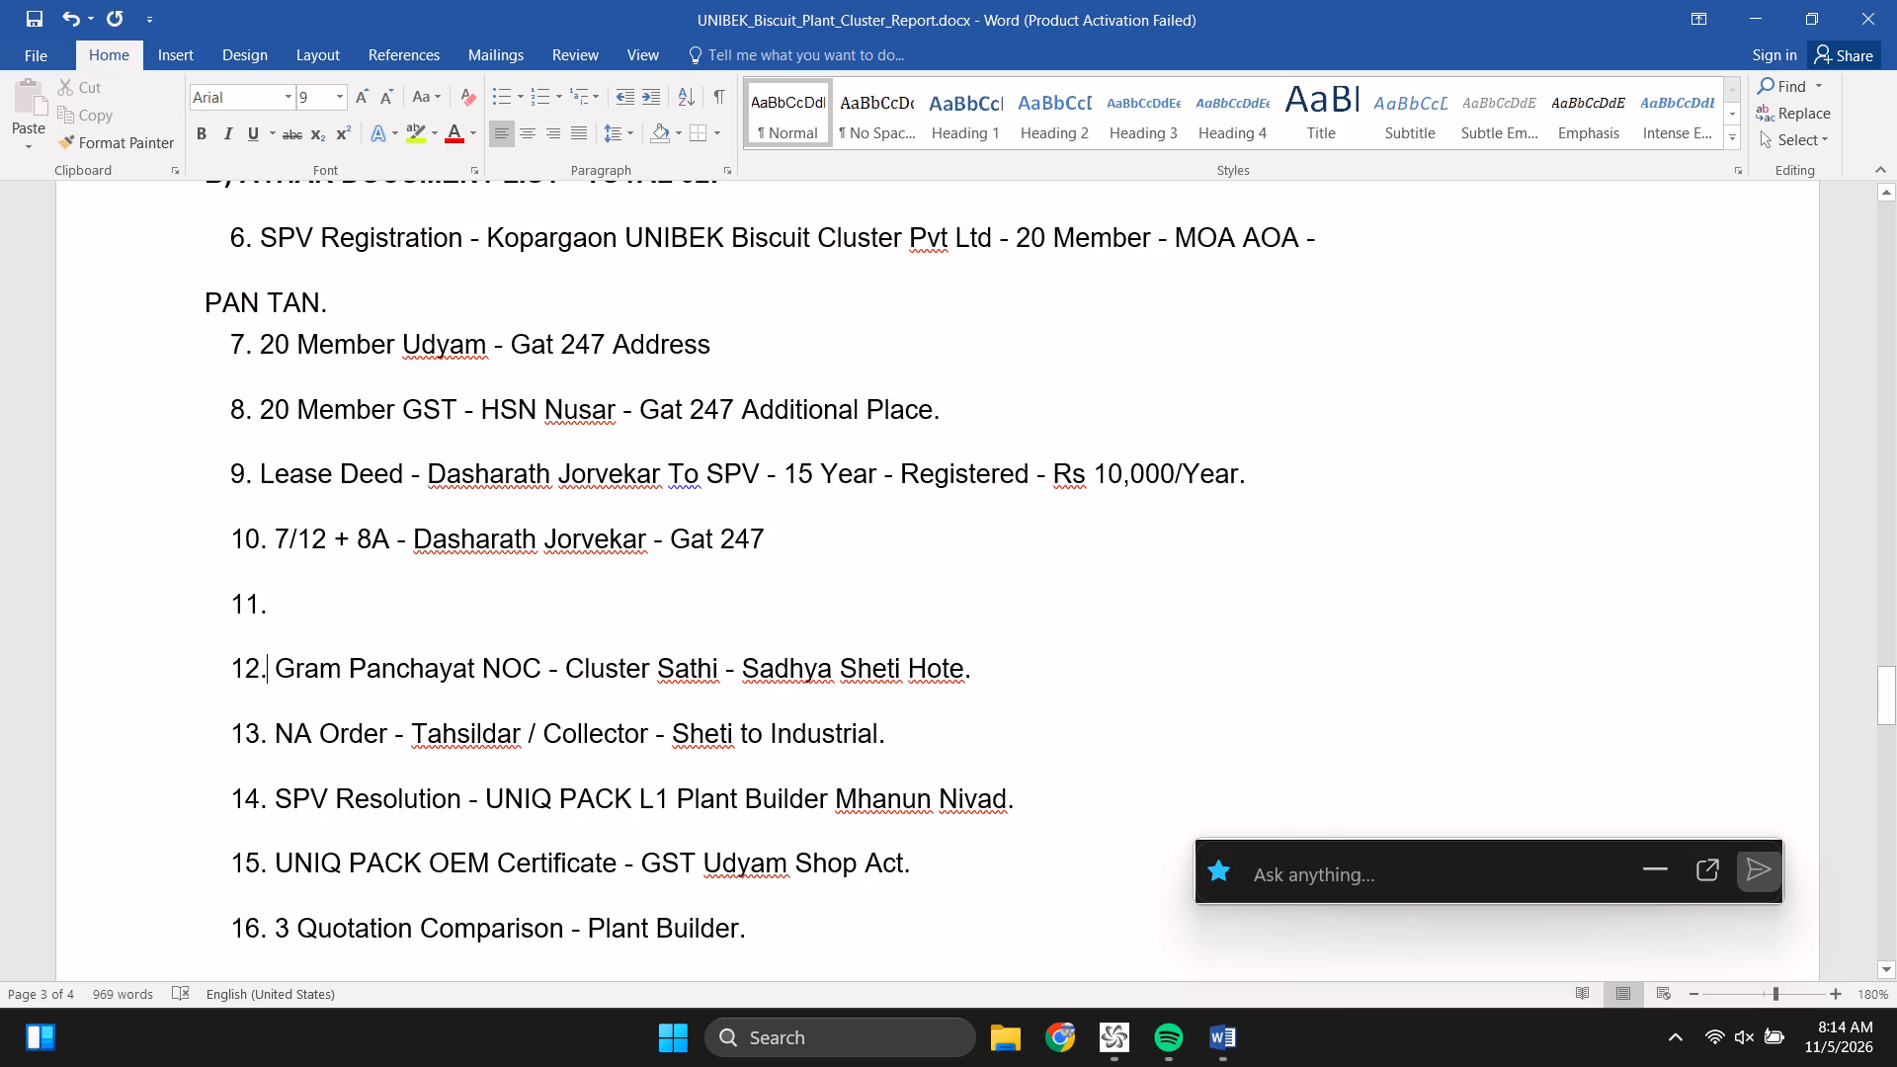
pyautogui.scroll(-1, 261, 670)
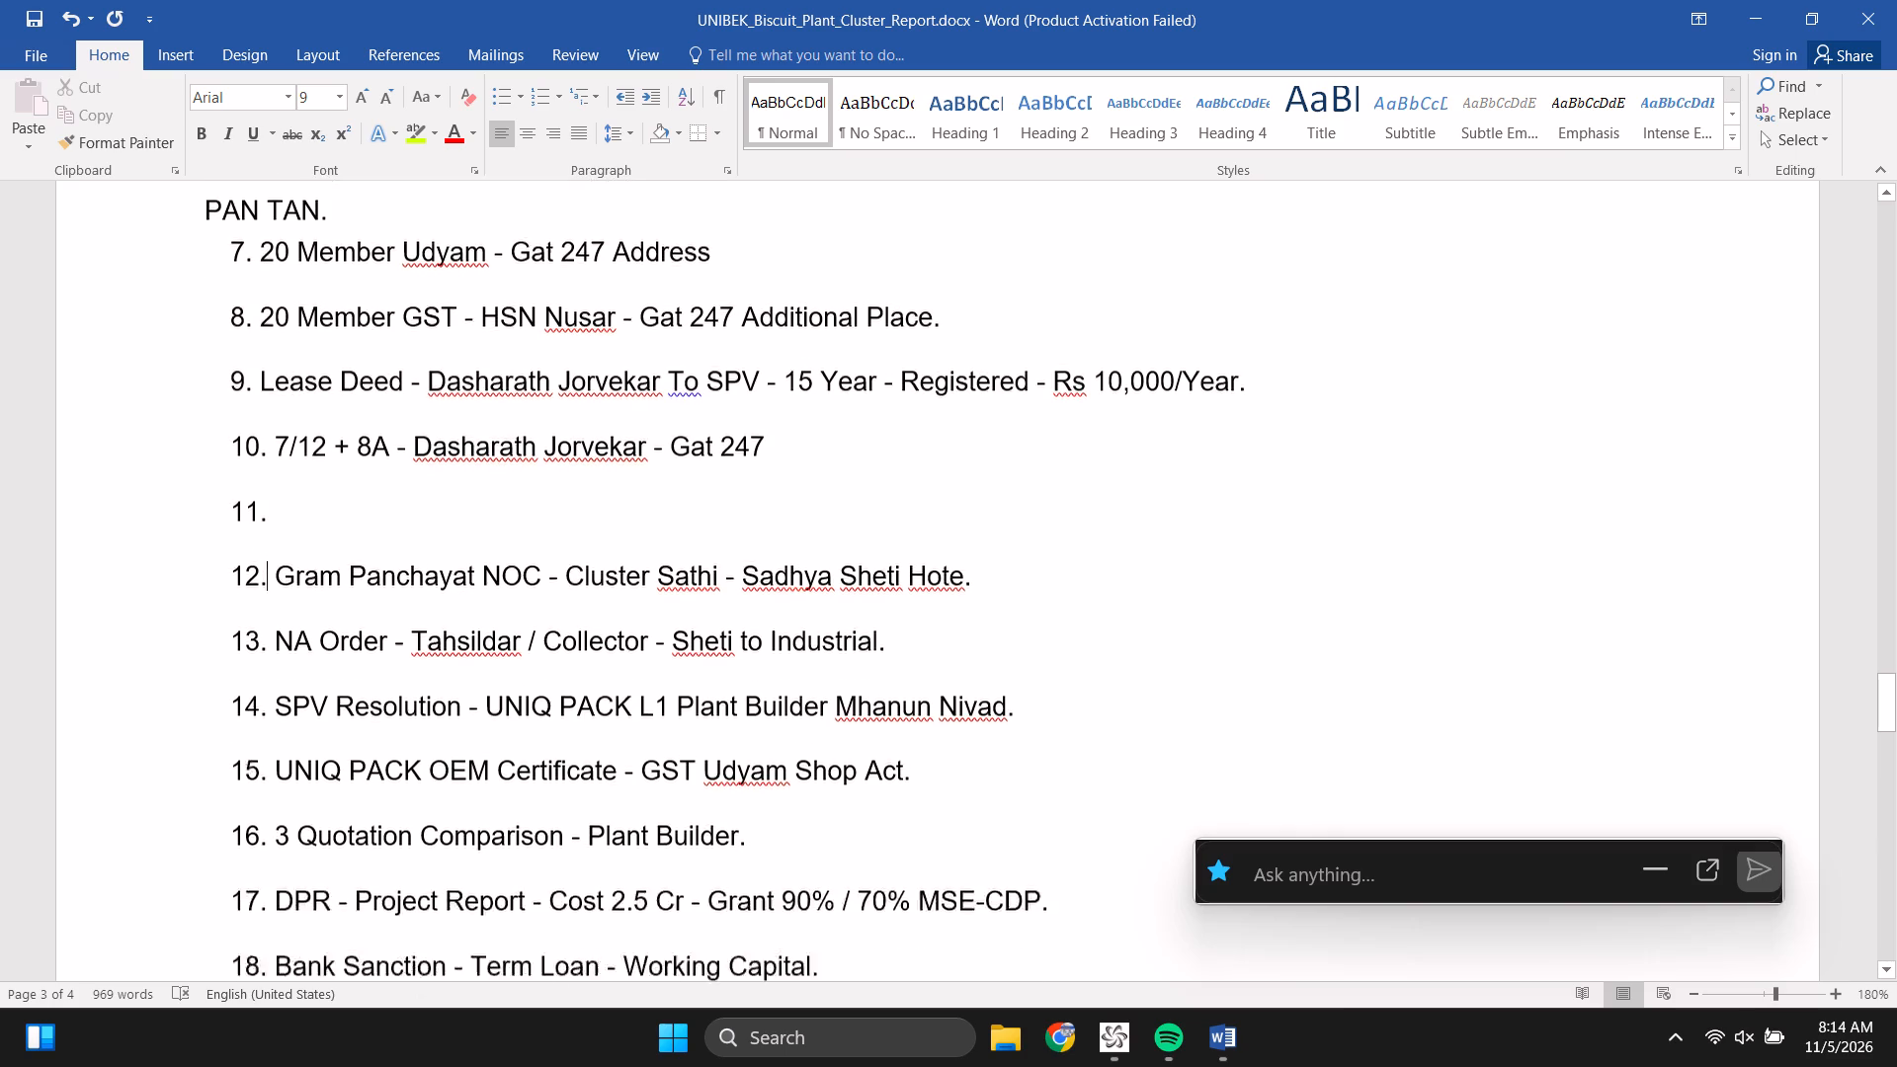
pyautogui.scroll(-1, 261, 670)
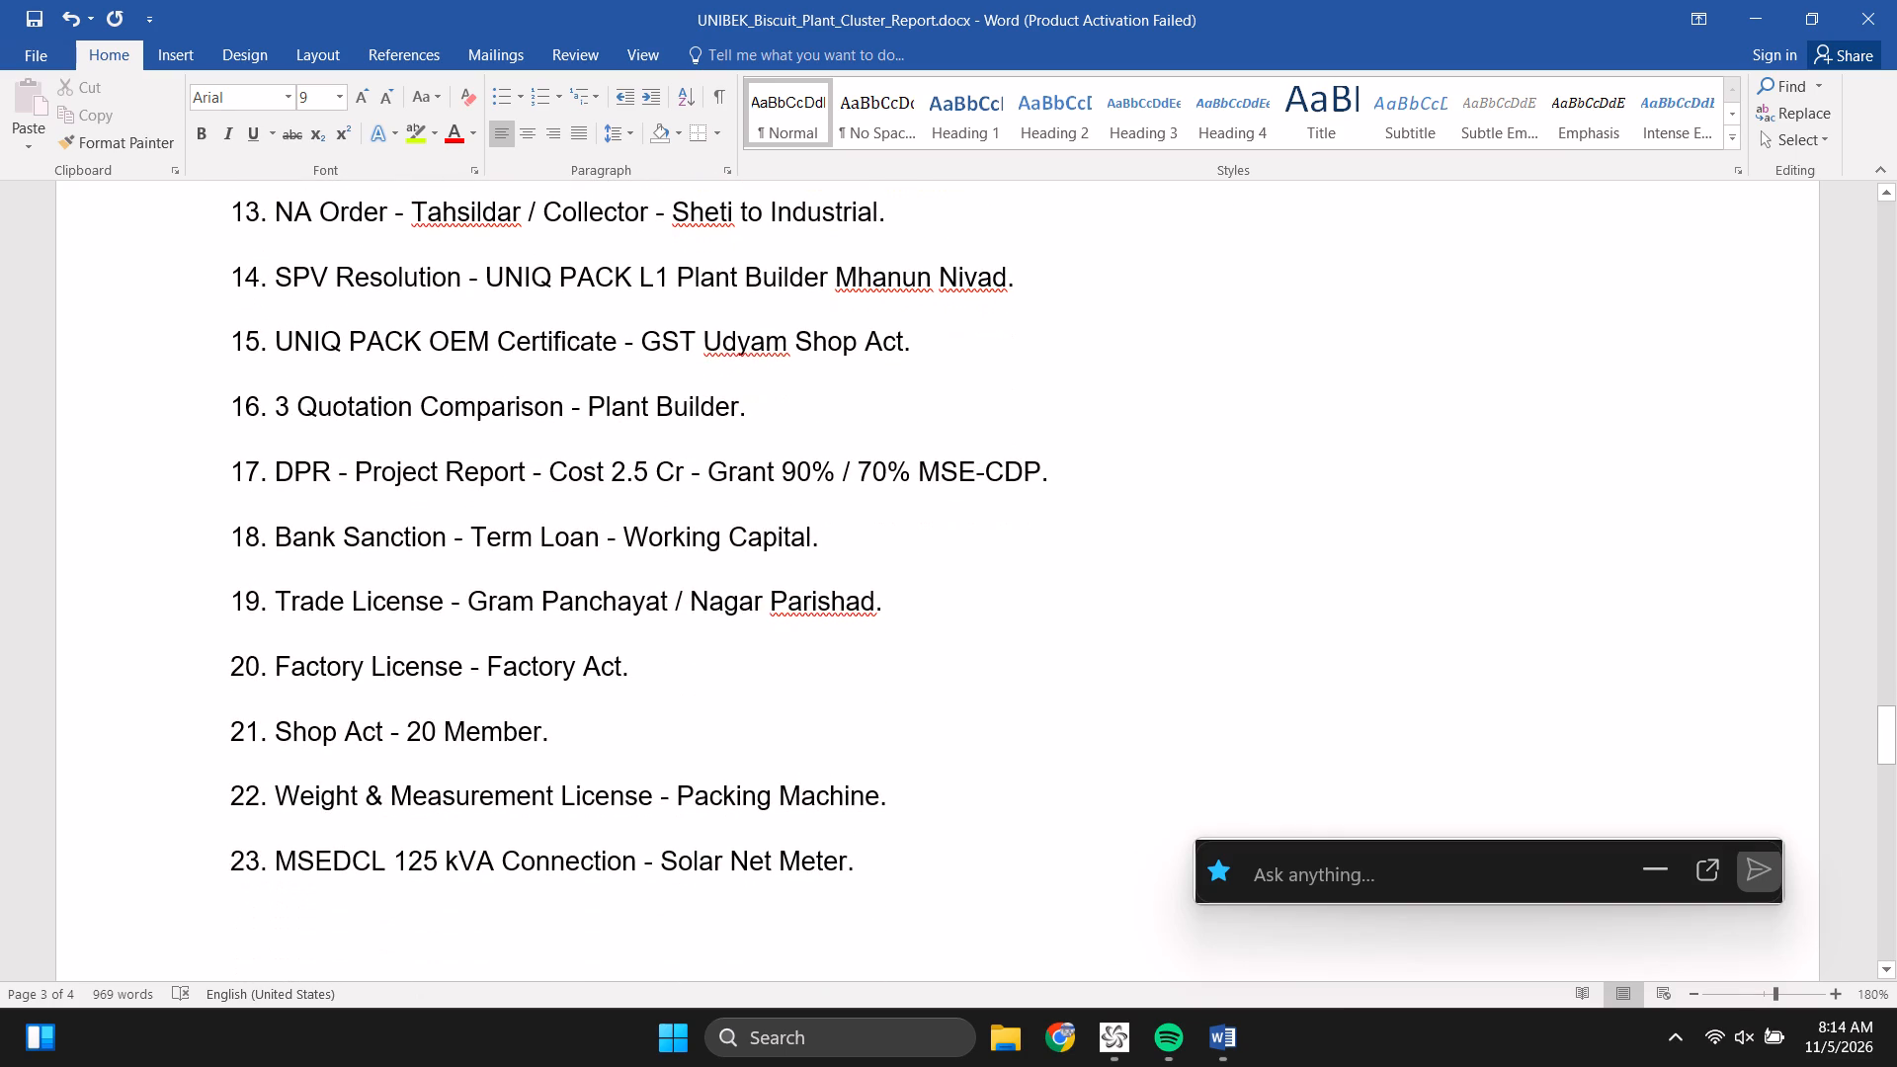
pyautogui.scroll(1, 261, 670)
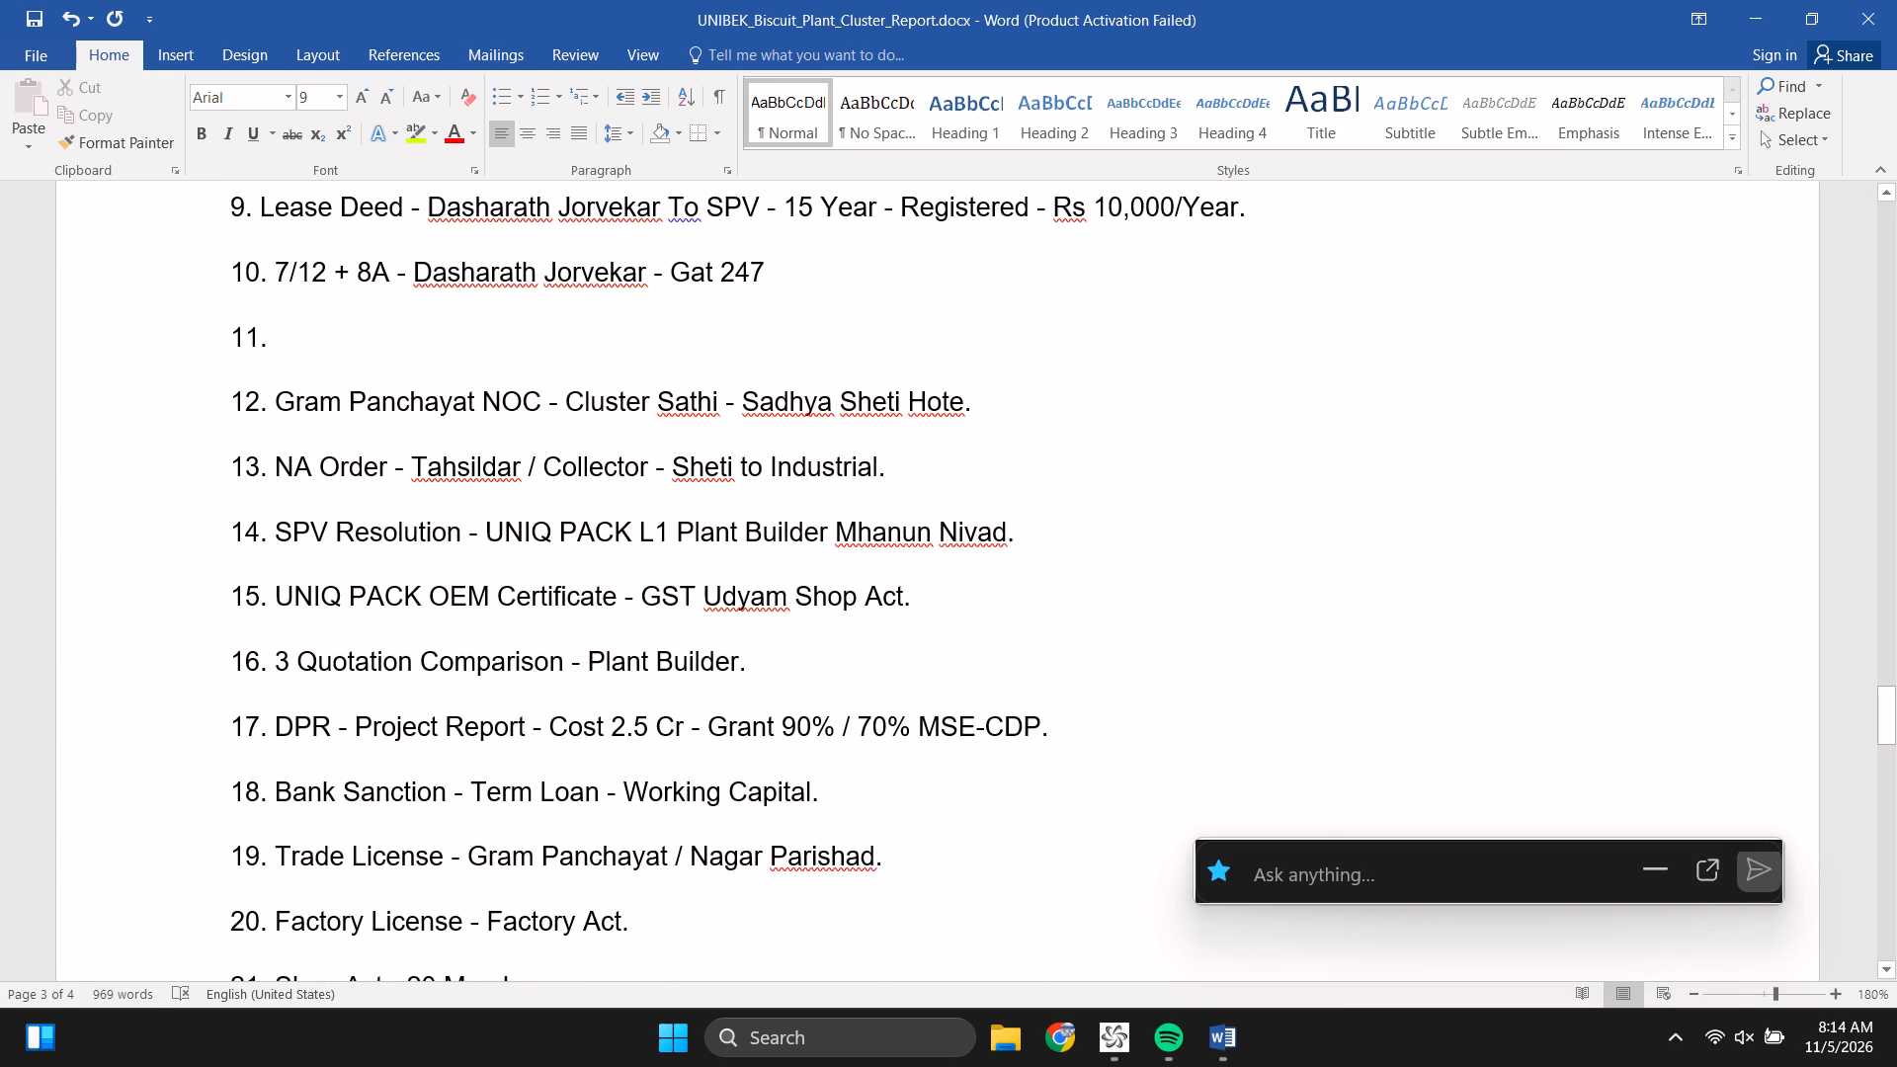
pyautogui.press('BackSpace')
pyautogui.press('BackSpace')
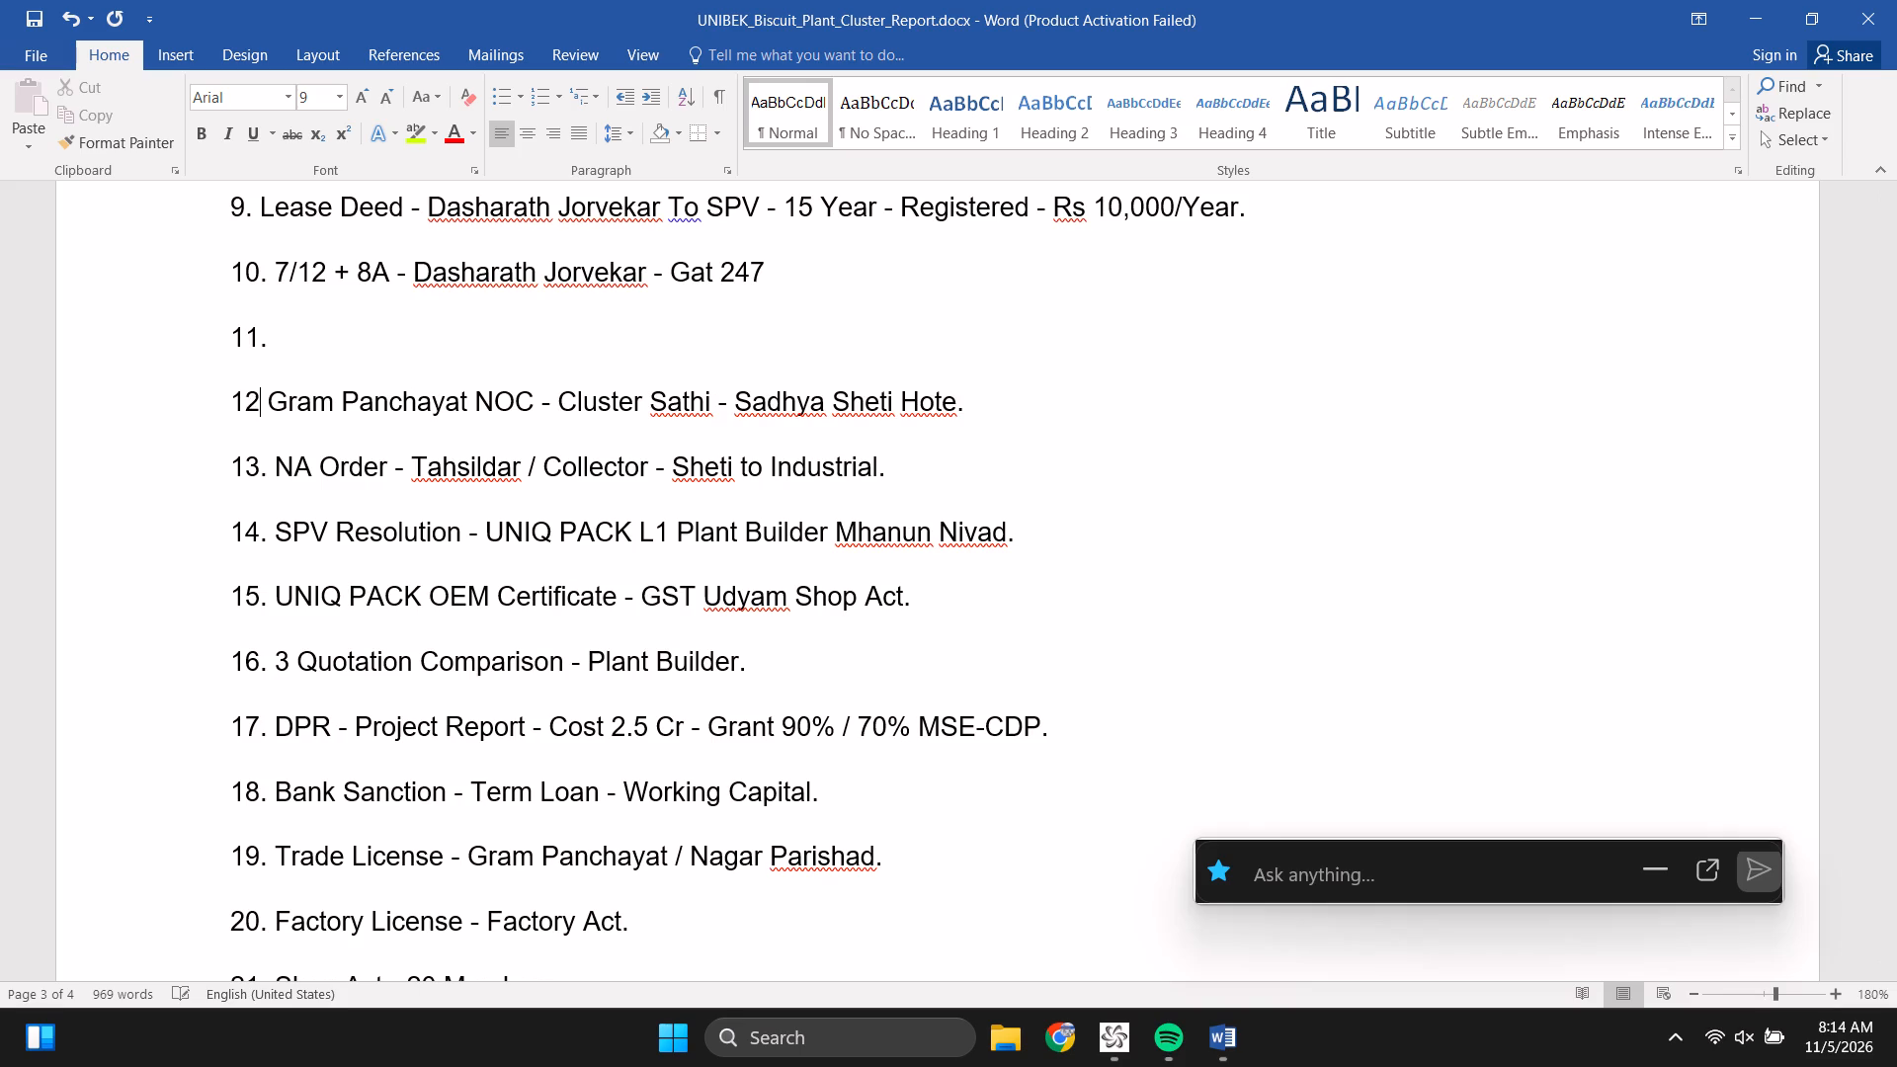
pyautogui.press('BackSpace')
pyautogui.press('BackSpace')
pyautogui.press('BackSpace')
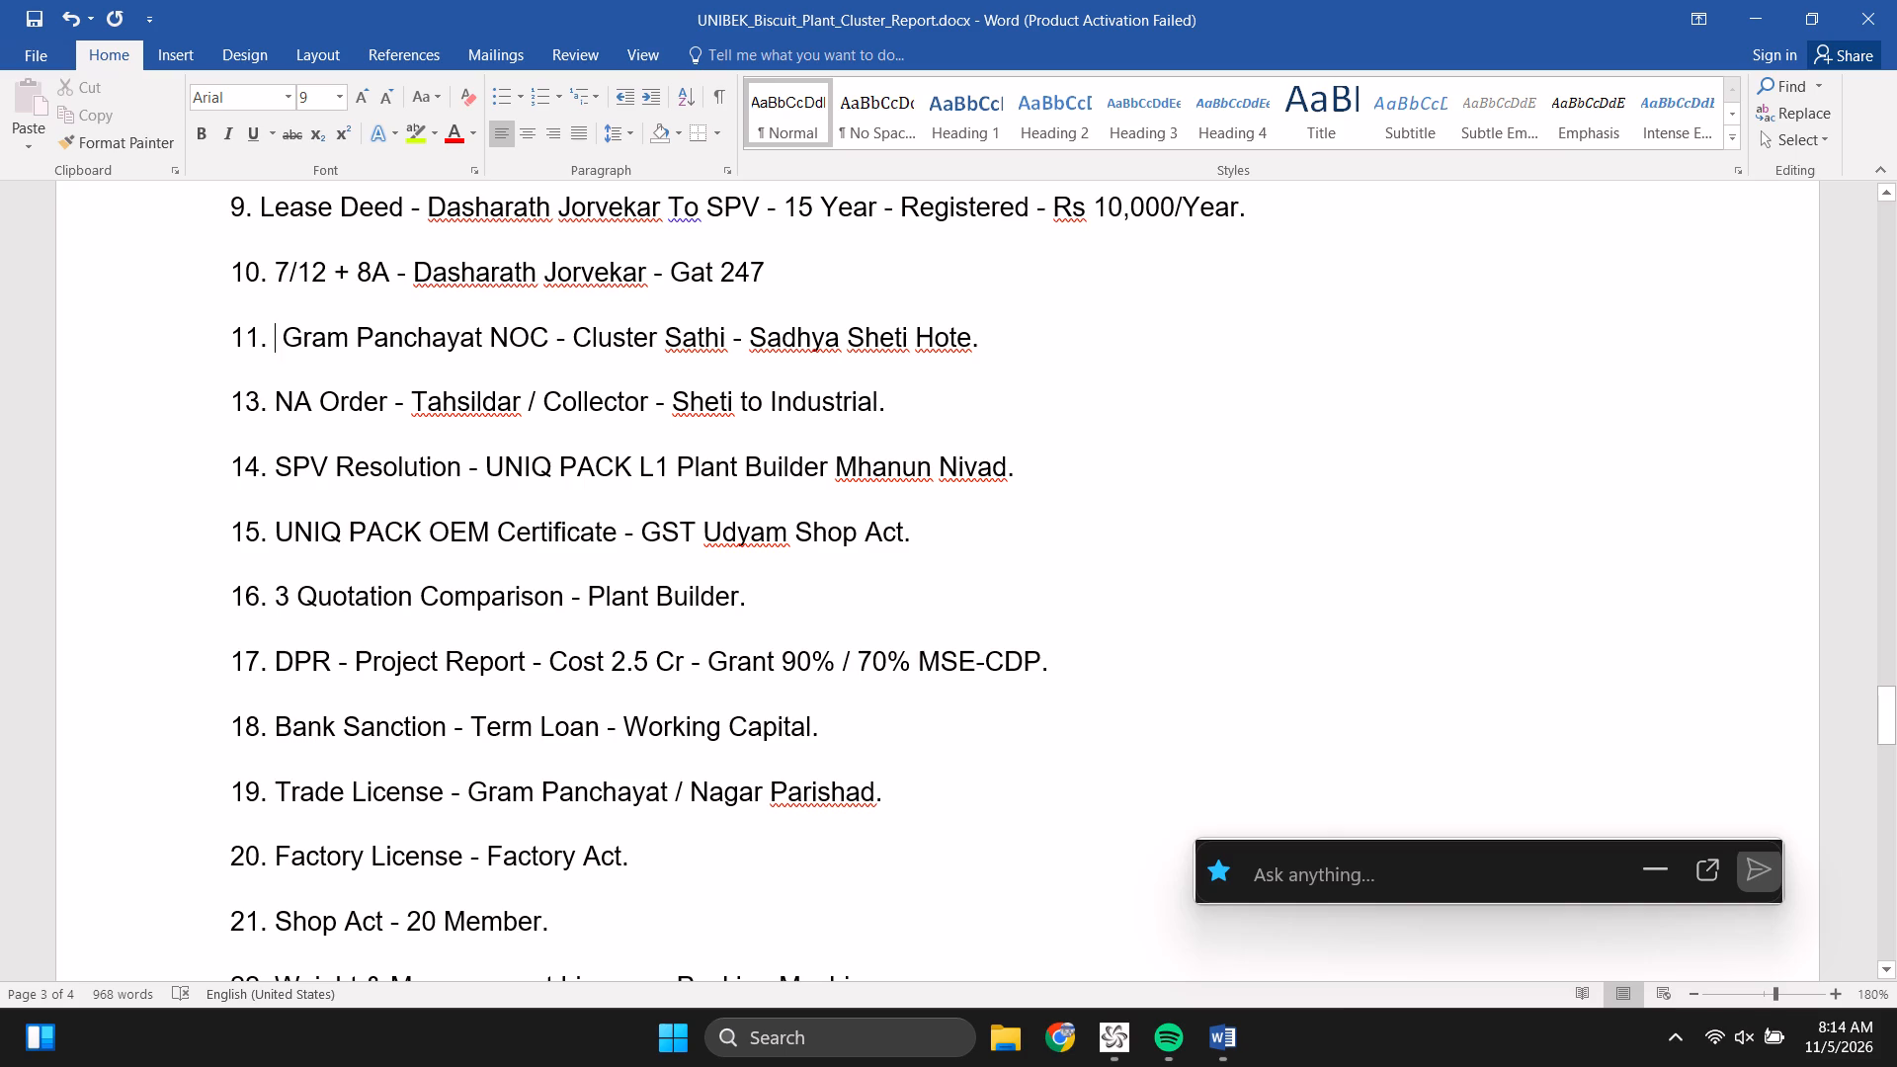
# Renumber the NA Order, SPV Resolution, UNIQ PACK OEM Certificate and 3 Quotation Comparison items as 12, 13, 14 and 15.
pyautogui.click(261, 405)
pyautogui.press('BackSpace')
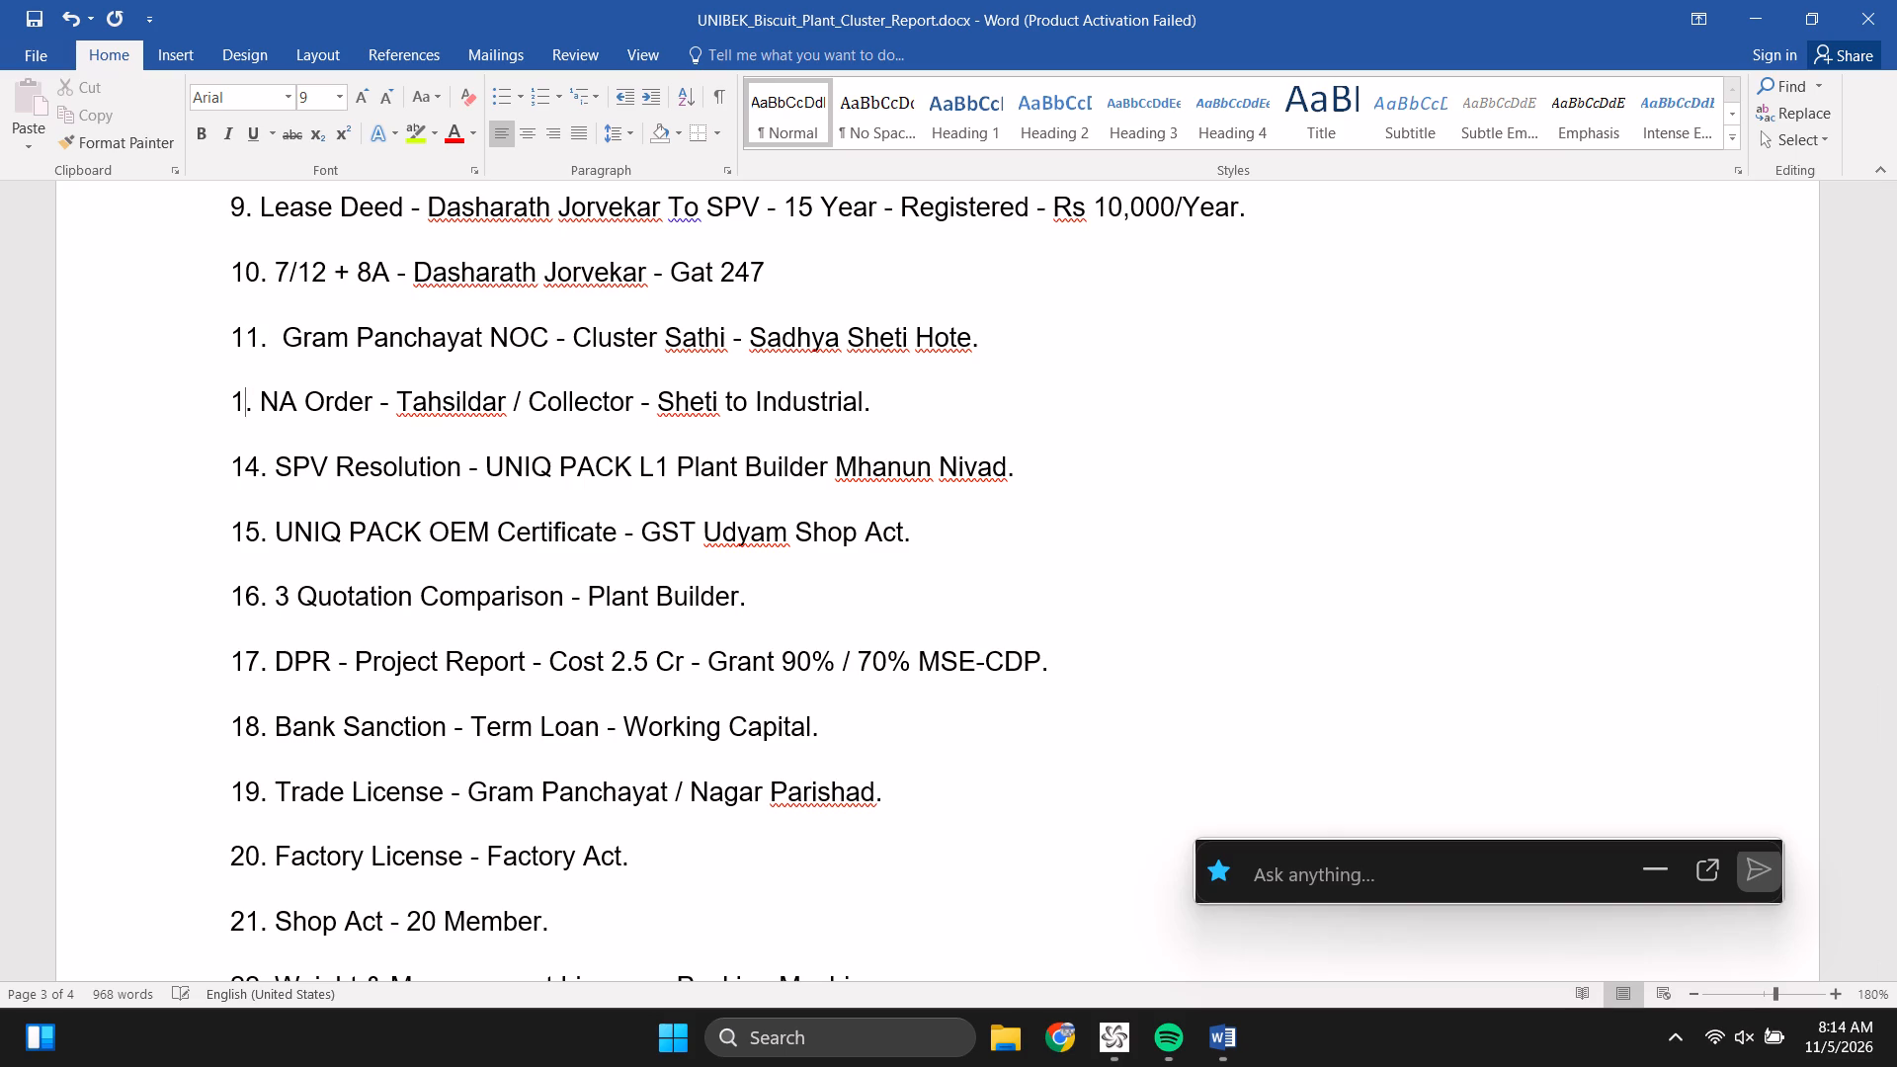
pyautogui.press('2')
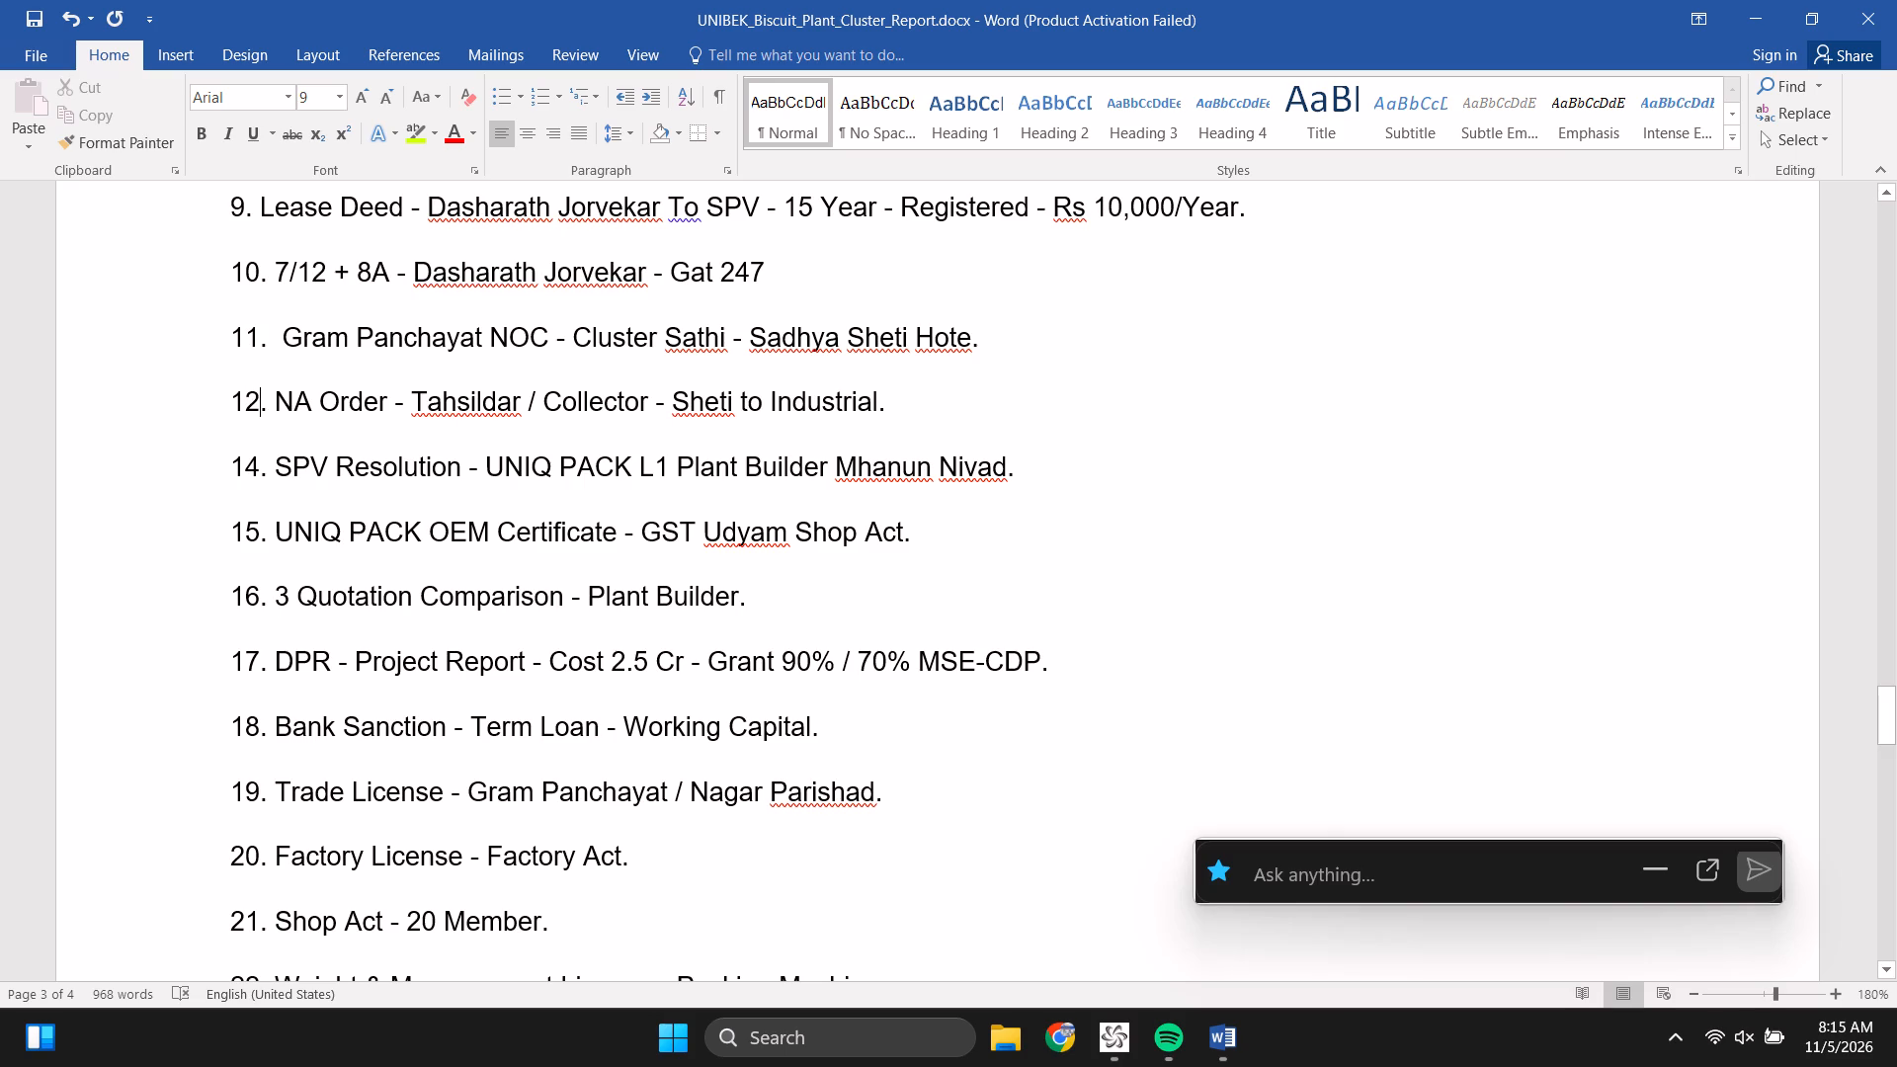
pyautogui.click(252, 471)
pyautogui.press('Right')
pyautogui.press('BackSpace')
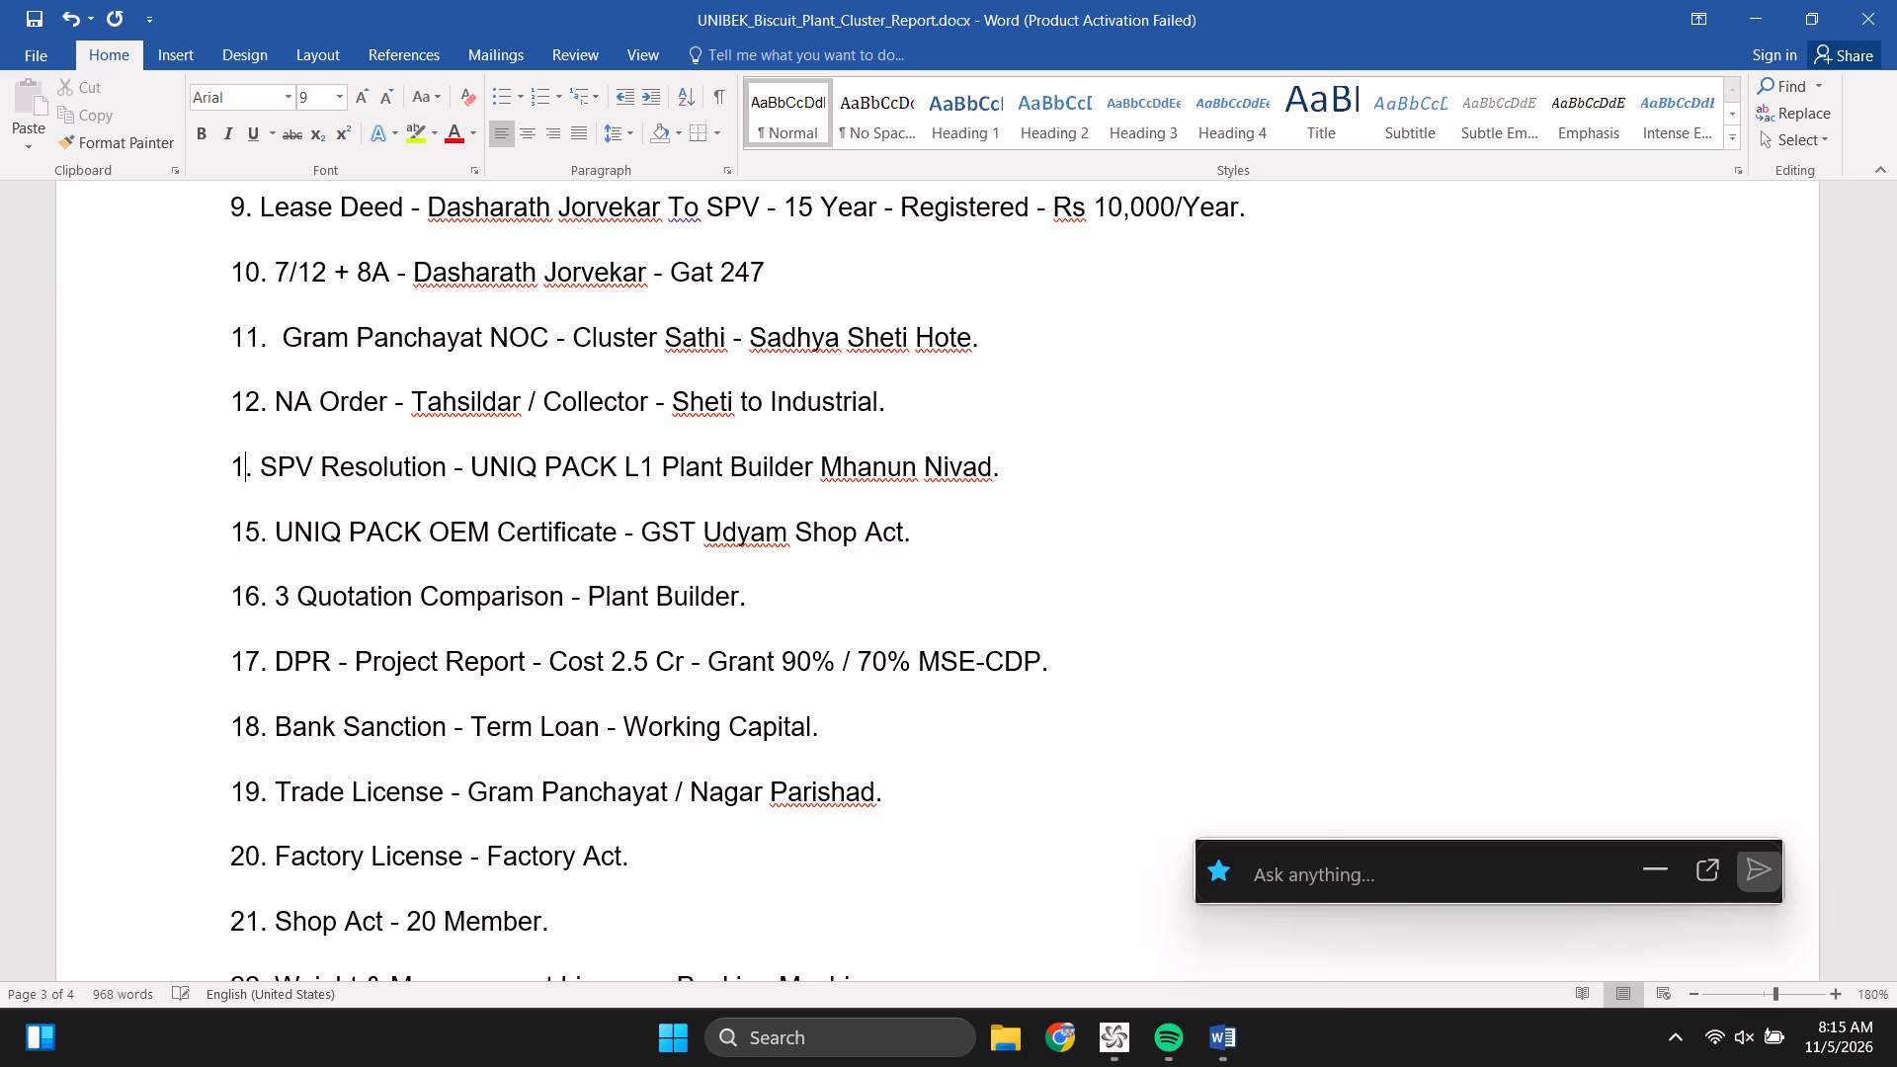
pyautogui.press('3')
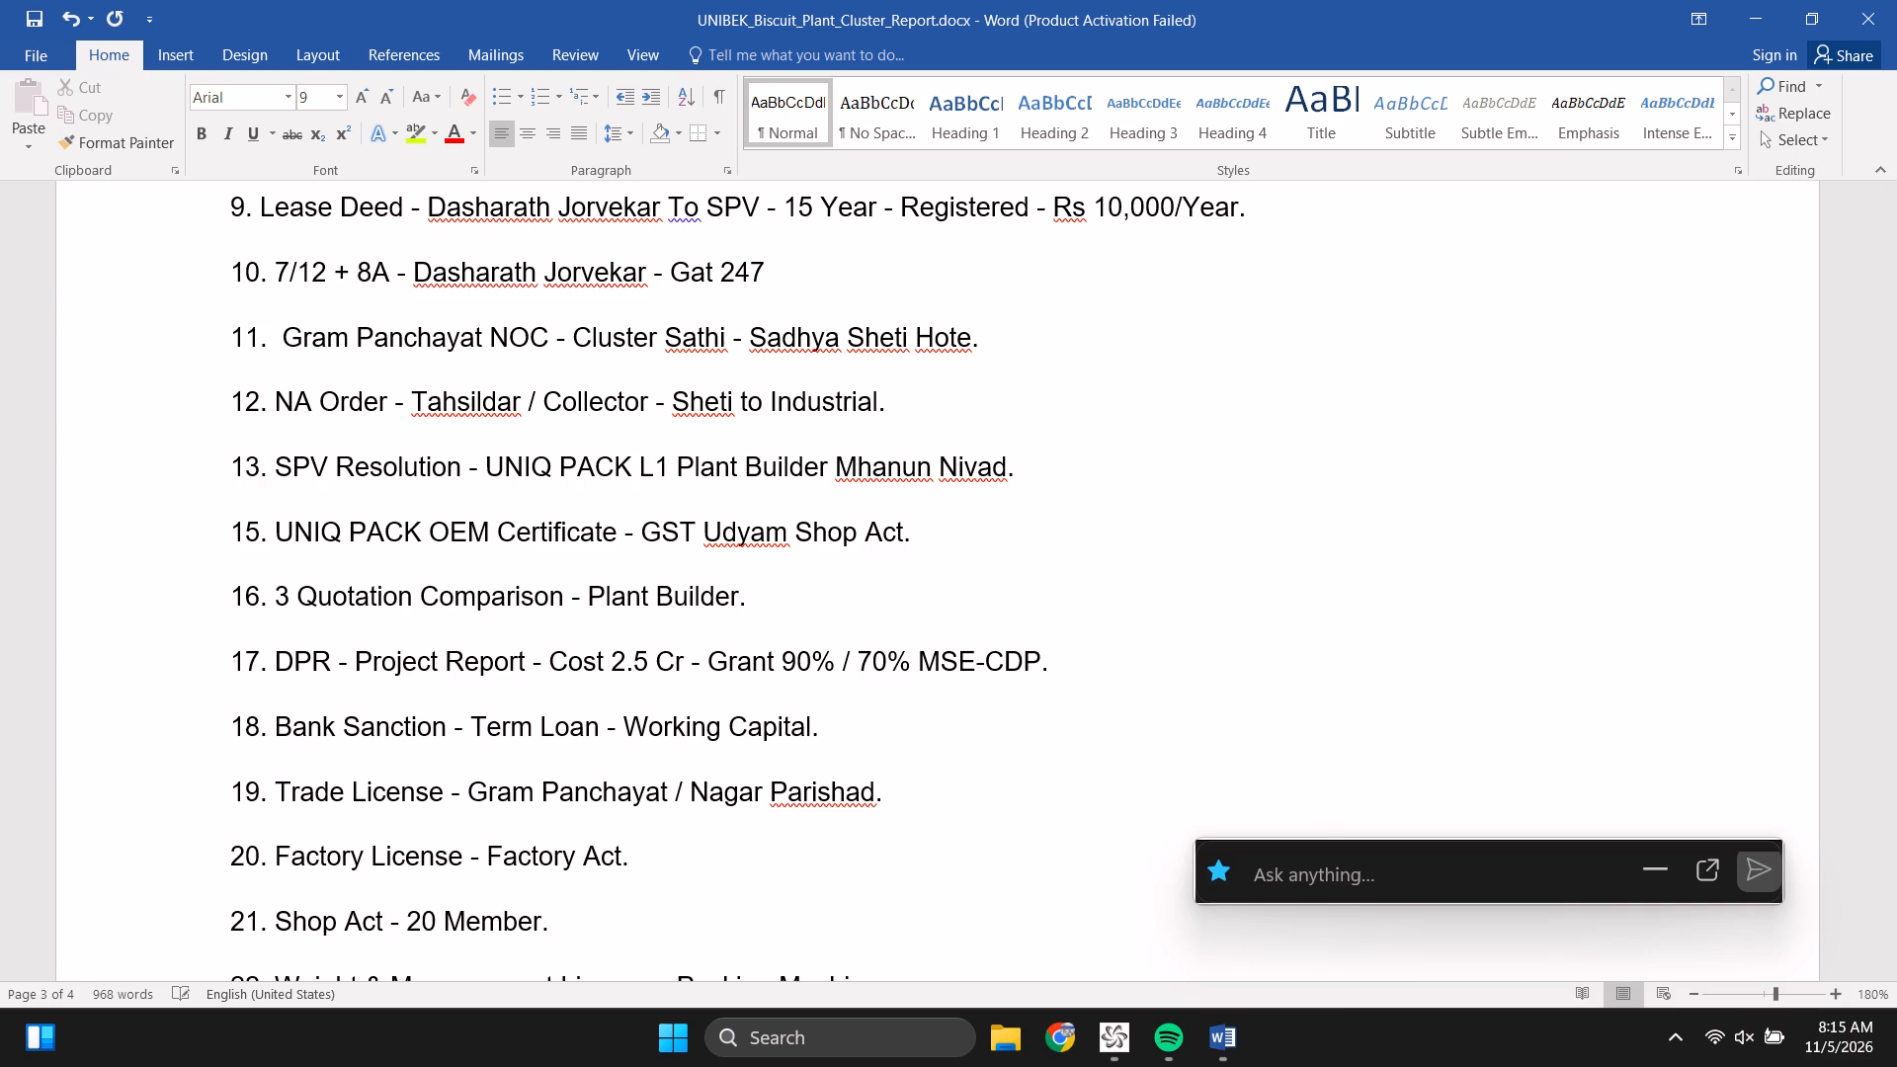
pyautogui.press('Down')
pyautogui.press('BackSpace')
pyautogui.press('4')
pyautogui.press('Down')
pyautogui.press('BackSpace')
pyautogui.press('5')
# Renumber the DPR, Bank Sanction, Trade License and Factory License items as 16, 17, 18 and 19.
pyautogui.press('Down')
pyautogui.press('BackSpace')
pyautogui.press('6')
pyautogui.press('Down')
pyautogui.press('BackSpace')
pyautogui.press('7')
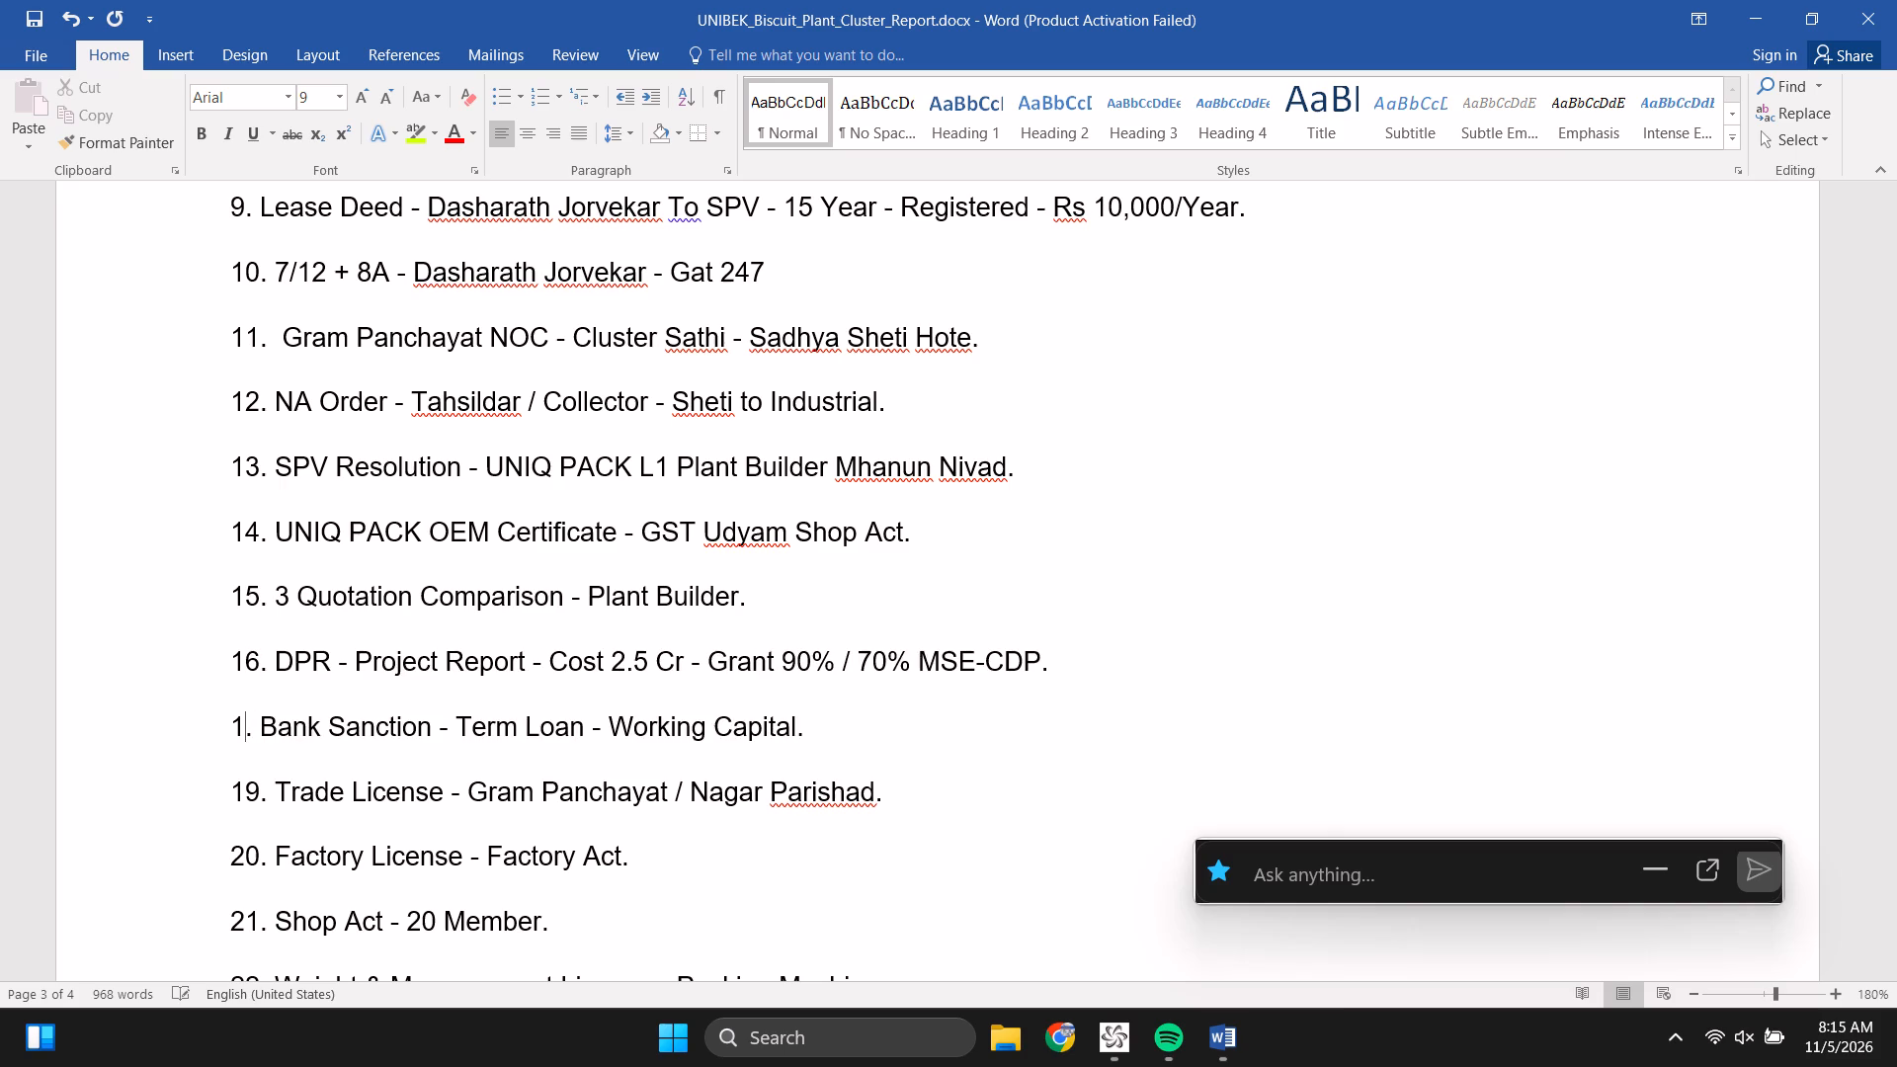
pyautogui.press('Down')
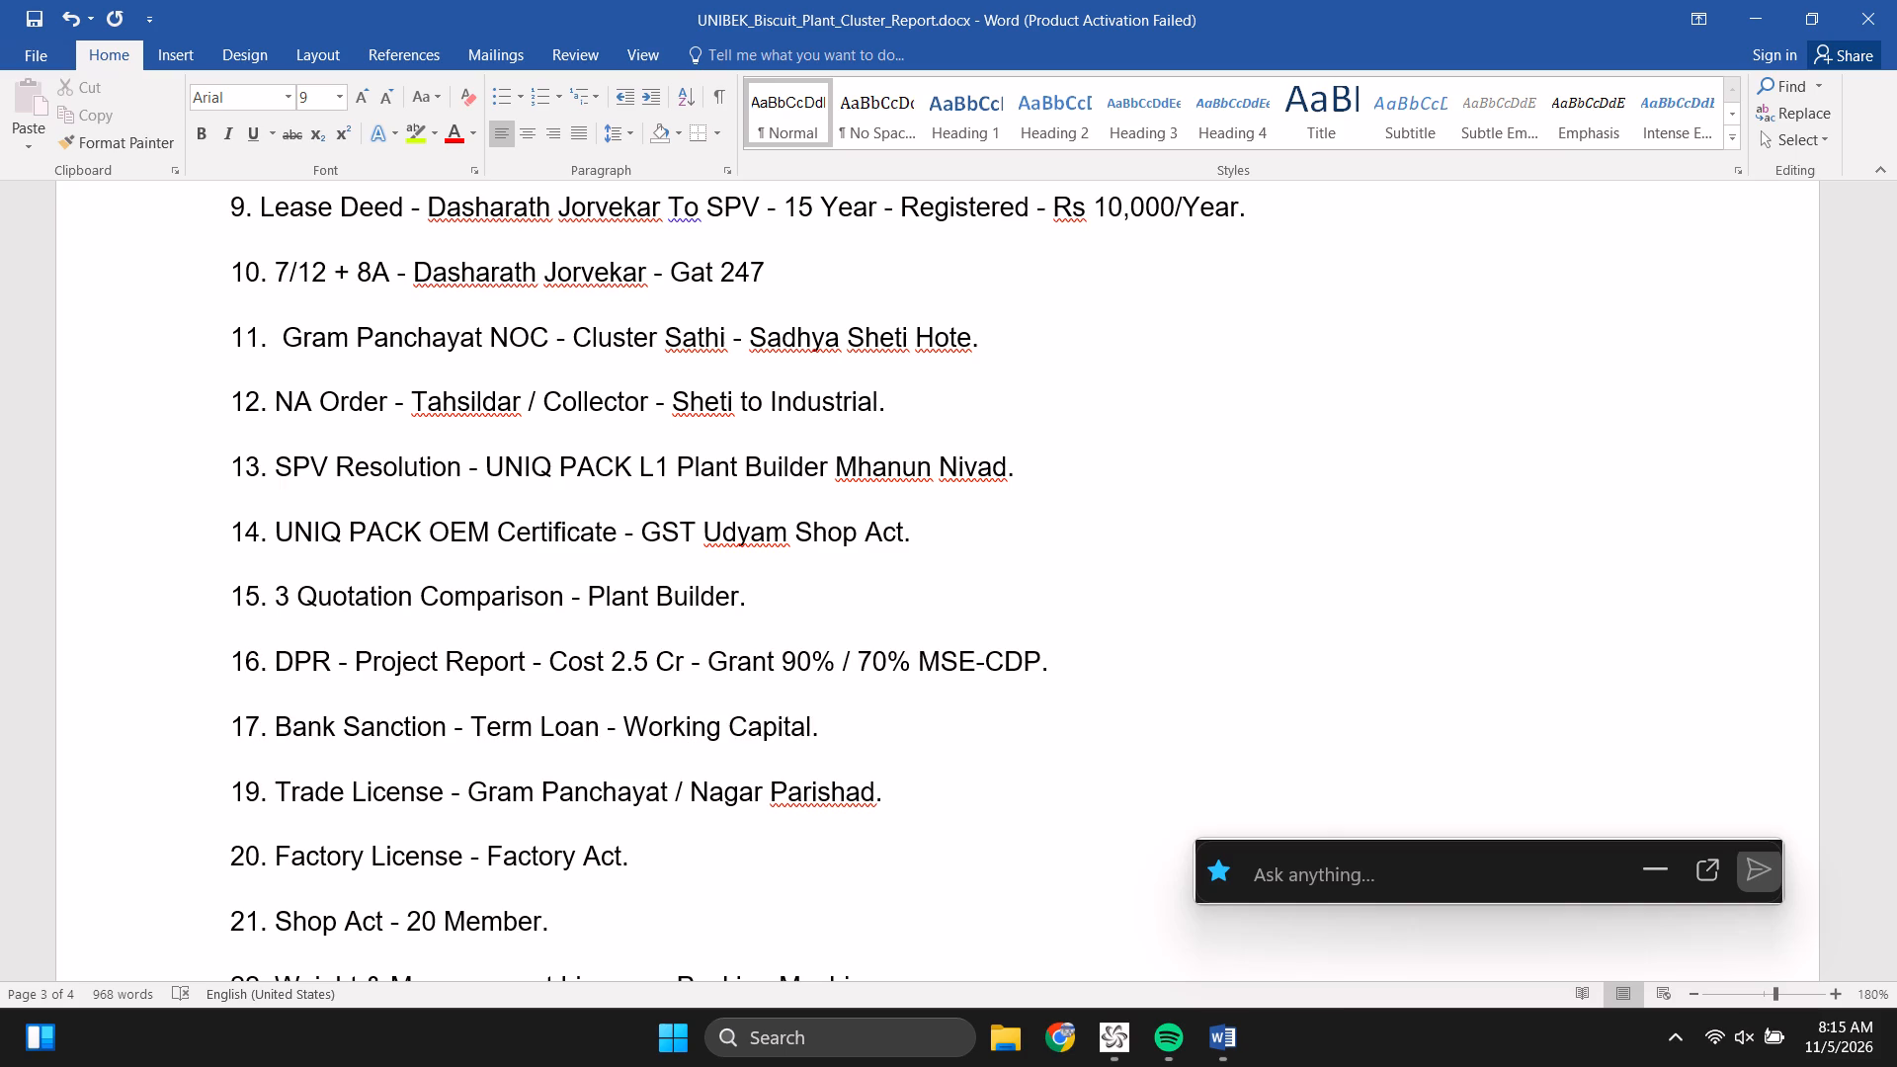
pyautogui.press('BackSpace')
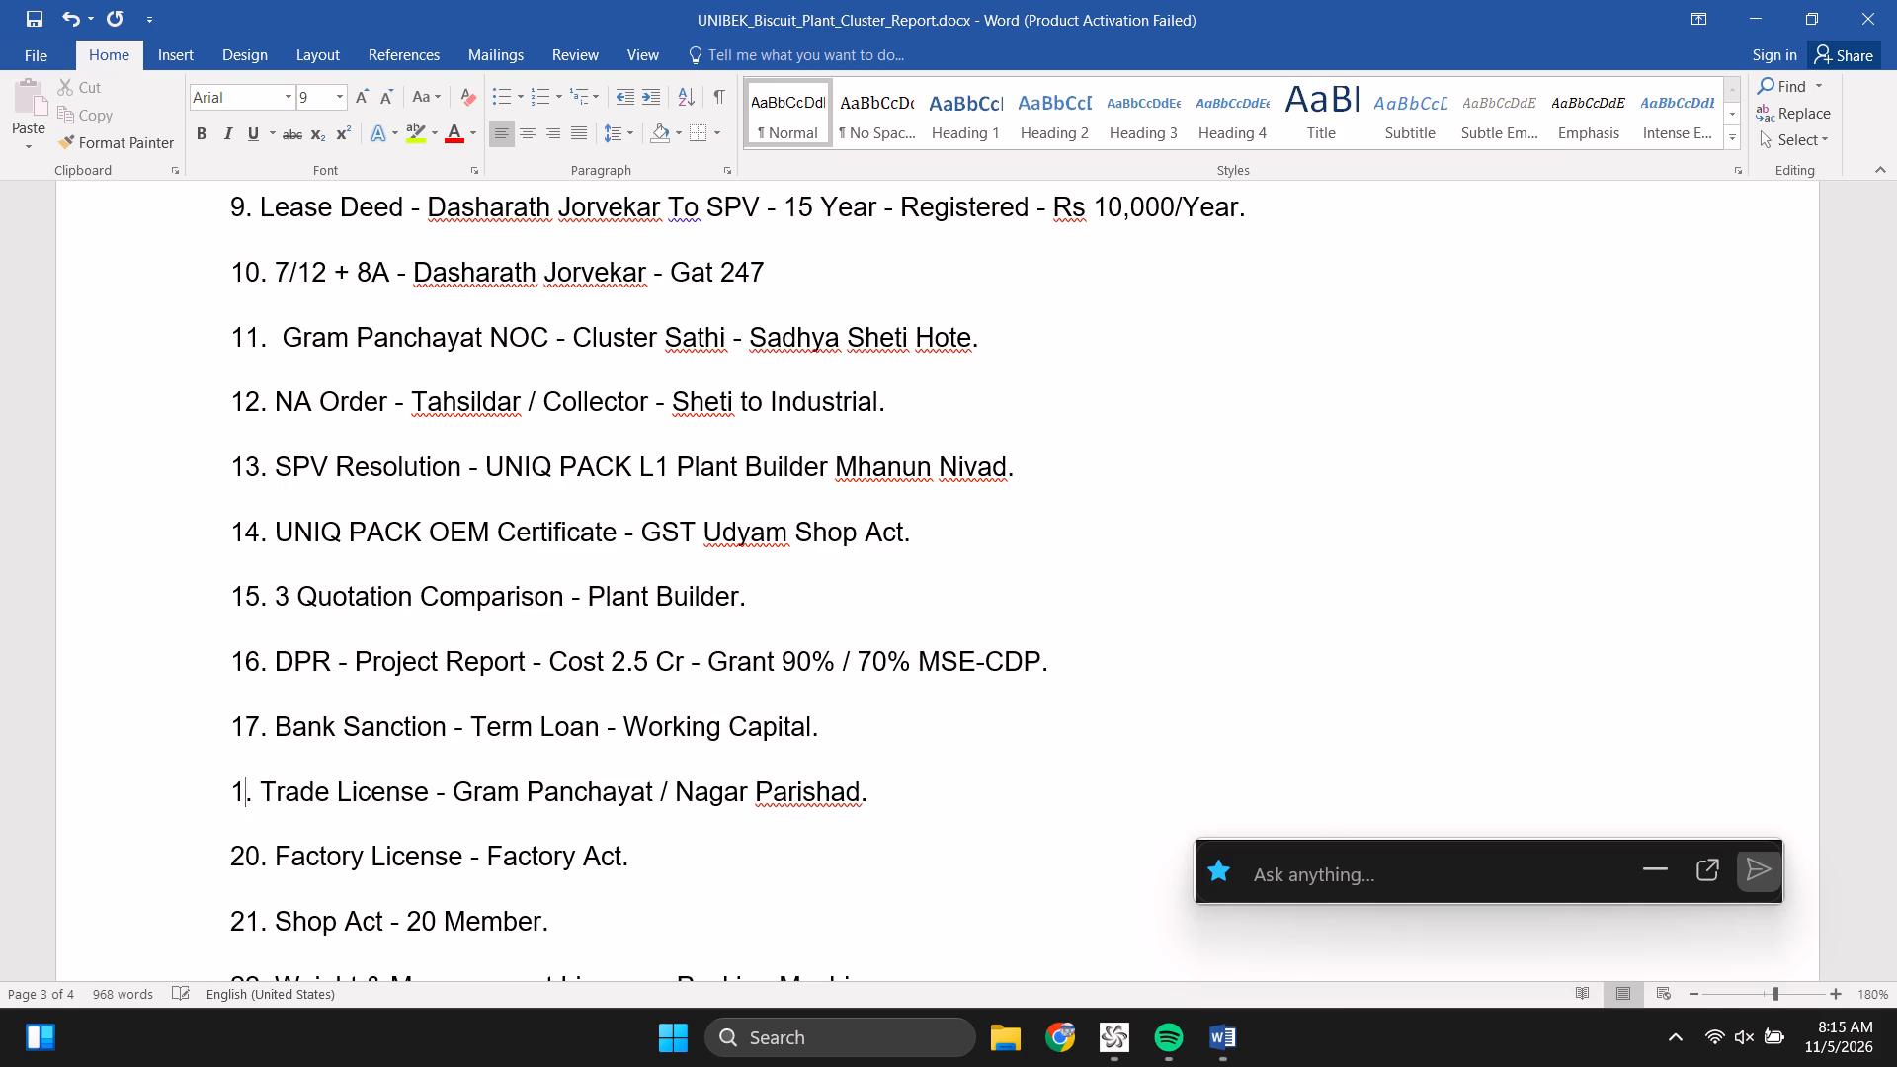
pyautogui.press('8')
pyautogui.press('Down')
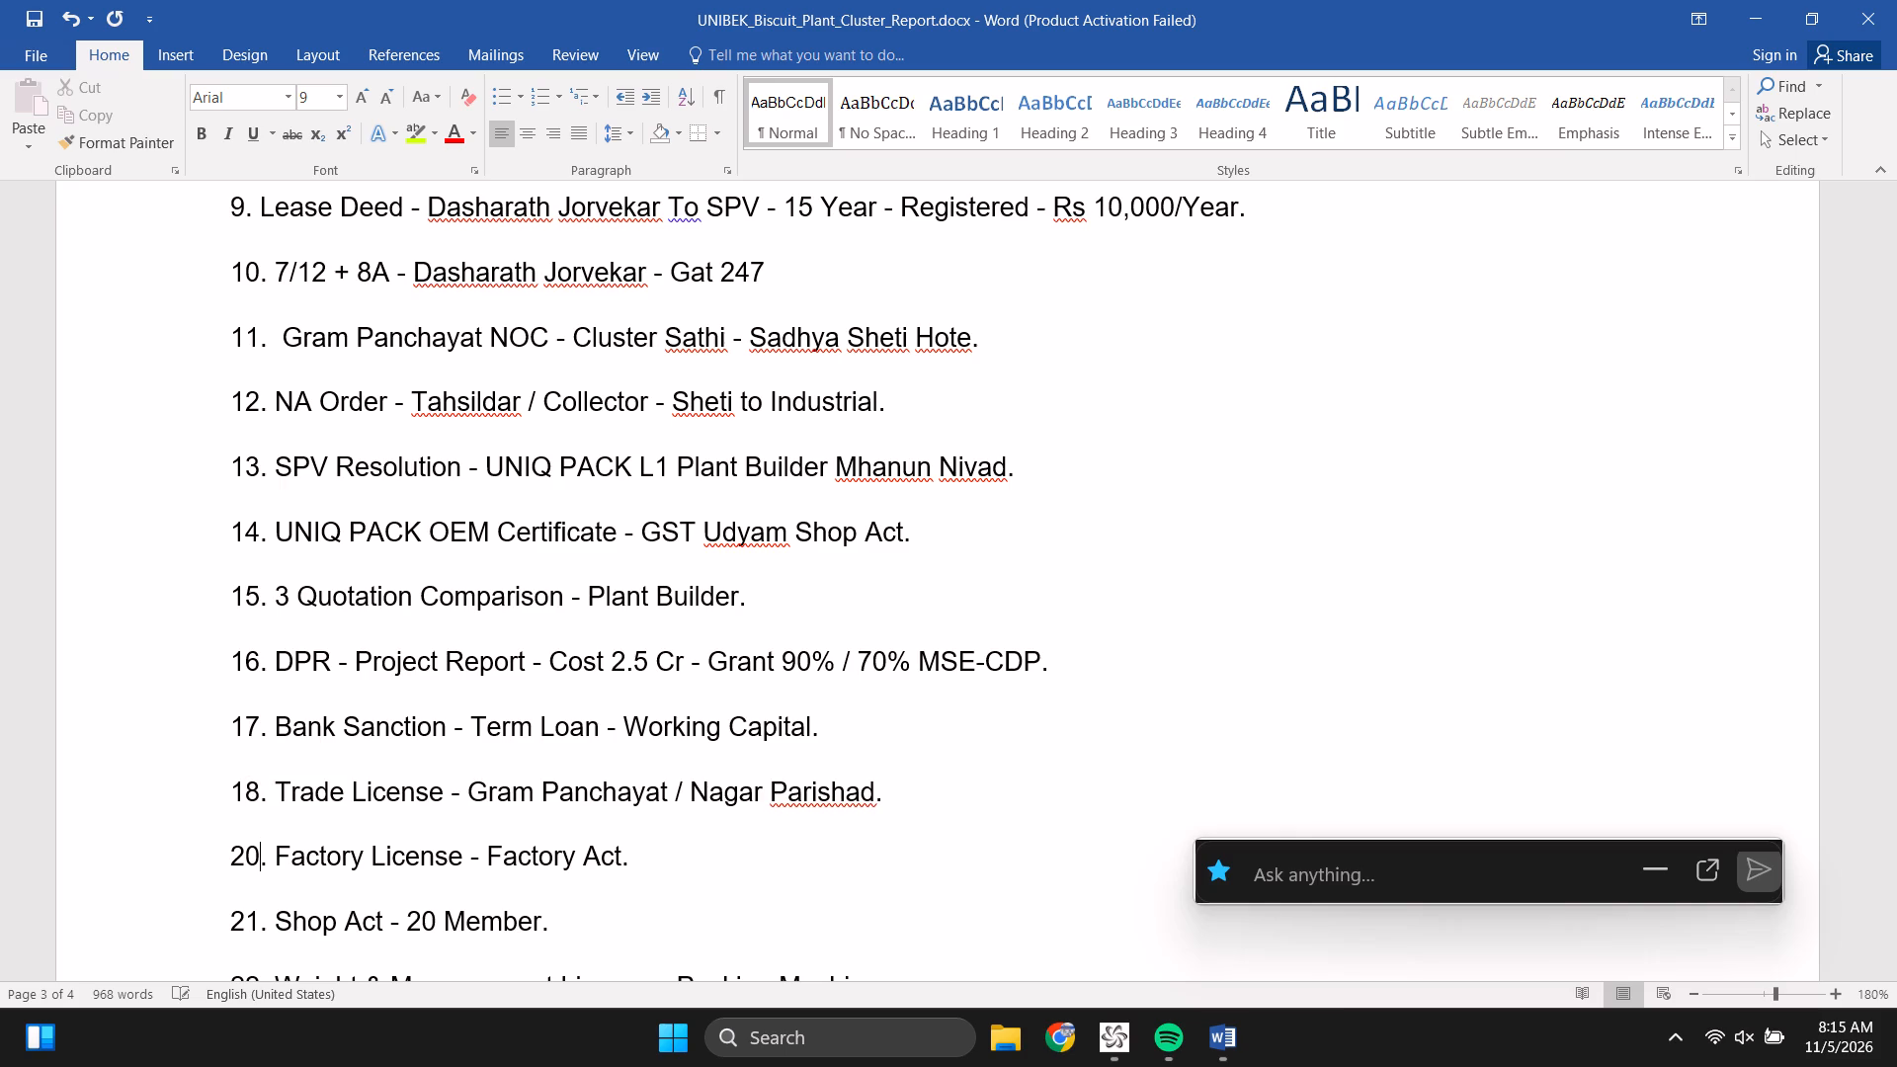
pyautogui.press('BackSpace')
pyautogui.press('BackSpace')
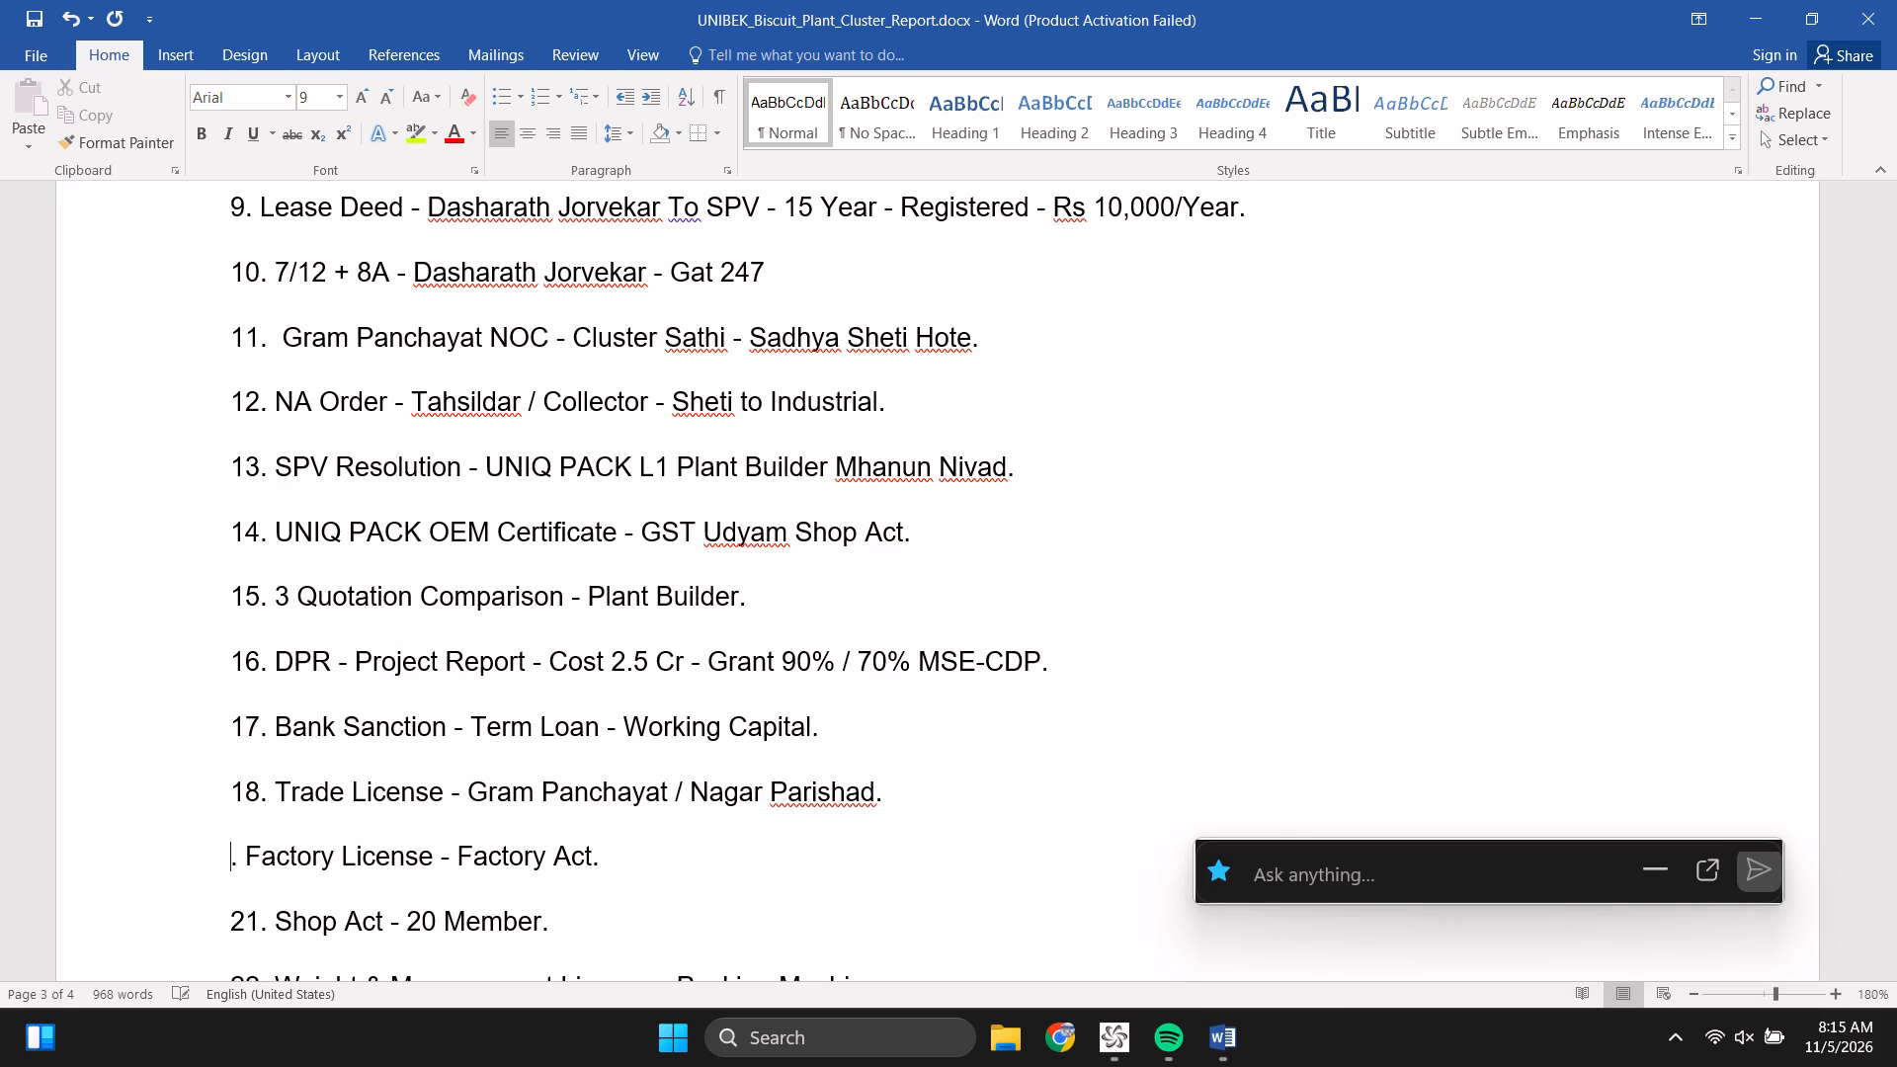
pyautogui.write('19')
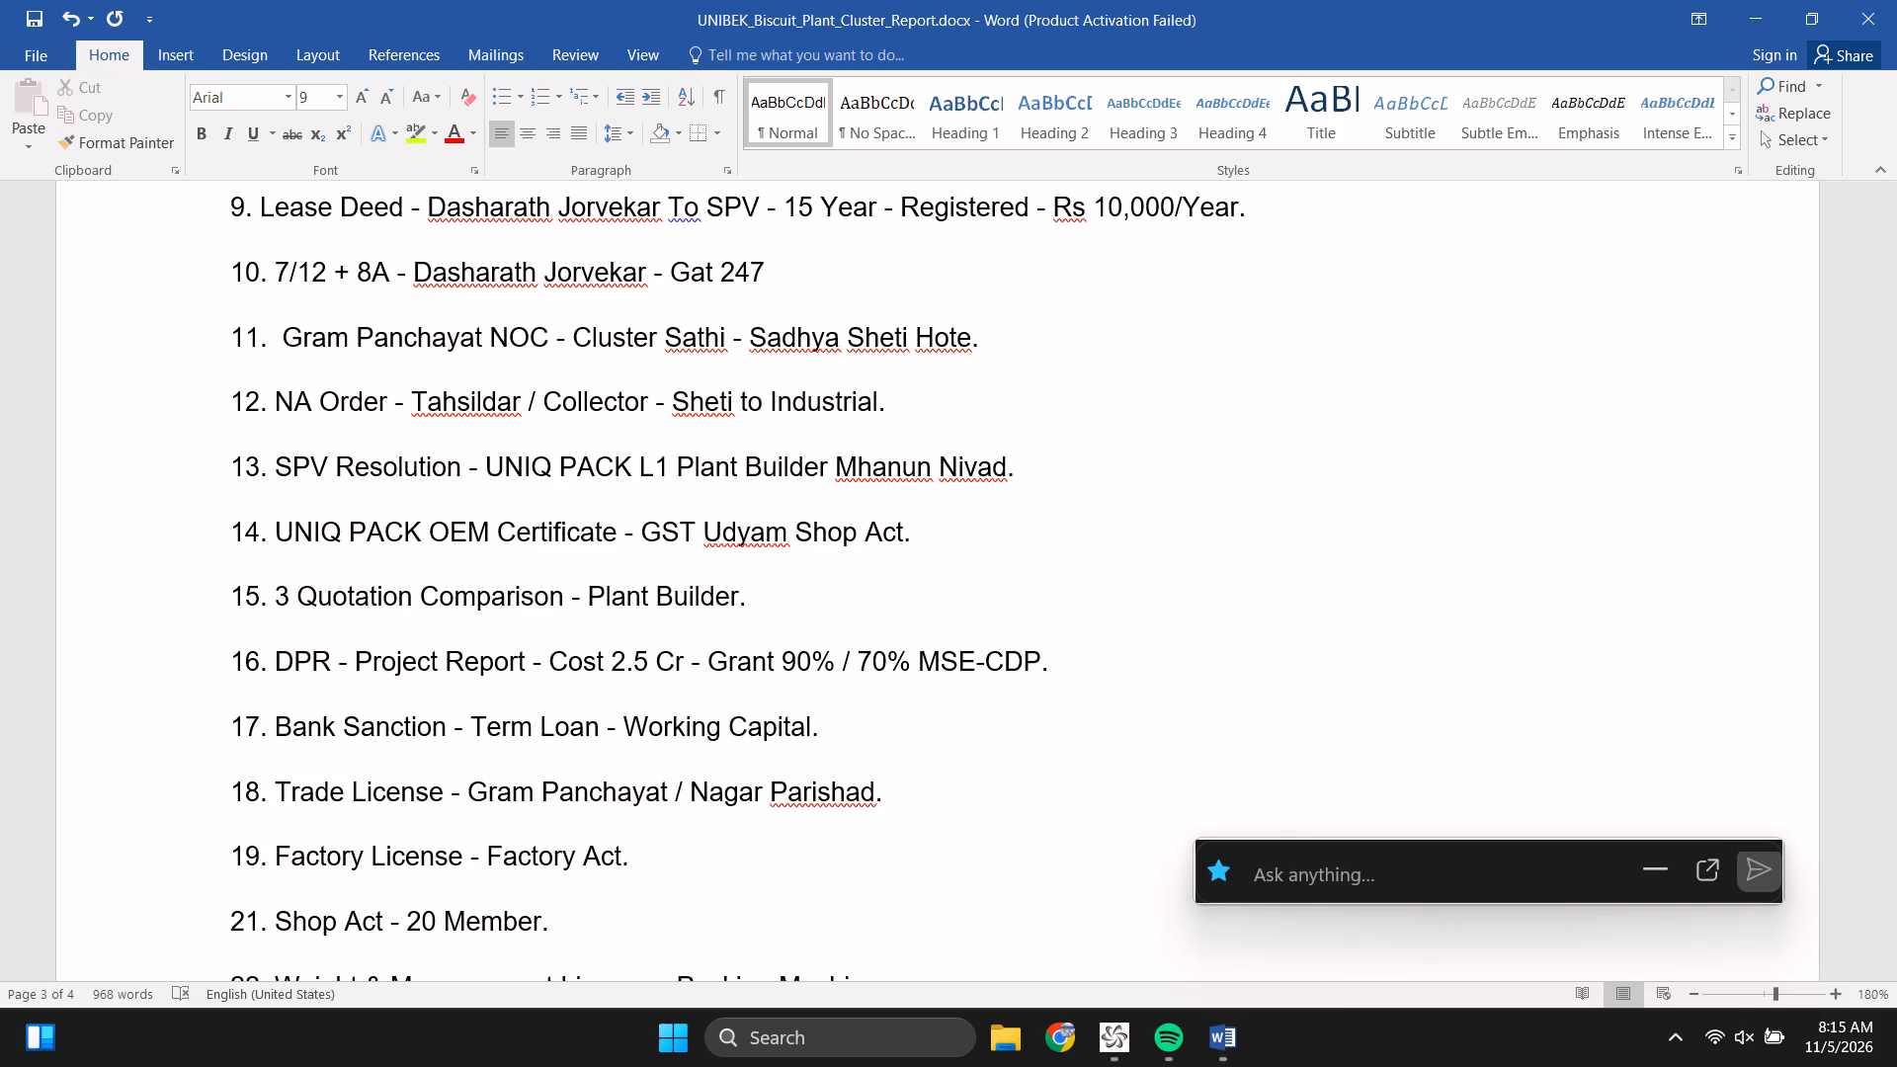
# Renumber the Shop Act and Weight & Measurement License items as 20 and 21.
pyautogui.press('Down')
pyautogui.press('BackSpace')
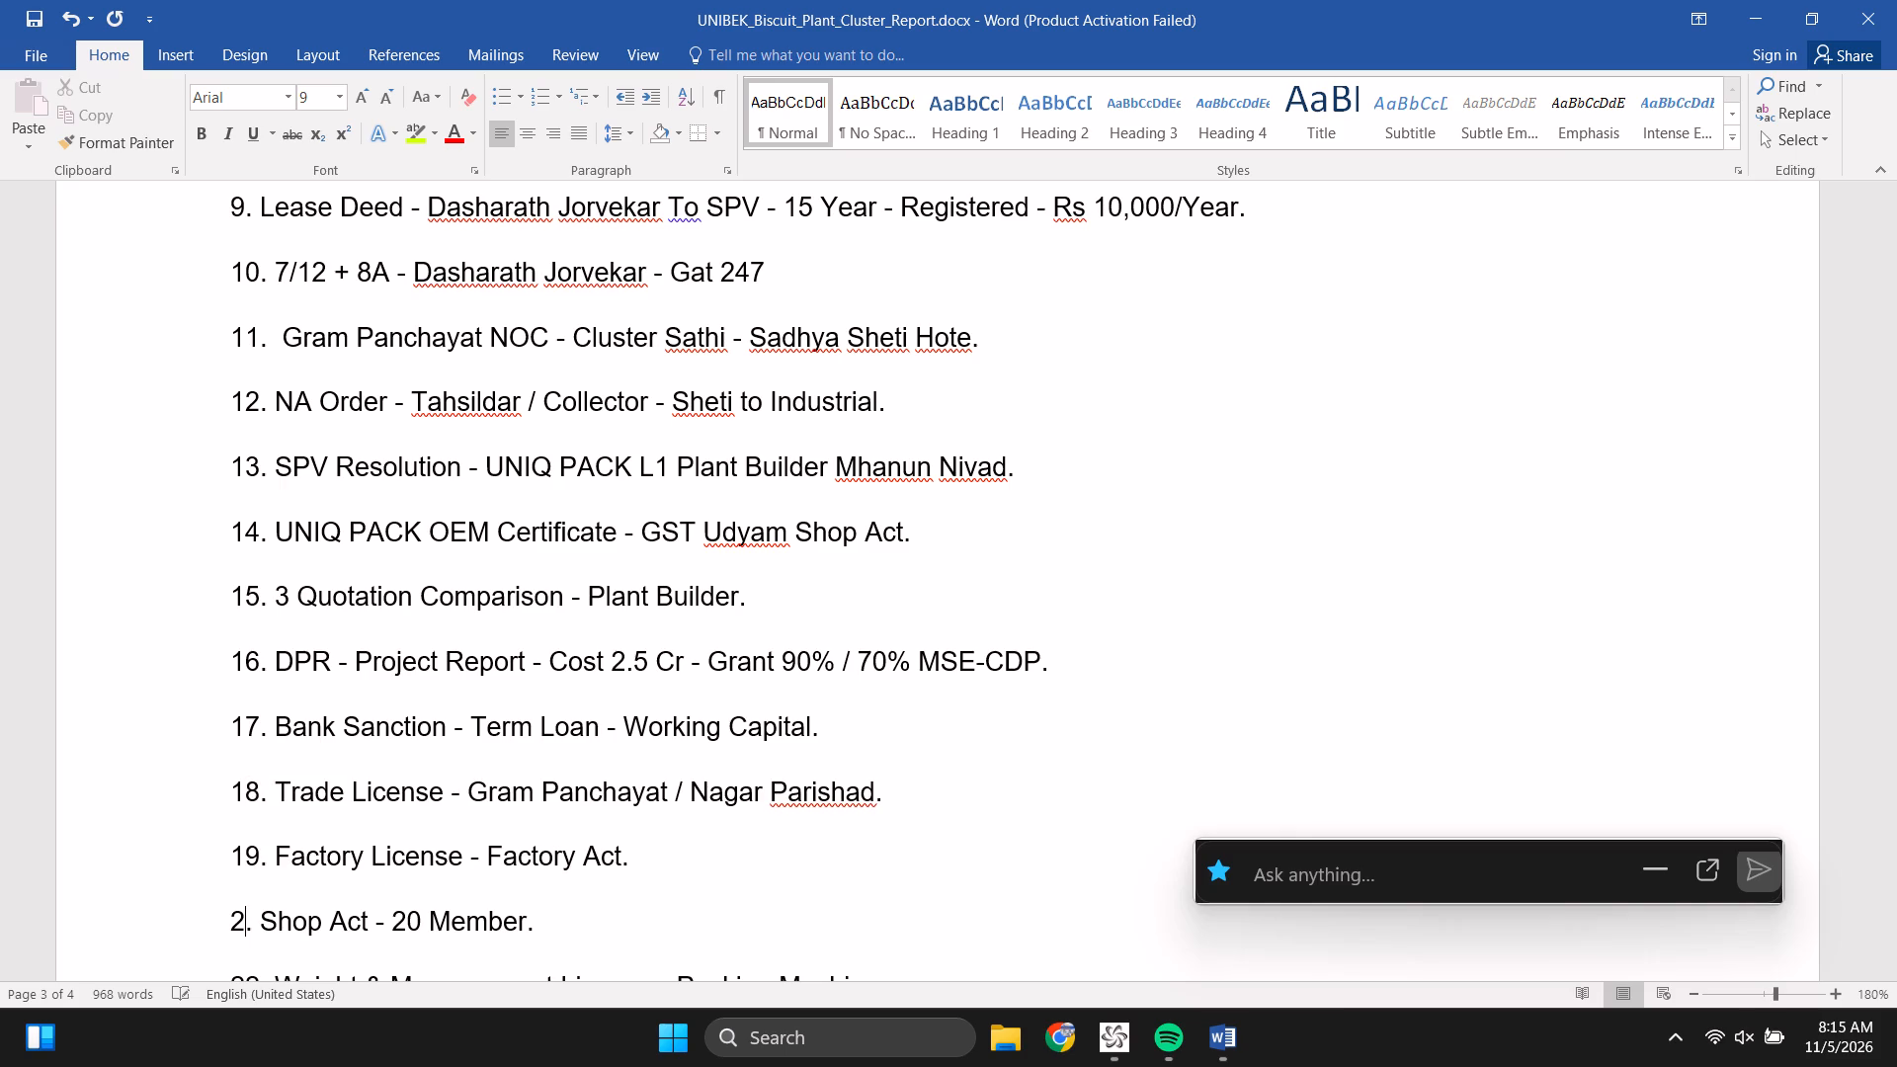
pyautogui.press('0')
pyautogui.press('Down')
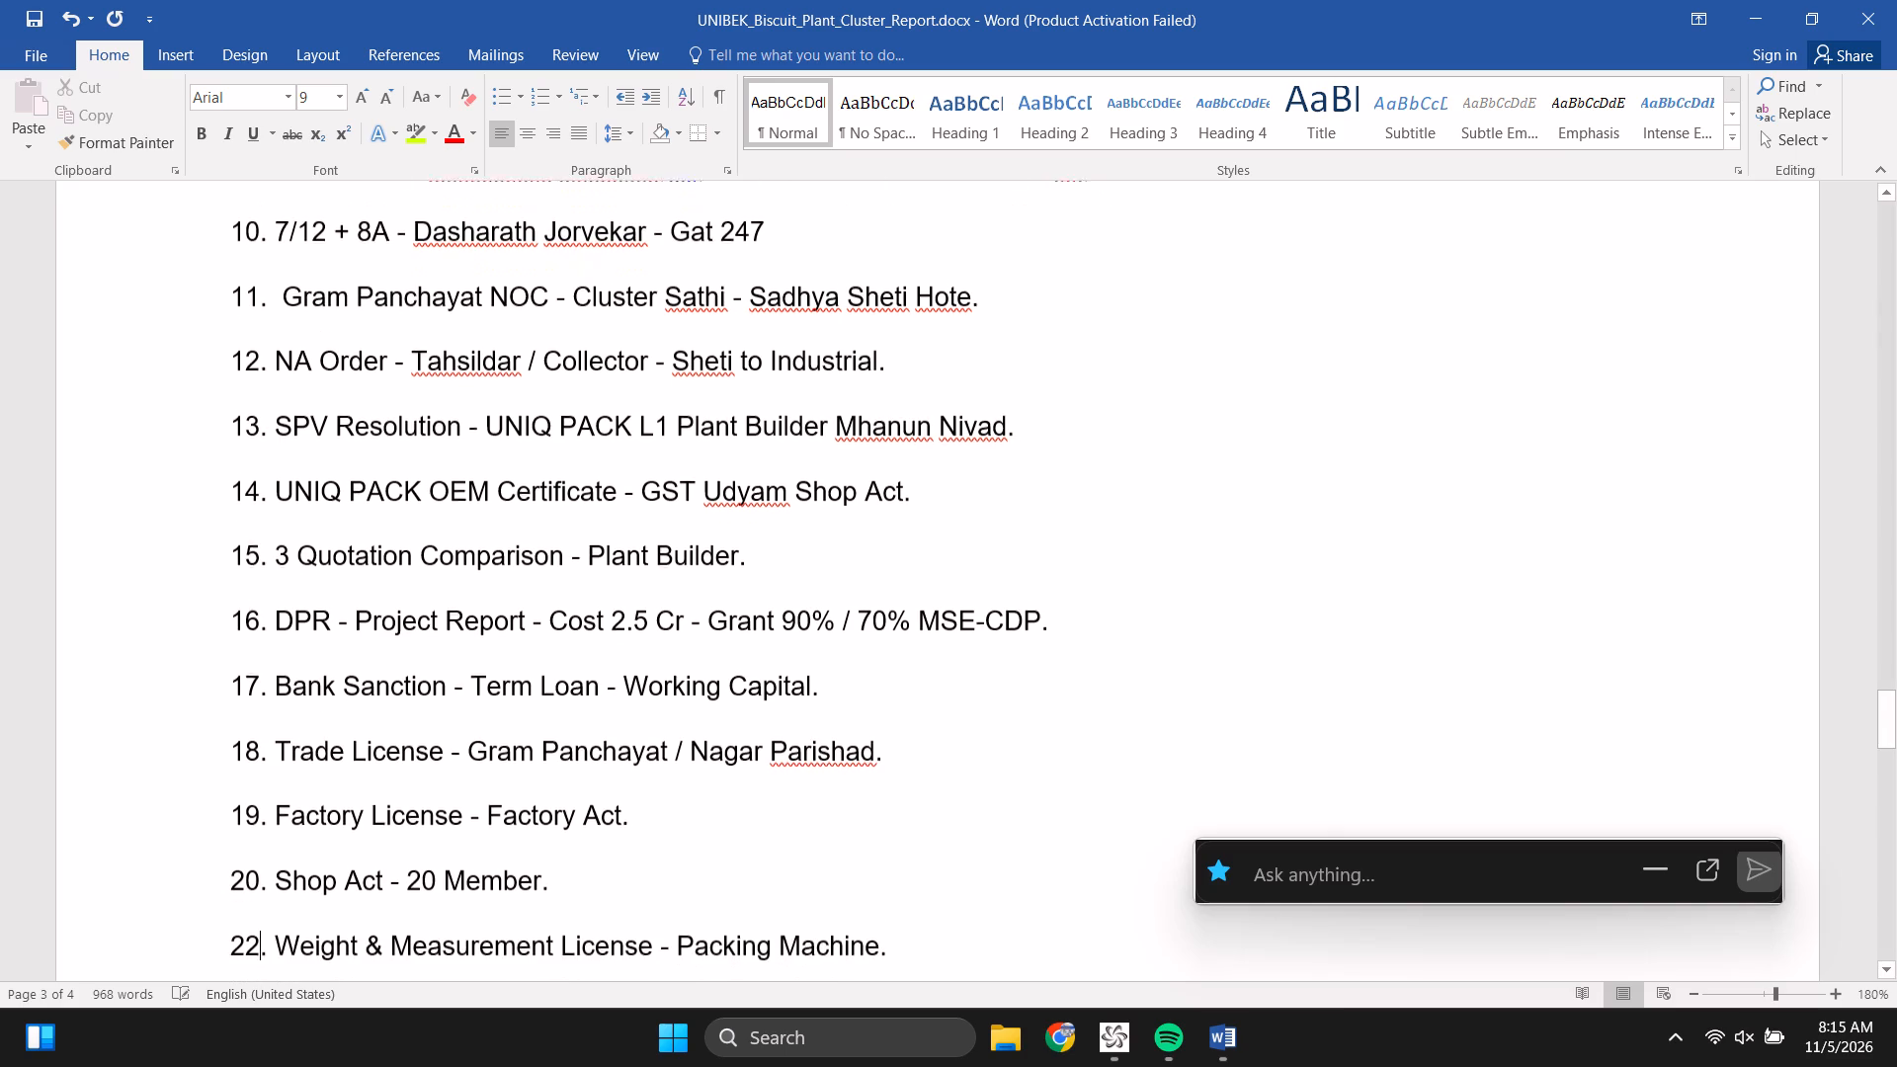
pyautogui.press('BackSpace')
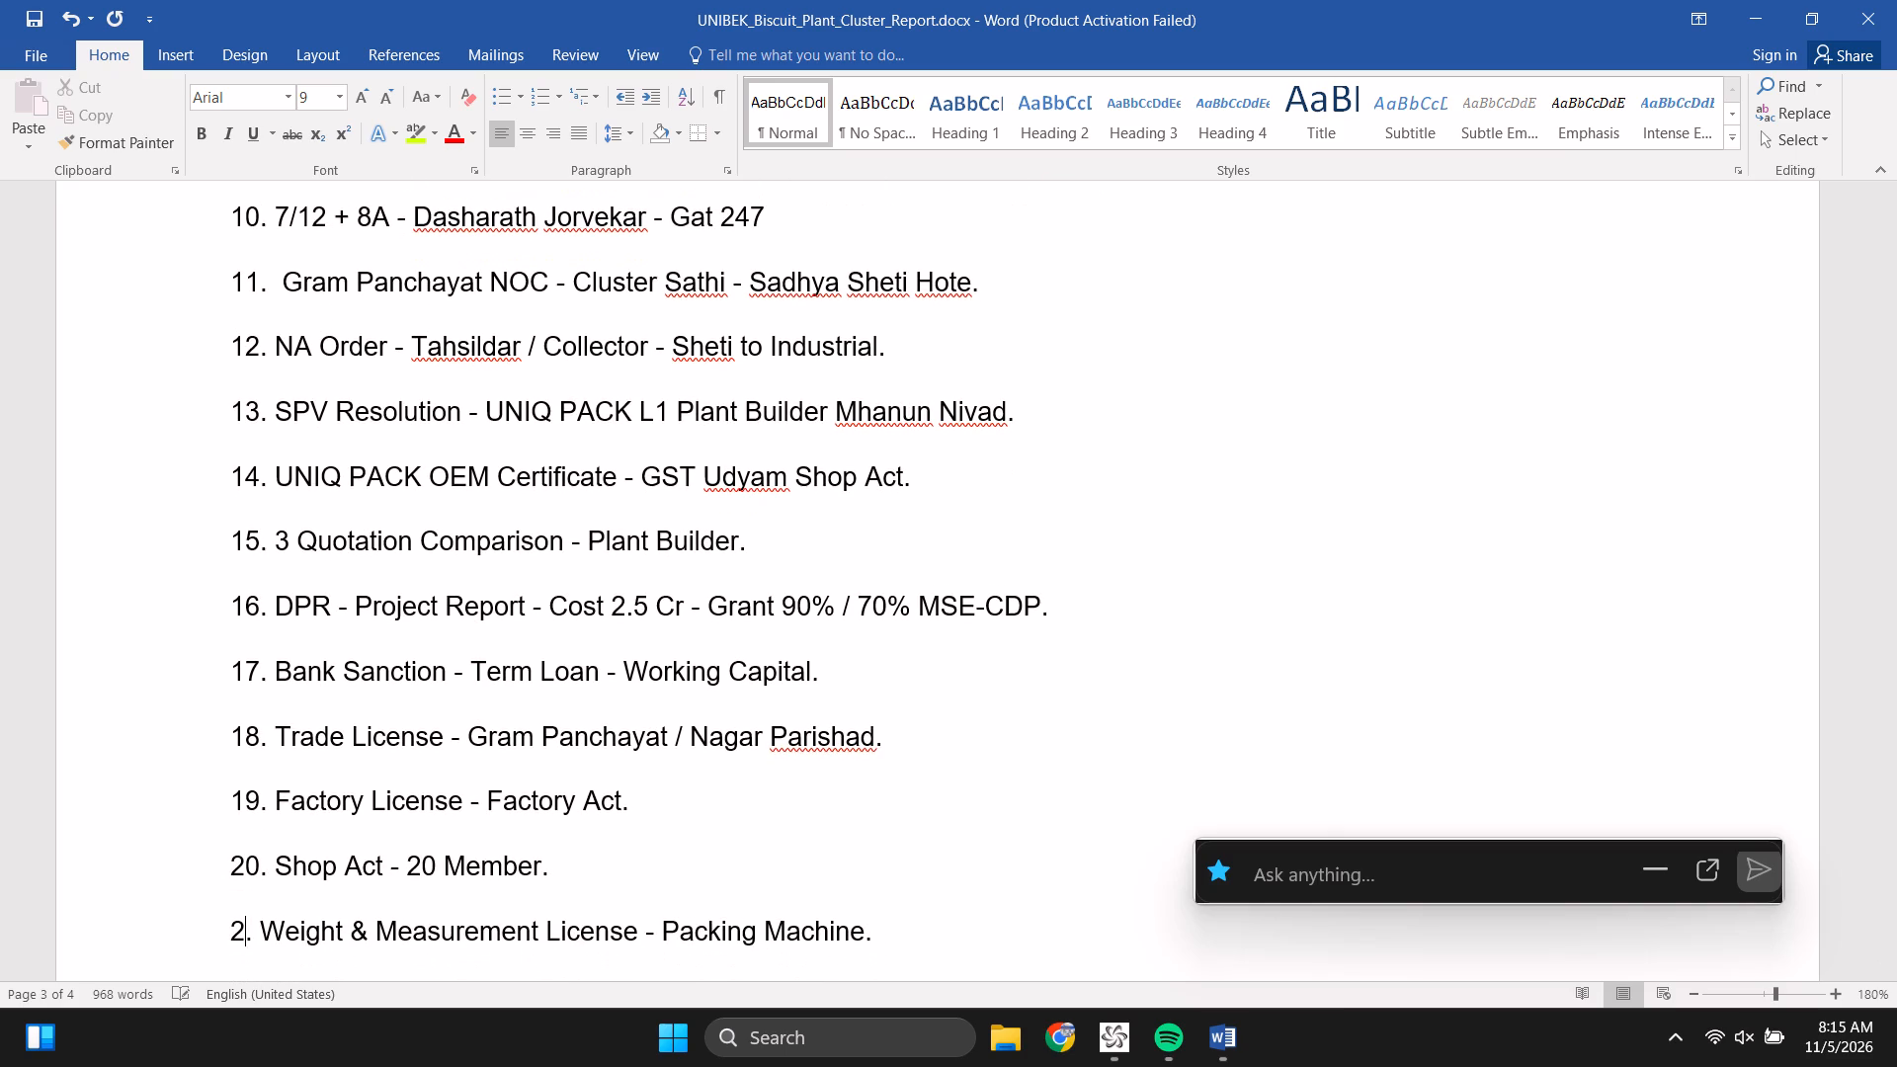
pyautogui.press('1')
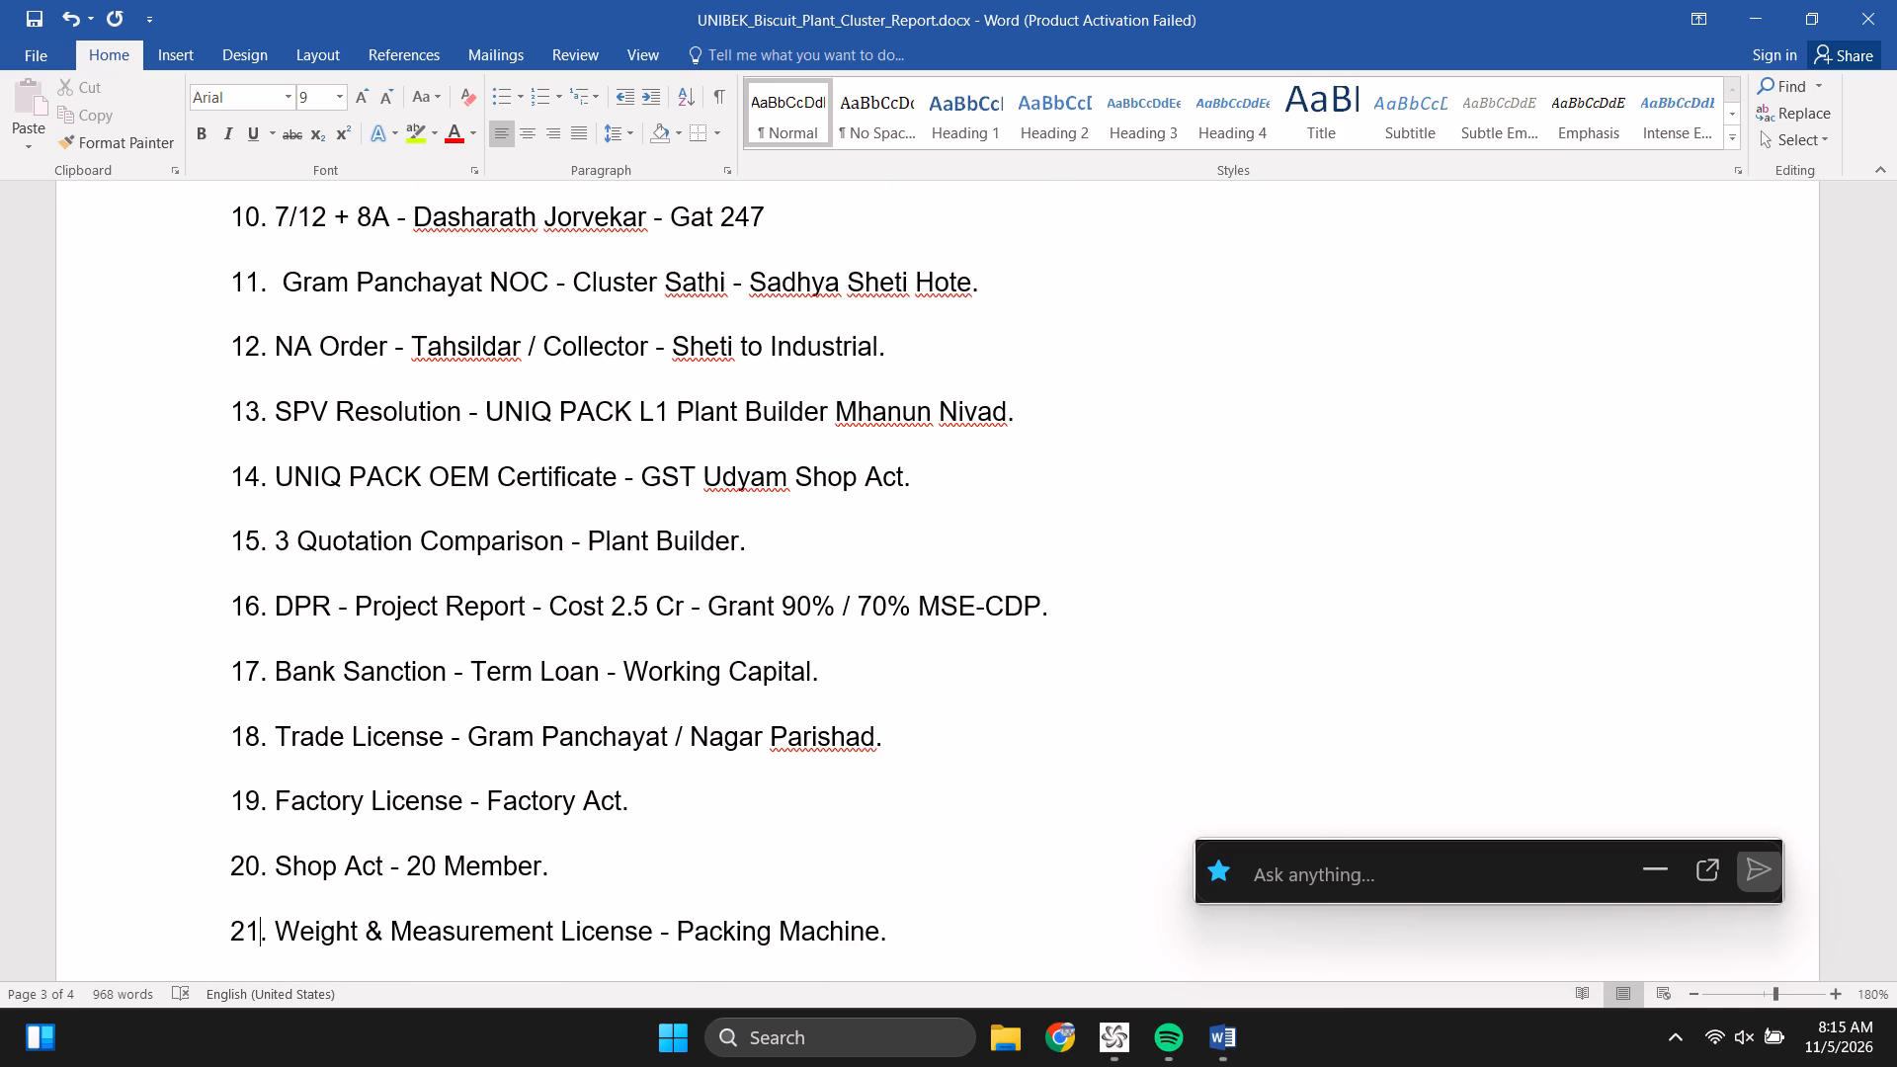
# Renumber the MSEDCL Connection, Electrical Inspector NOC and DG Set License items as 22, 23 and 24.
pyautogui.scroll(-2, 252, 471)
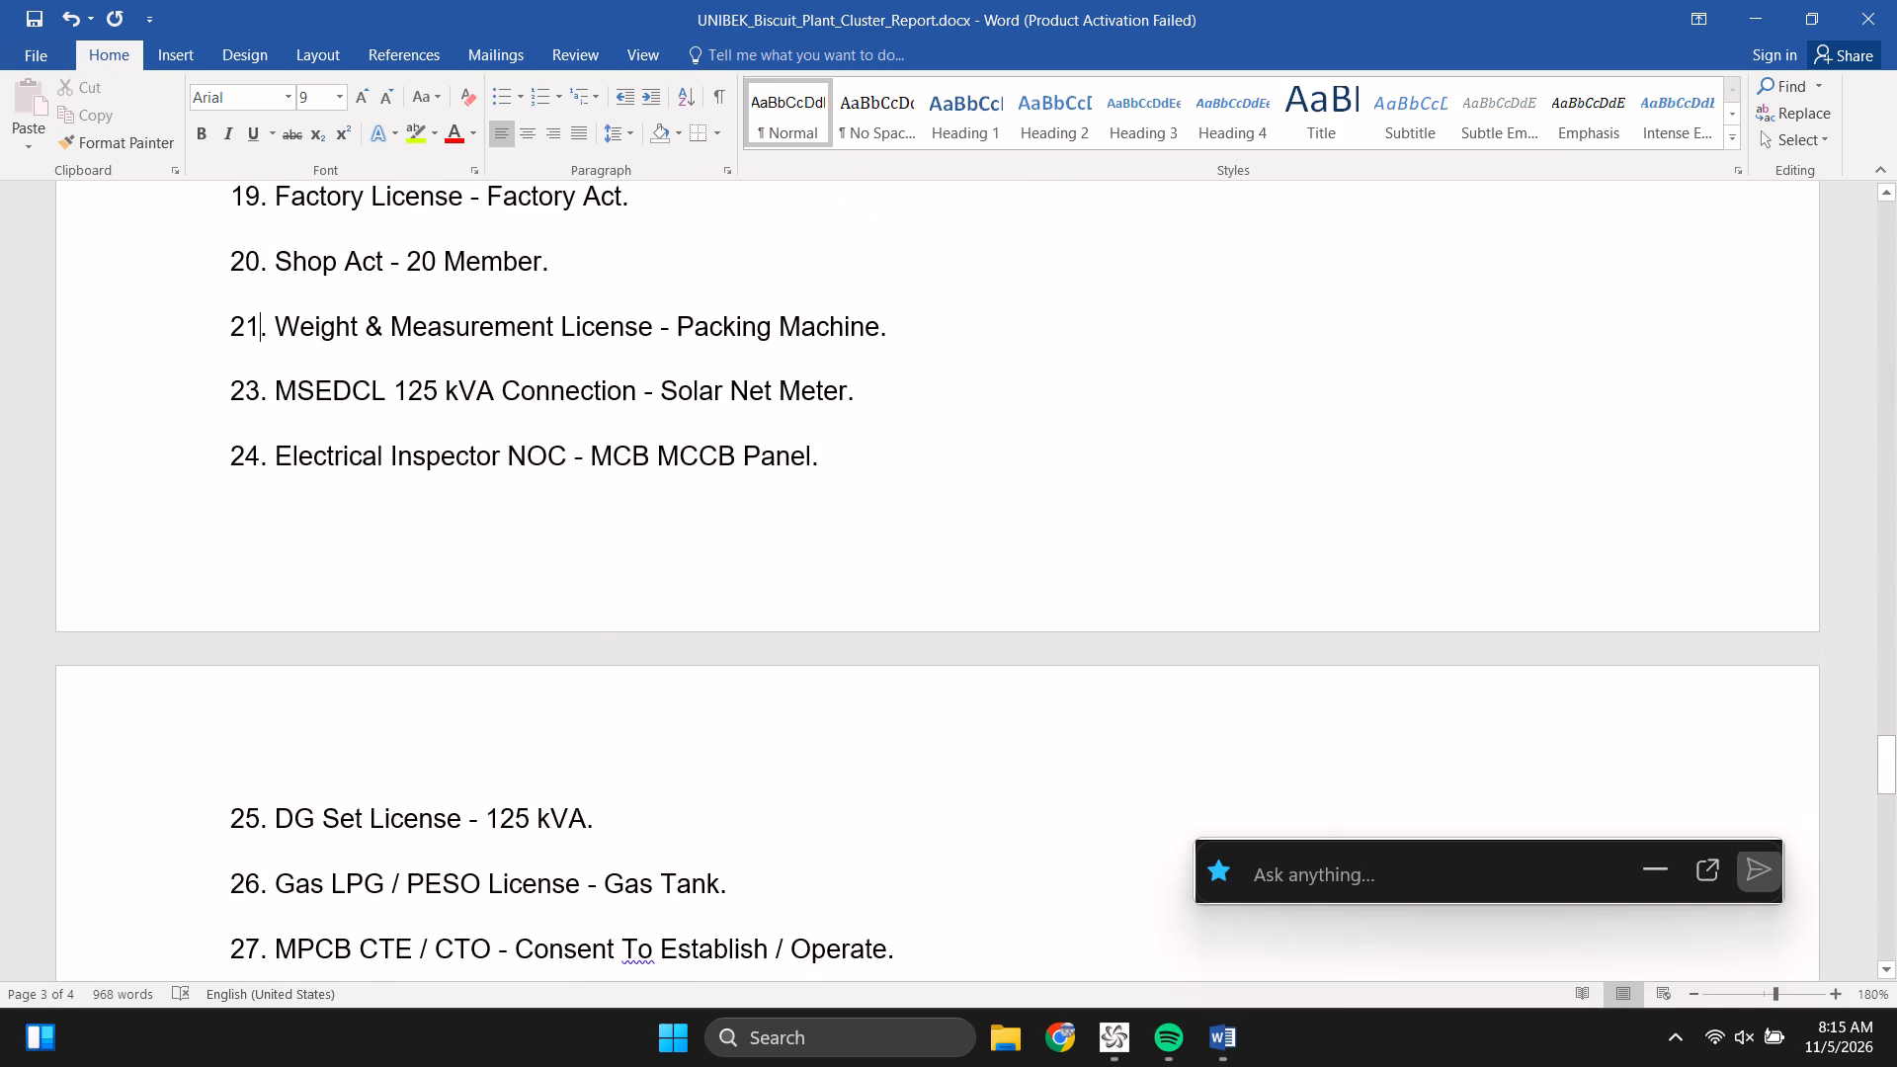
pyautogui.press('Down')
pyautogui.press('BackSpace')
pyautogui.press('2')
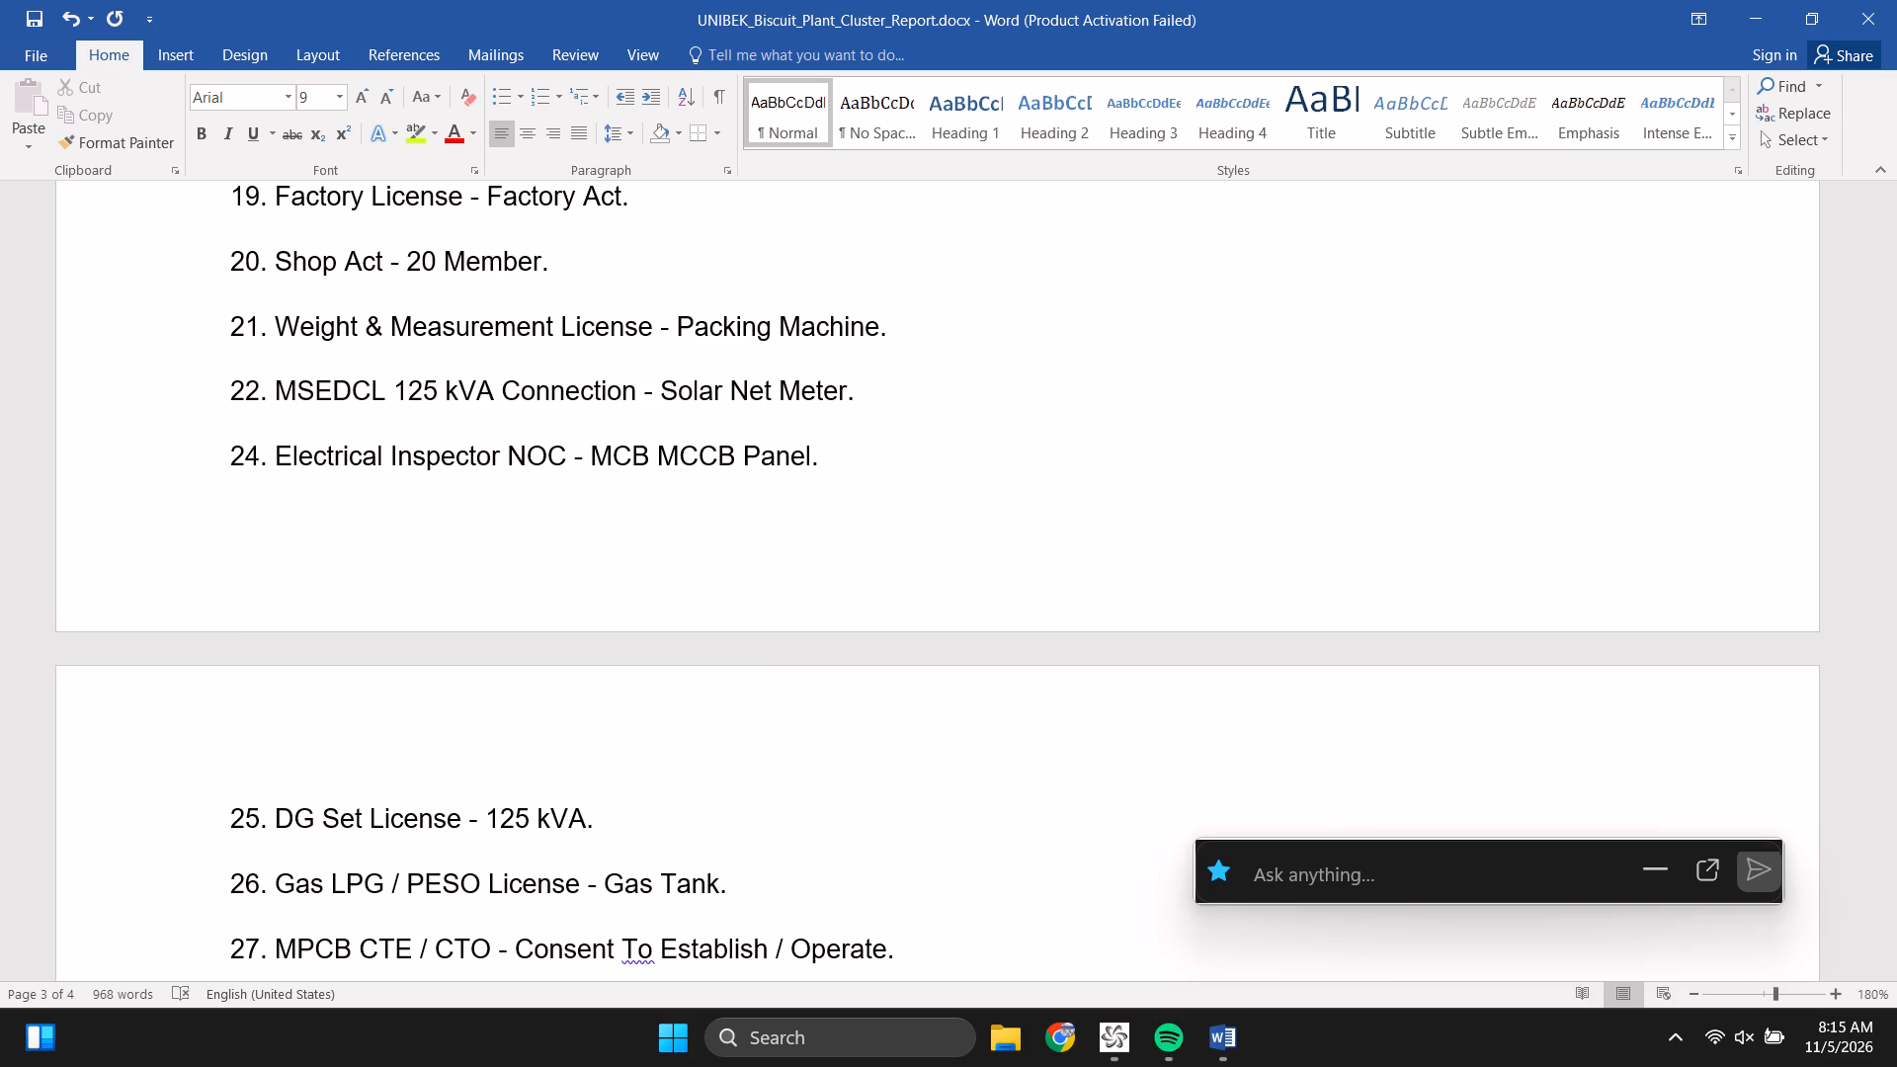
pyautogui.press('Down')
pyautogui.press('BackSpace')
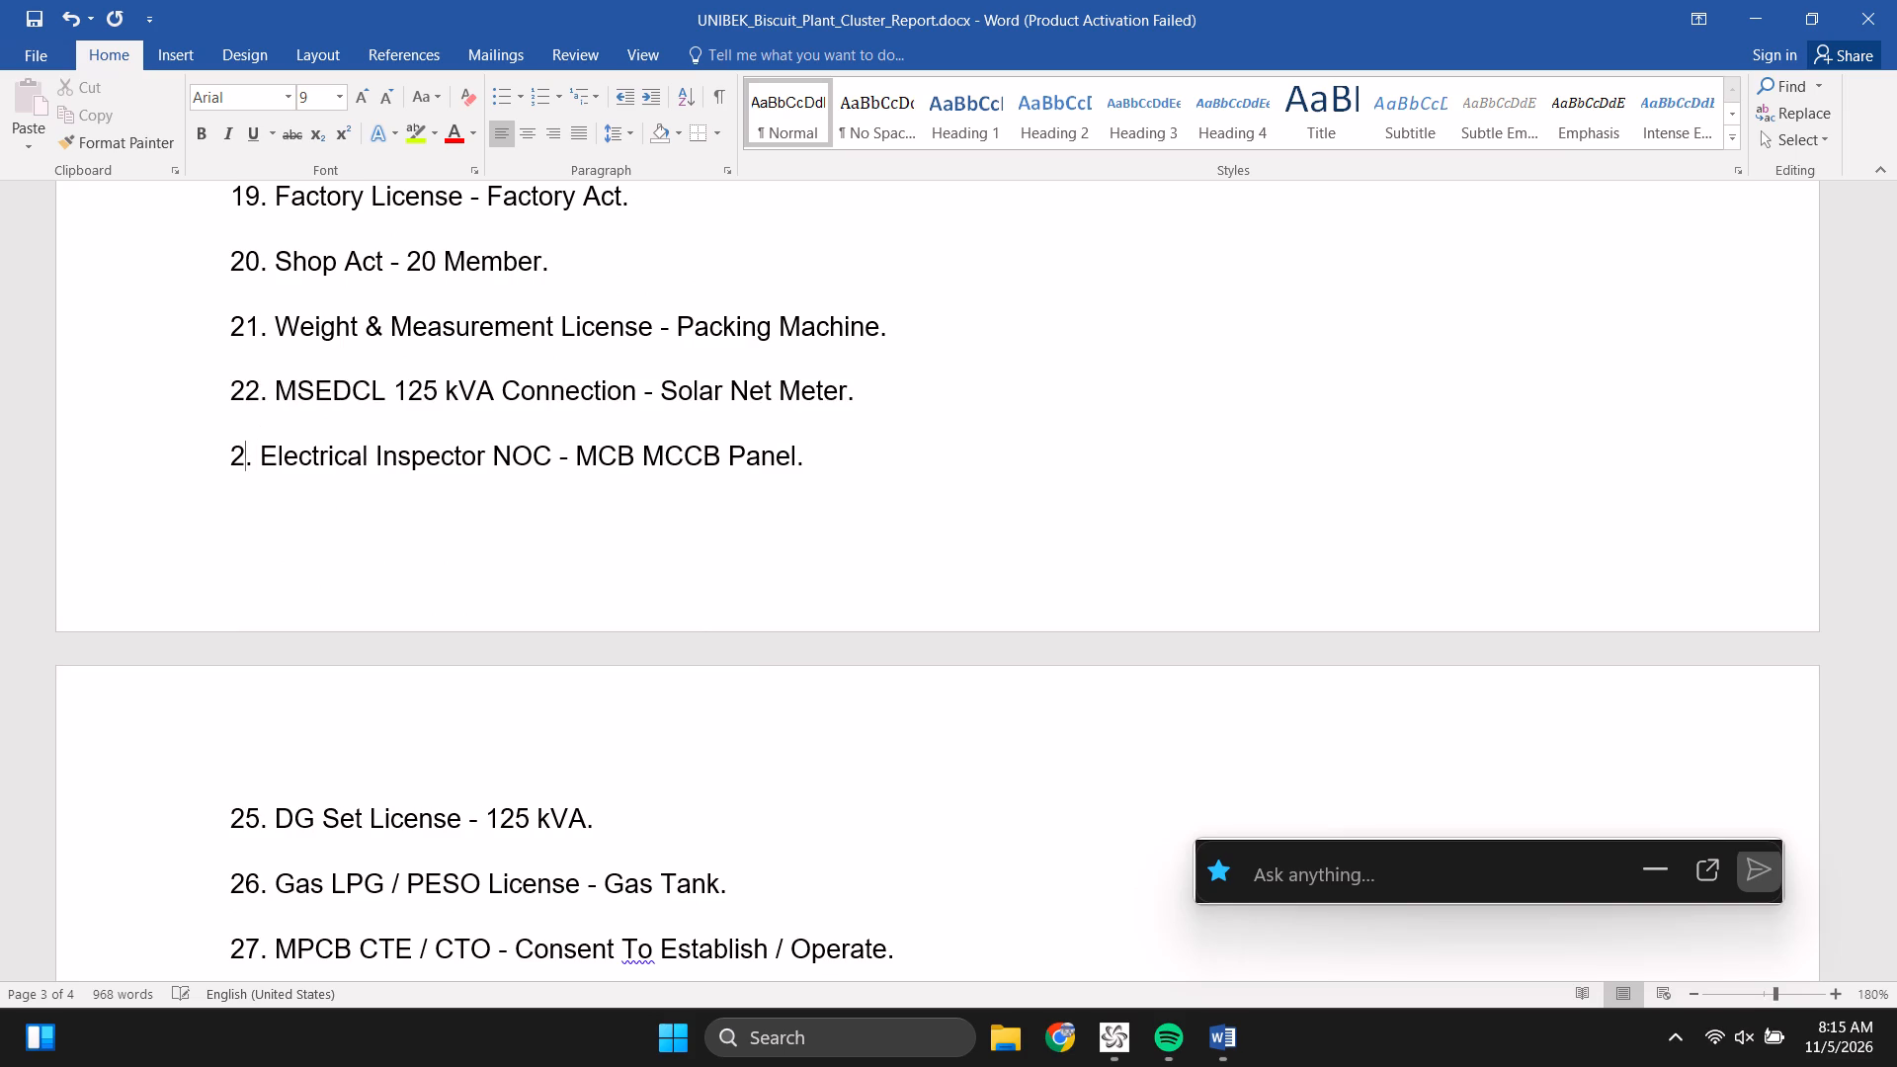
pyautogui.press('3')
pyautogui.press('Down')
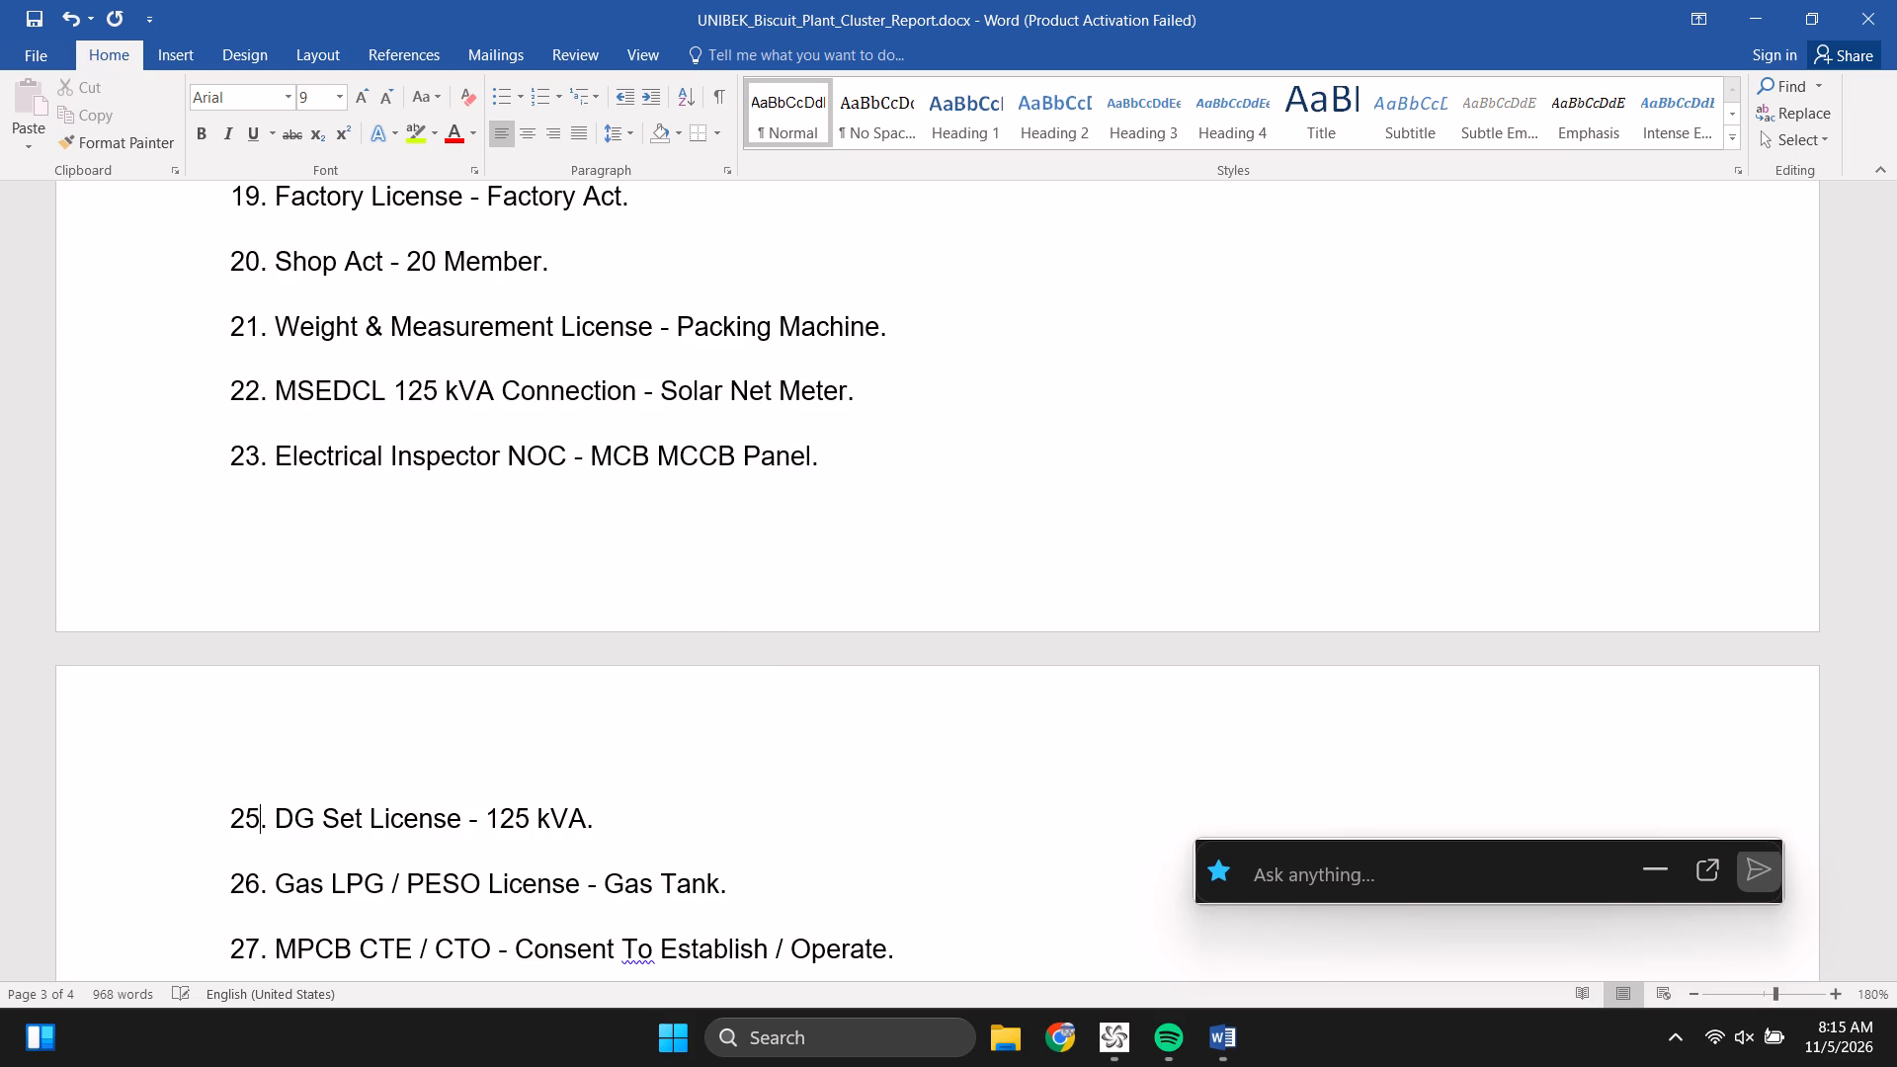
pyautogui.press('BackSpace')
pyautogui.press('4')
# Renumber the Gas LPG / PESO License, MPCB CTE / CTO and Fire NOC items as 25, 26 and 27.
pyautogui.press('Down')
pyautogui.press('BackSpace')
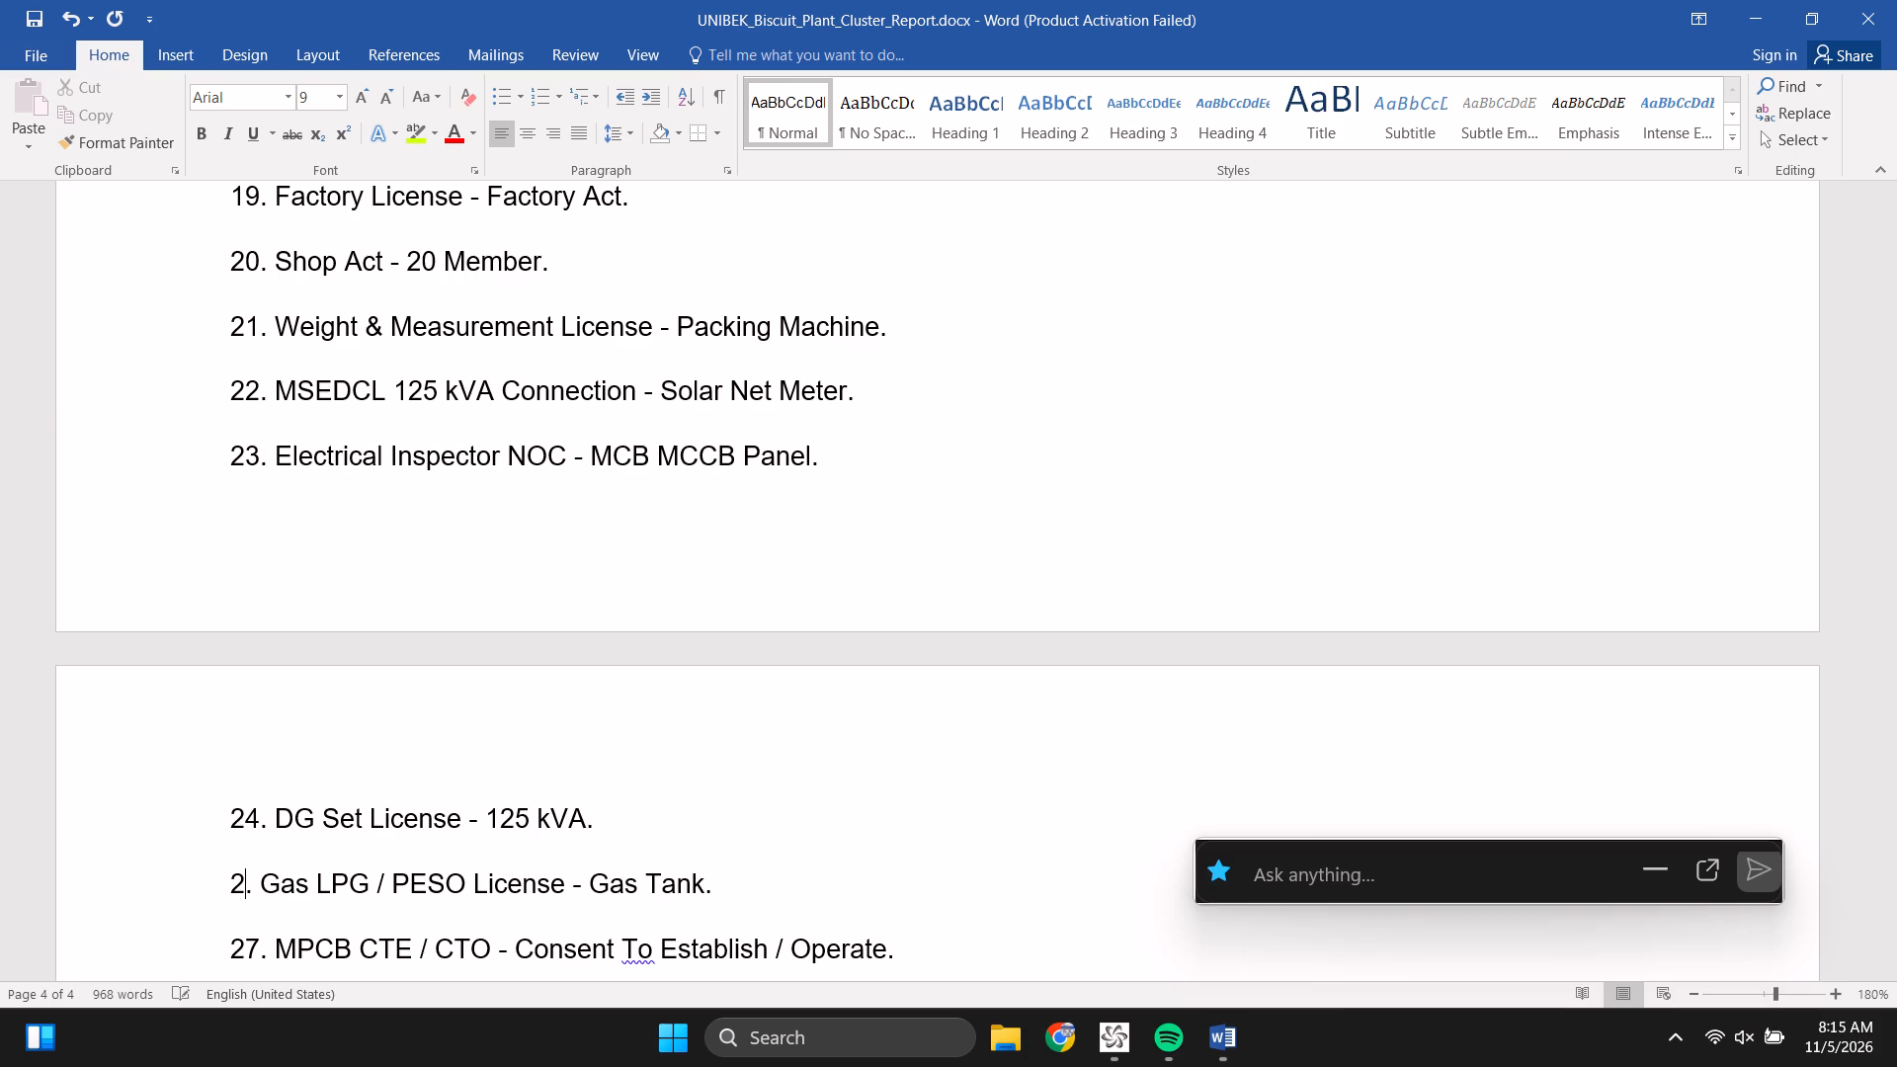
pyautogui.press('5')
pyautogui.press('Down')
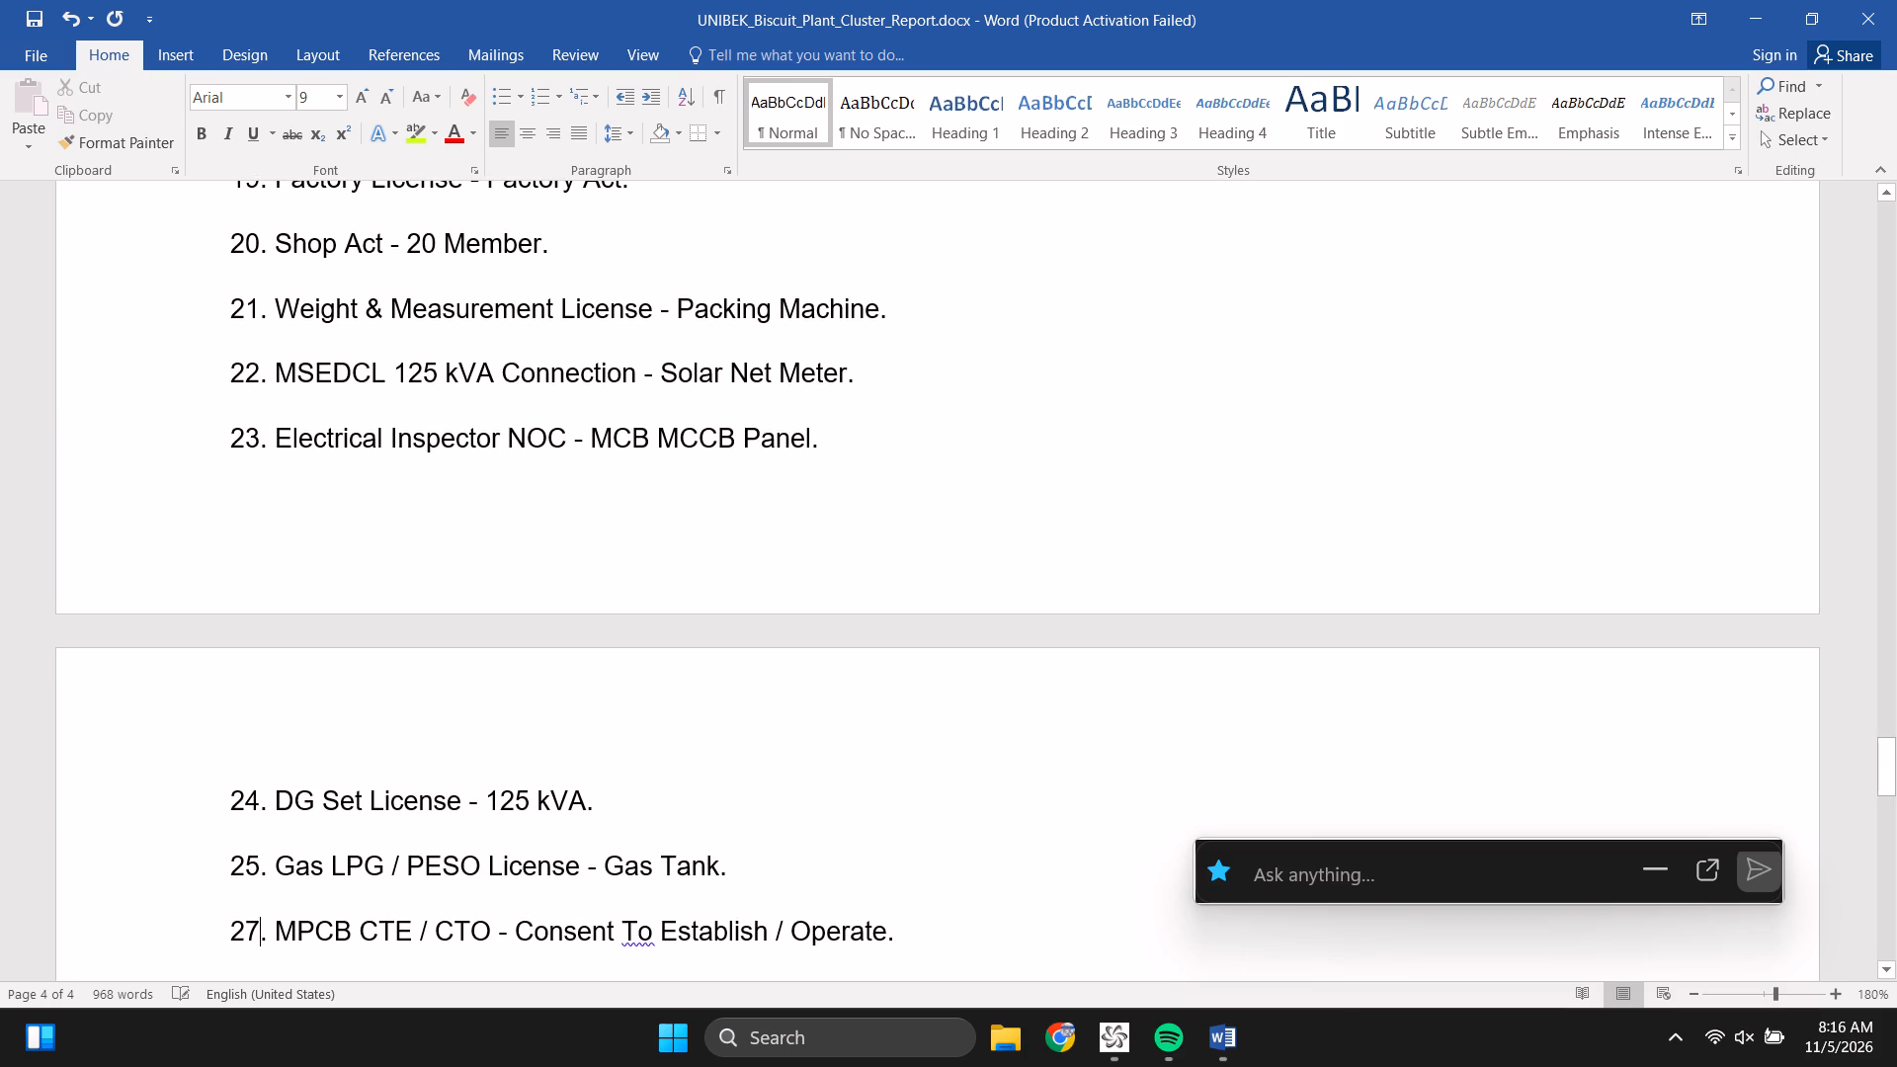
pyautogui.press('BackSpace')
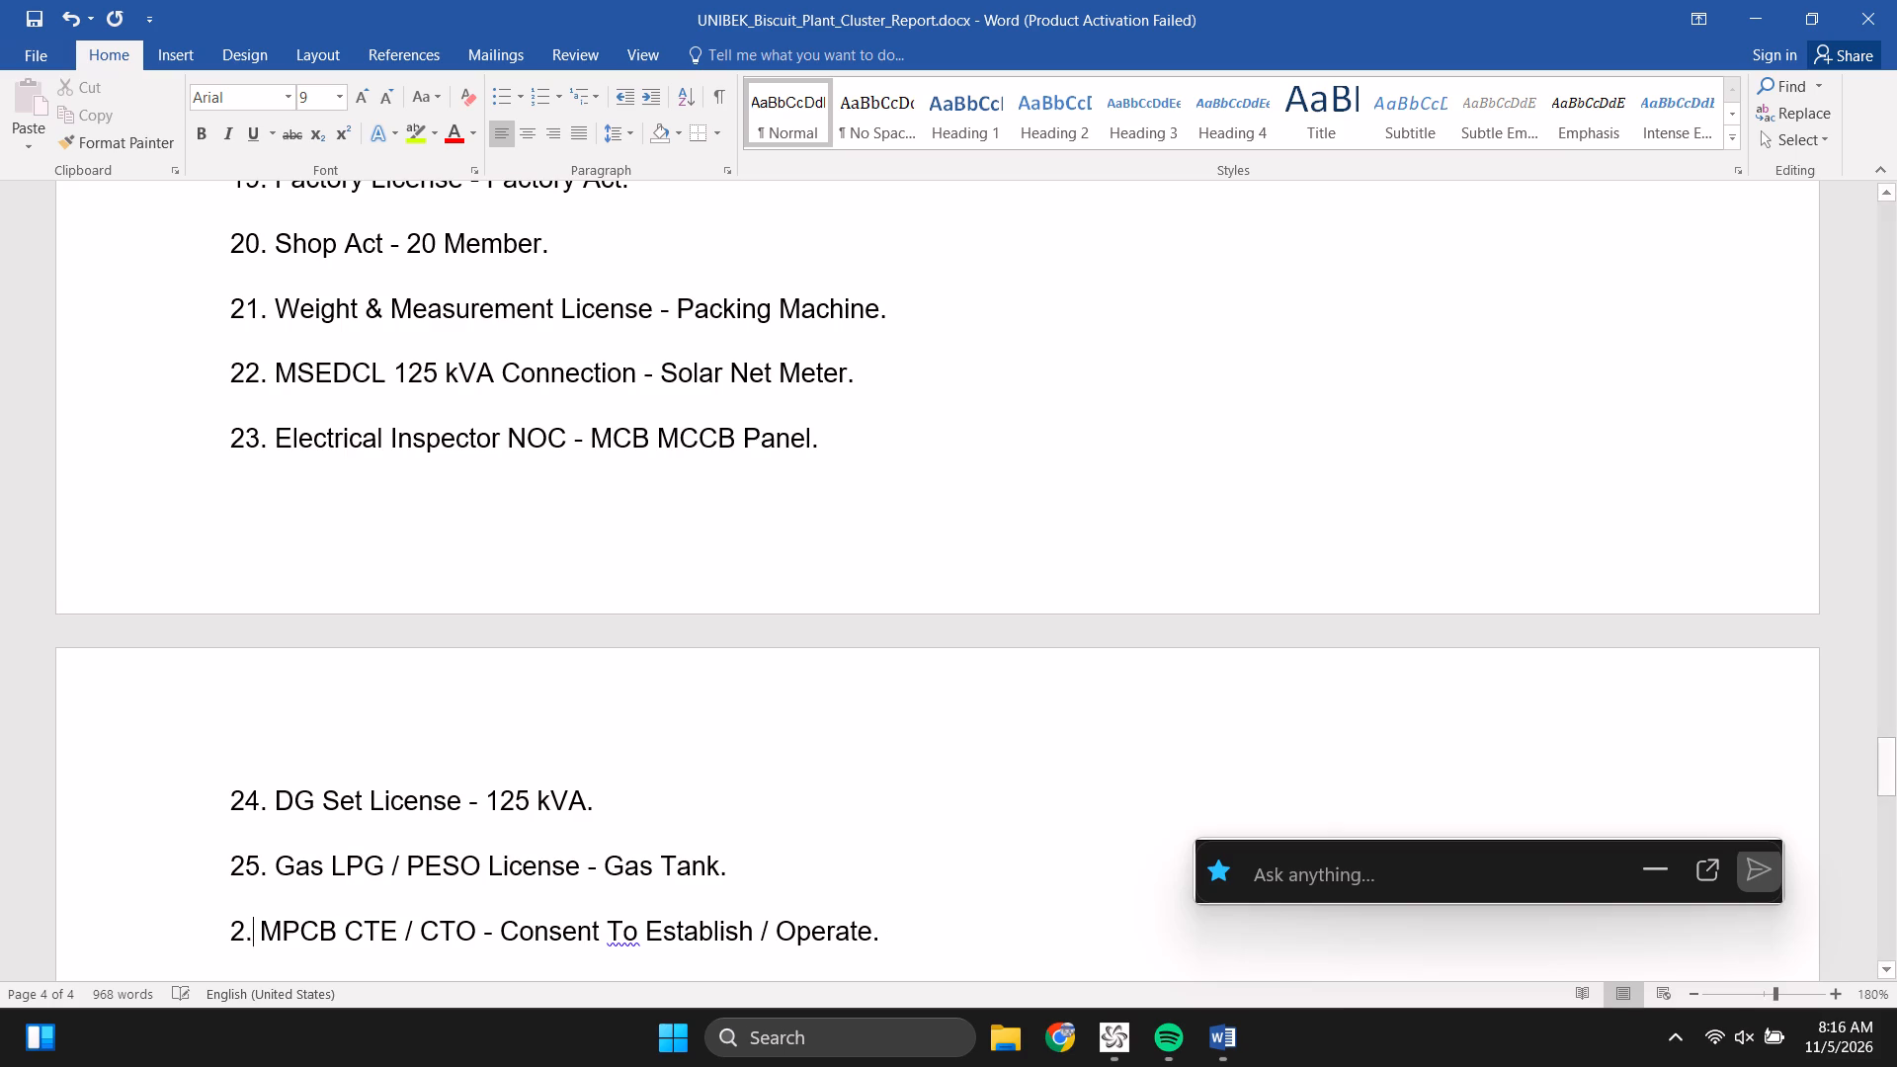
pyautogui.press('6')
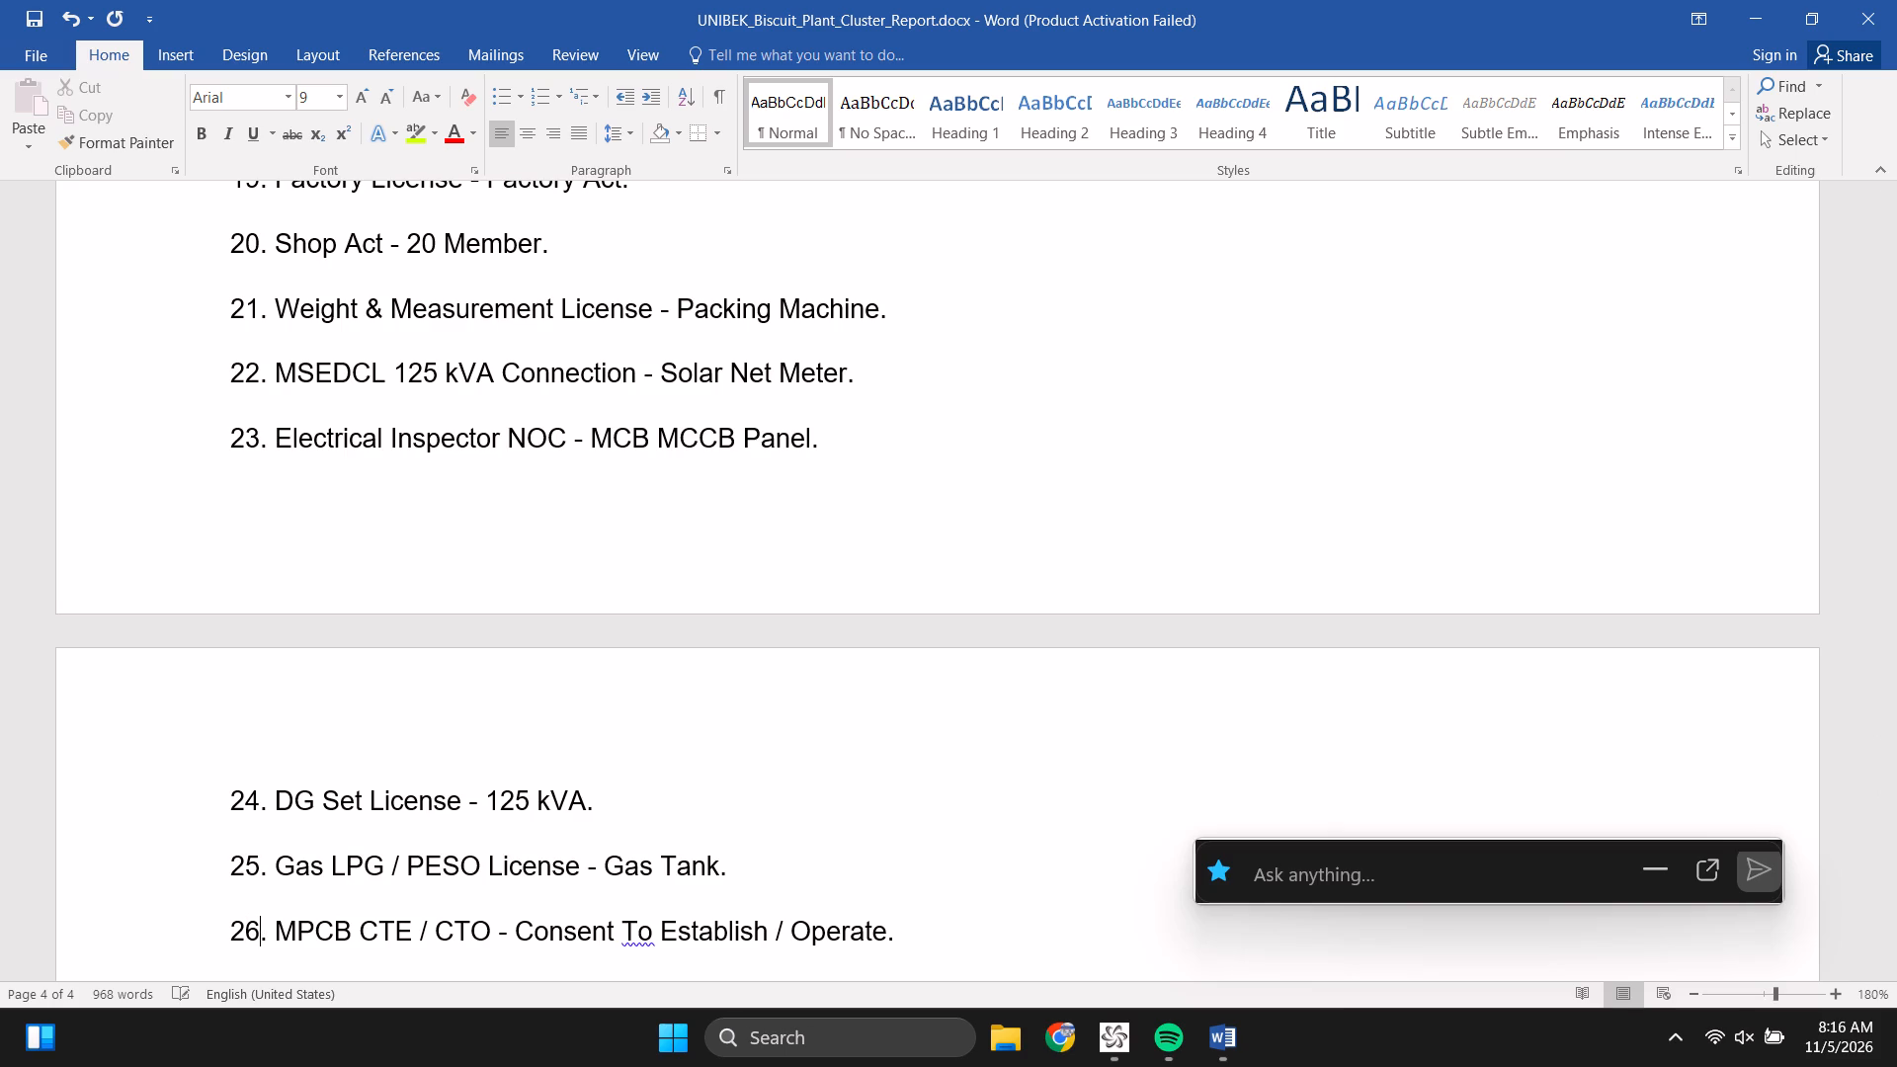
pyautogui.scroll(-2, 252, 471)
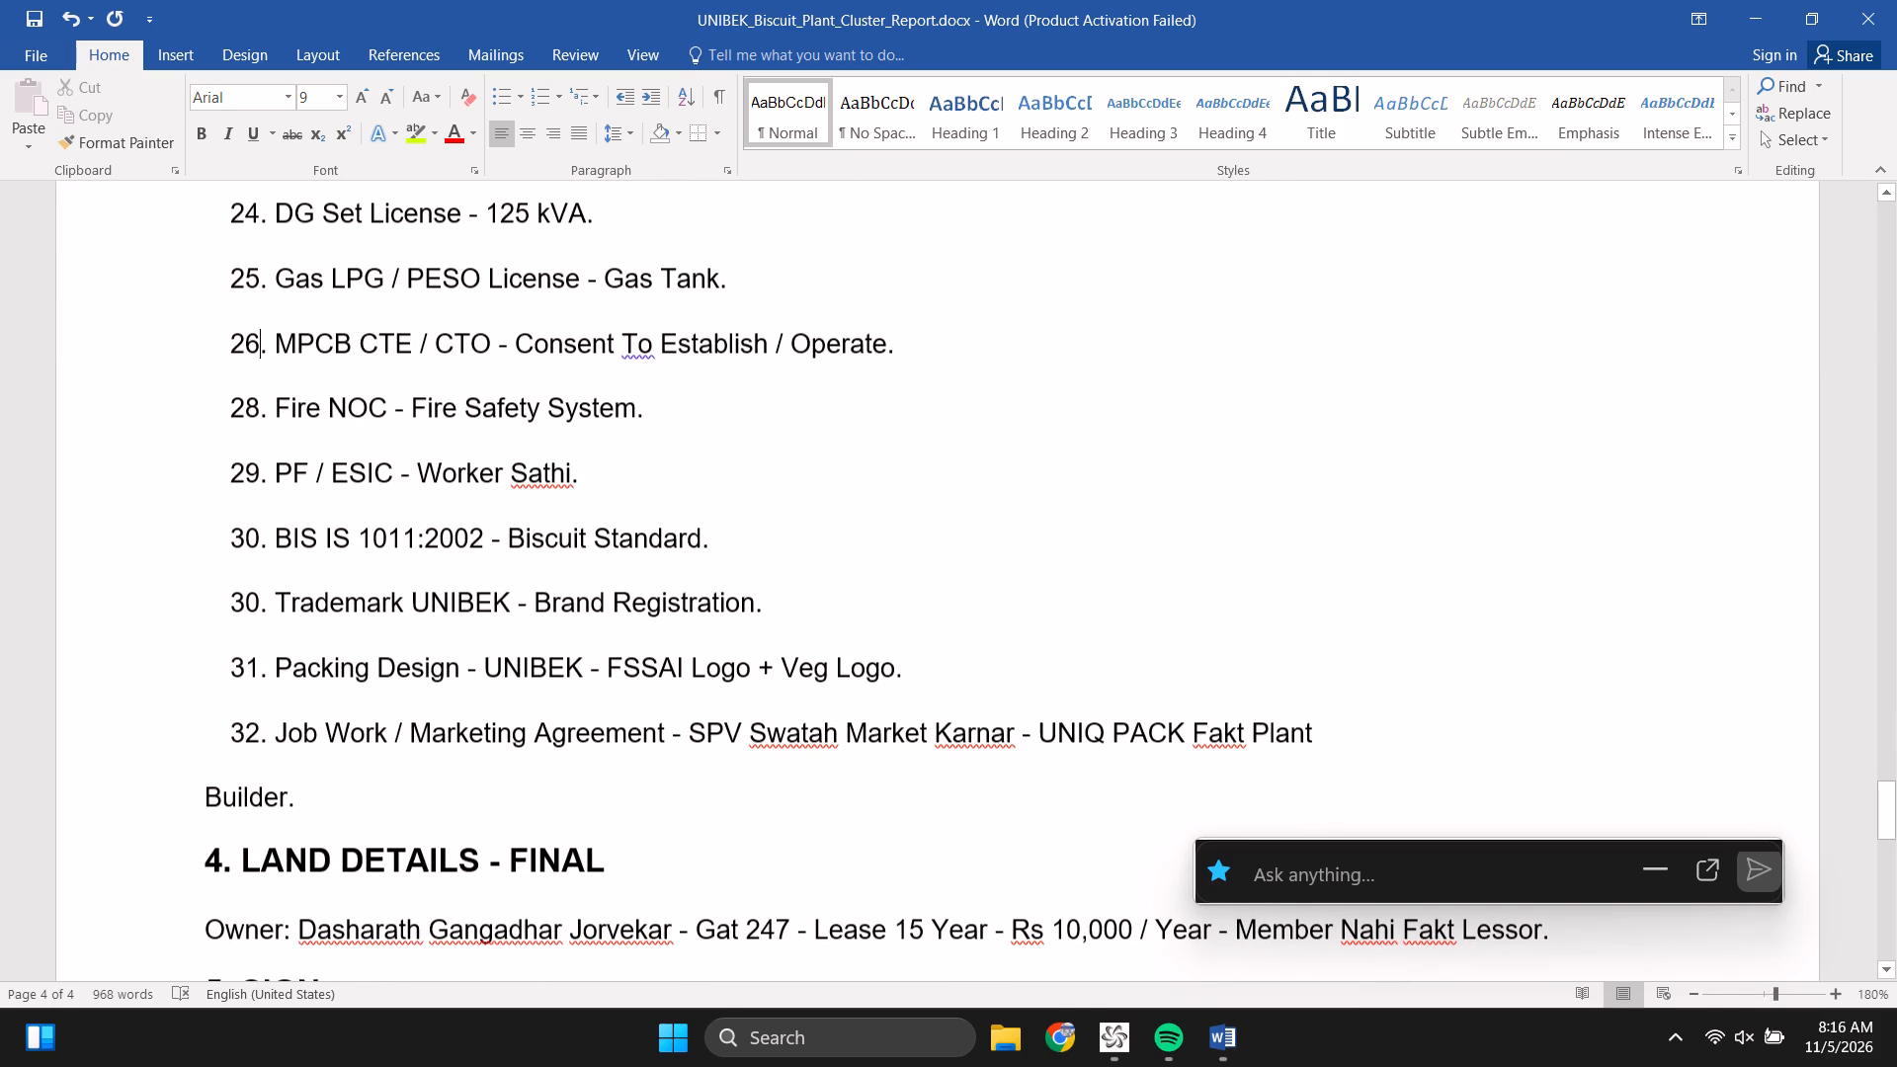
pyautogui.press('Down')
pyautogui.press('BackSpace')
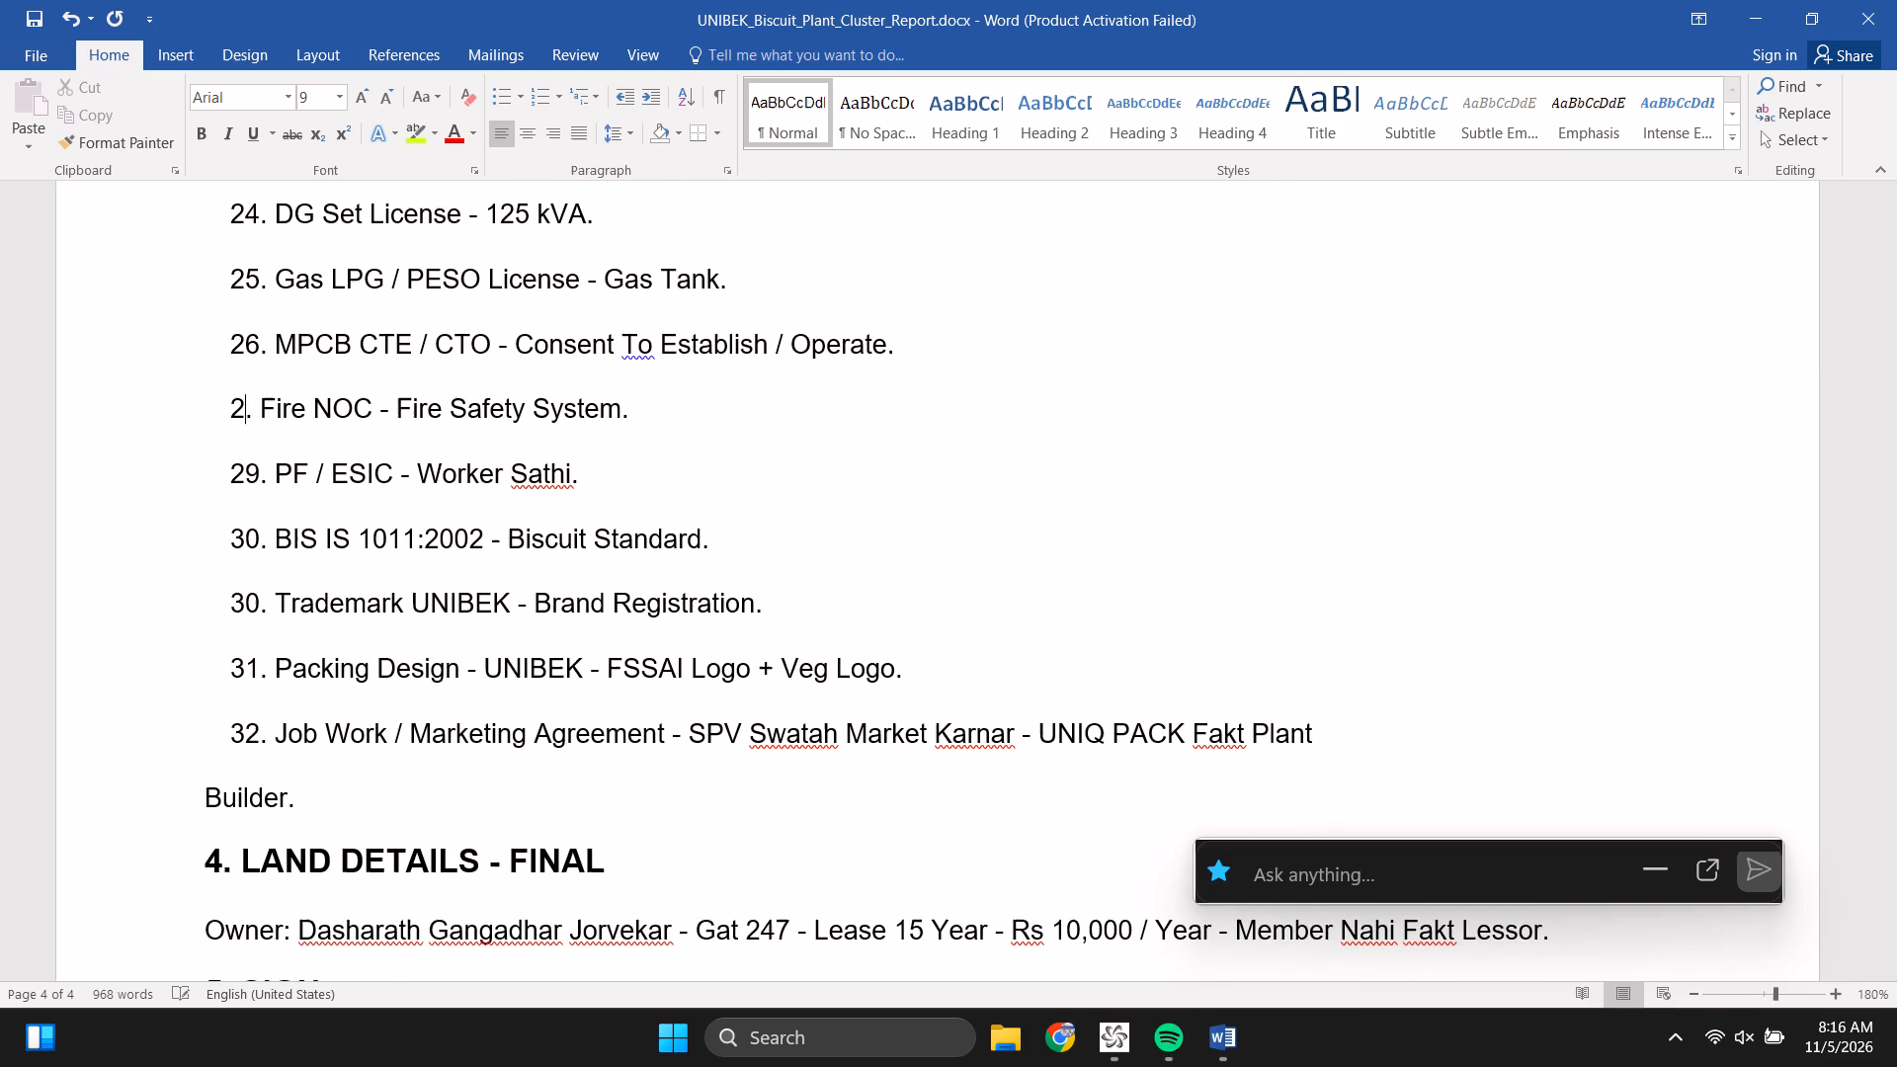
pyautogui.press('7')
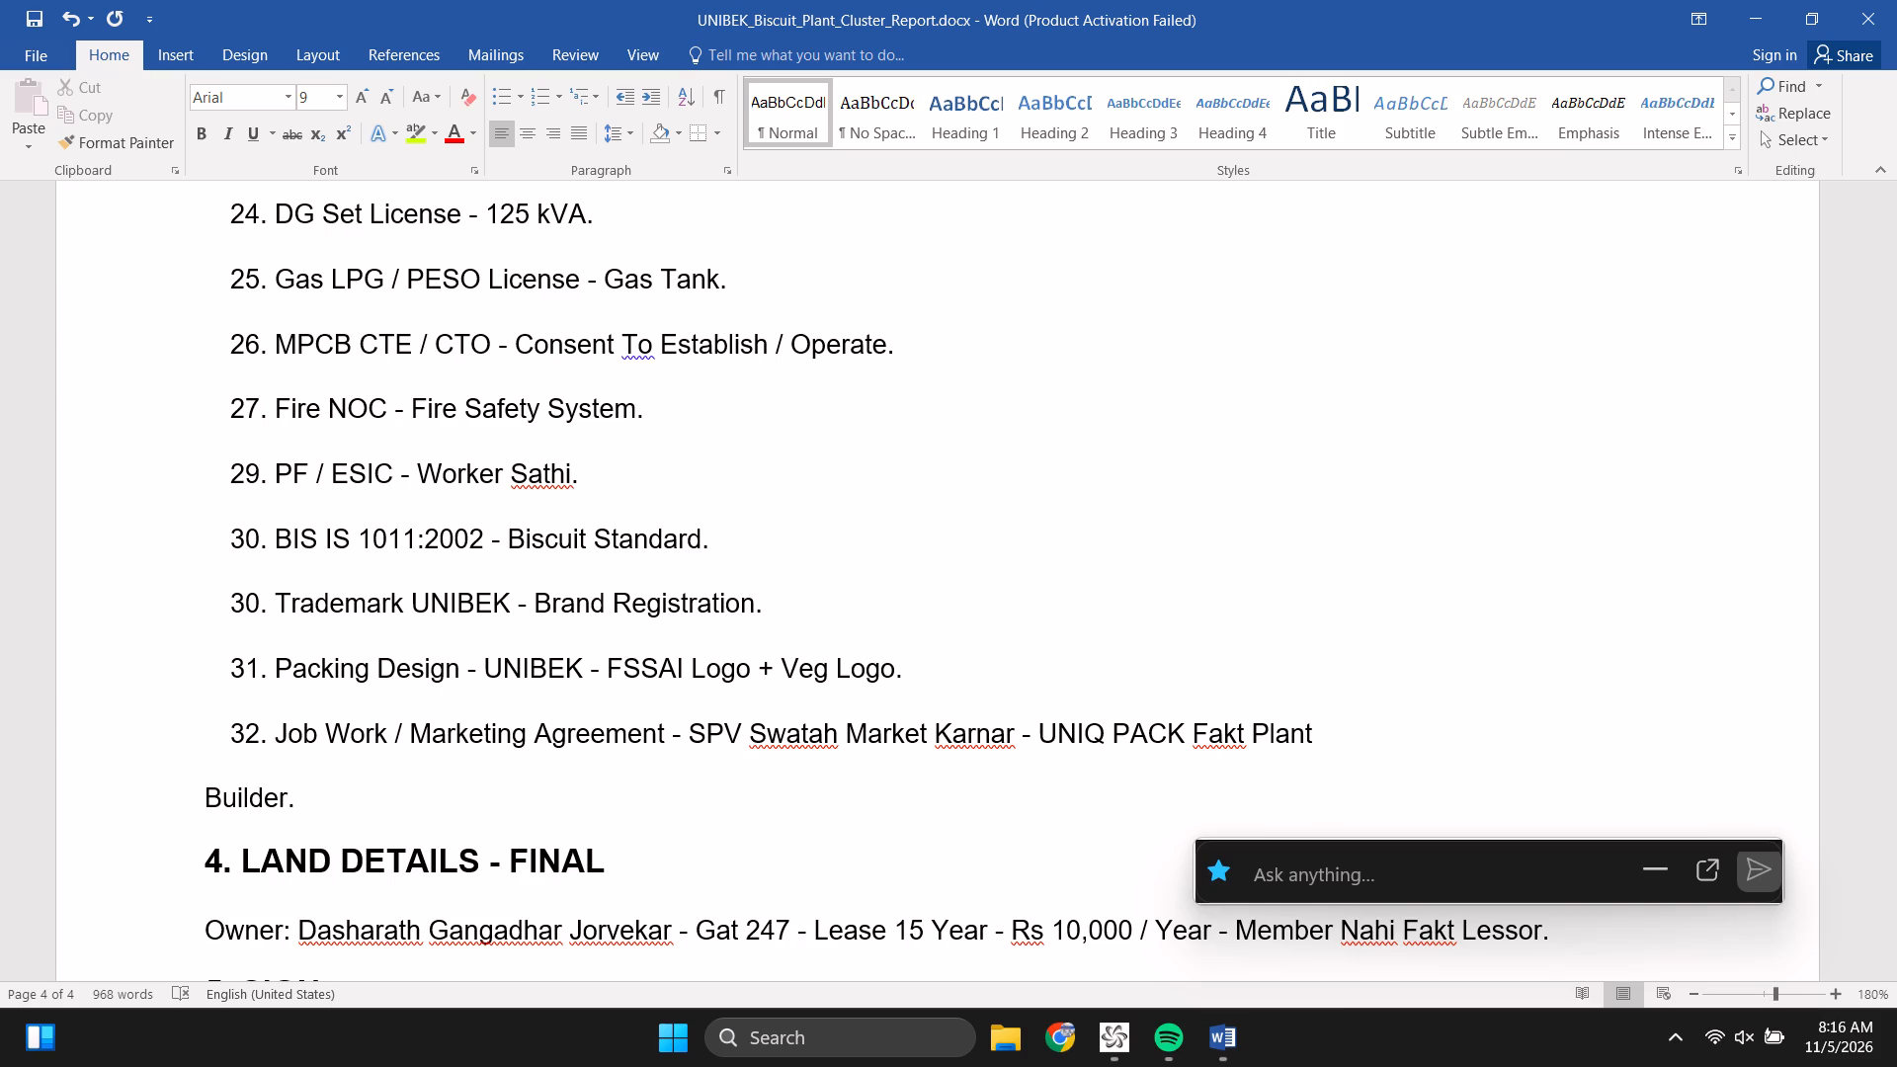
# Renumber the PF / ESIC and BIS IS 1011:2002 items as 28 and 29.
pyautogui.press('Down')
pyautogui.press('BackSpace')
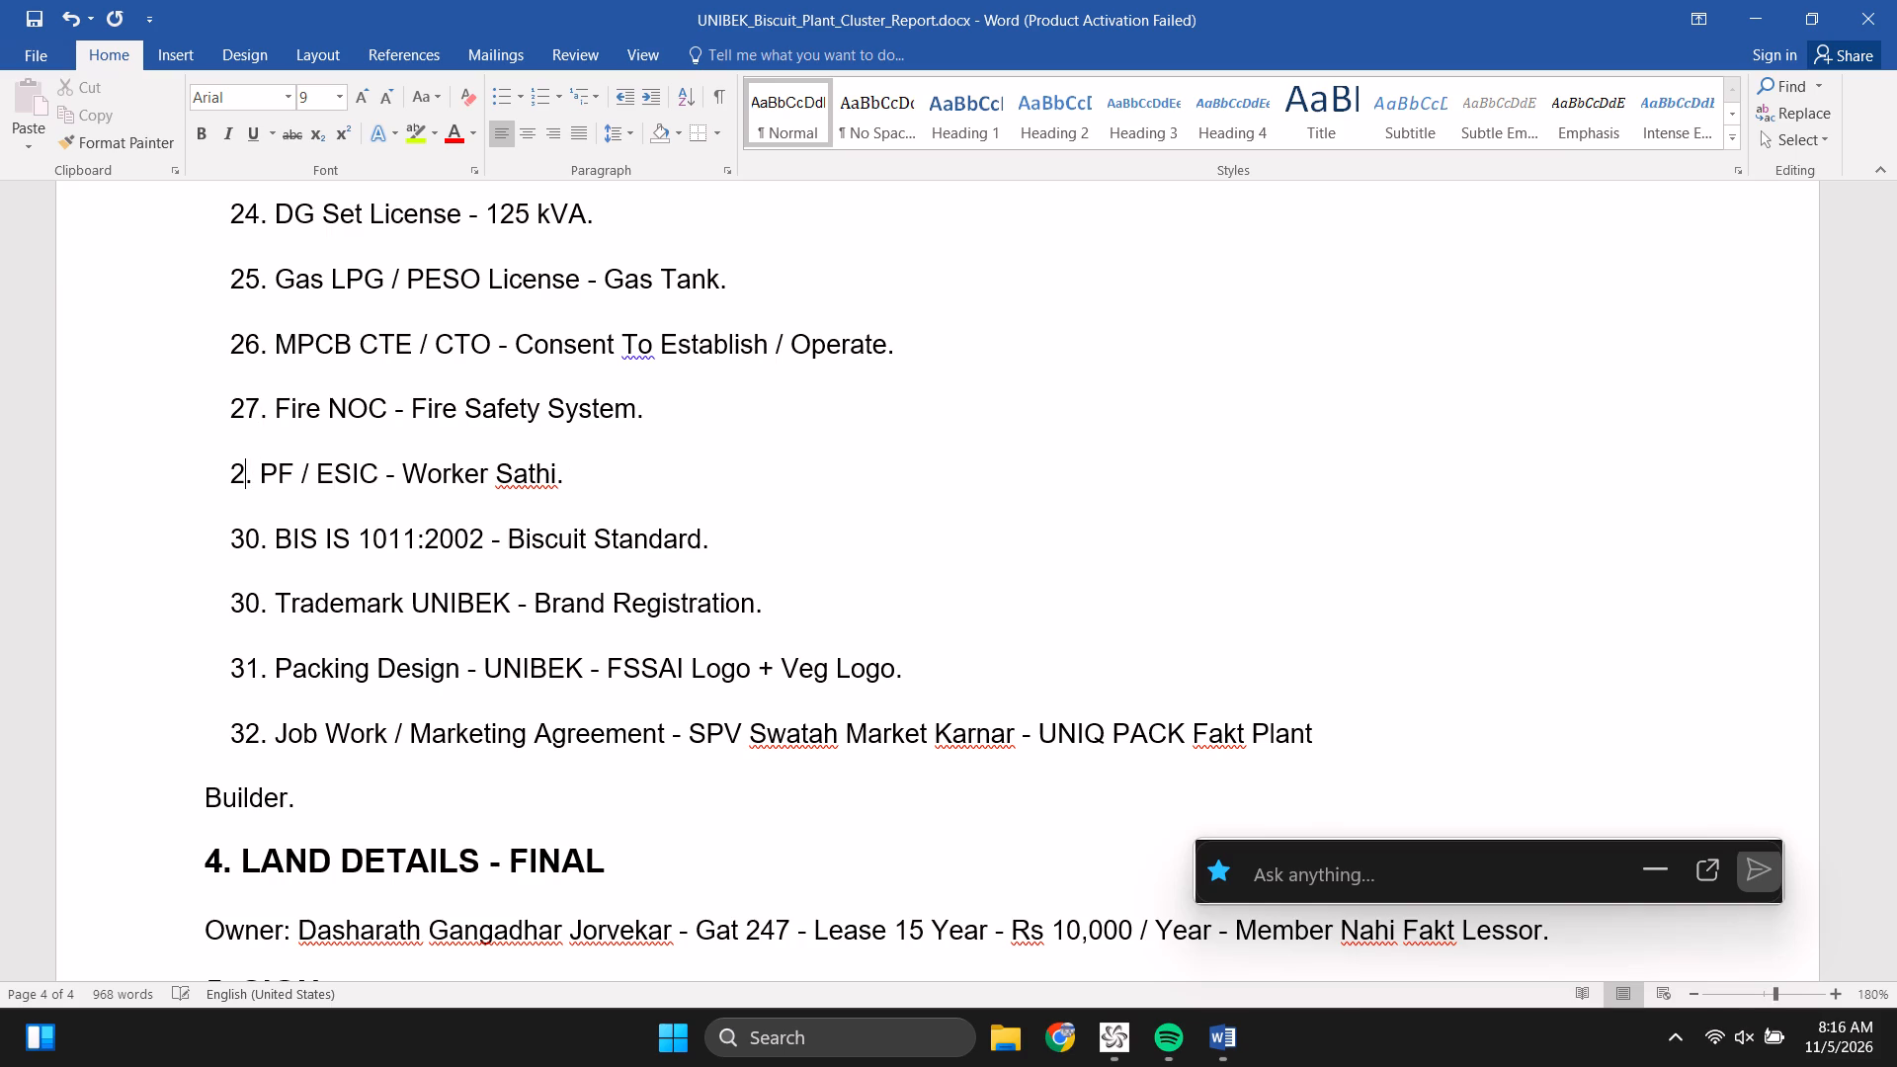
pyautogui.press('8')
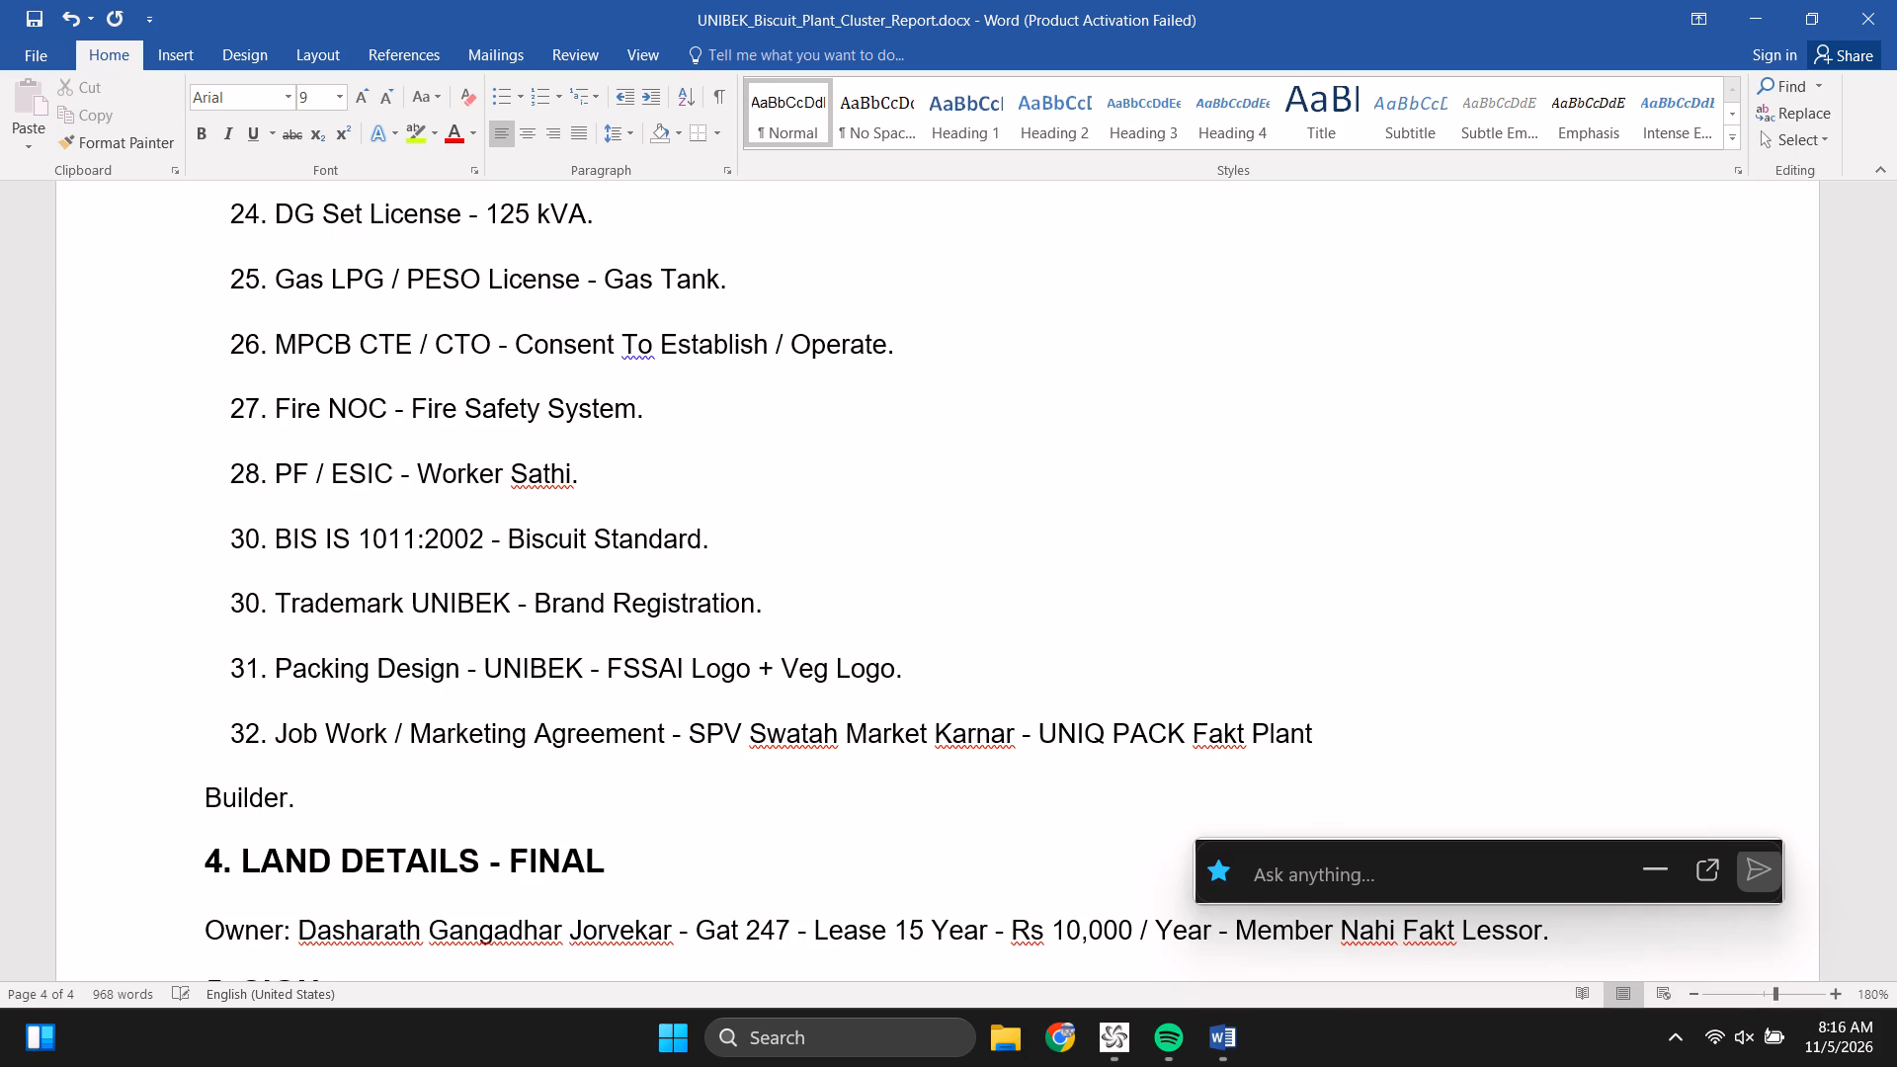
pyautogui.press('Down')
pyautogui.press('BackSpace')
pyautogui.press('BackSpace')
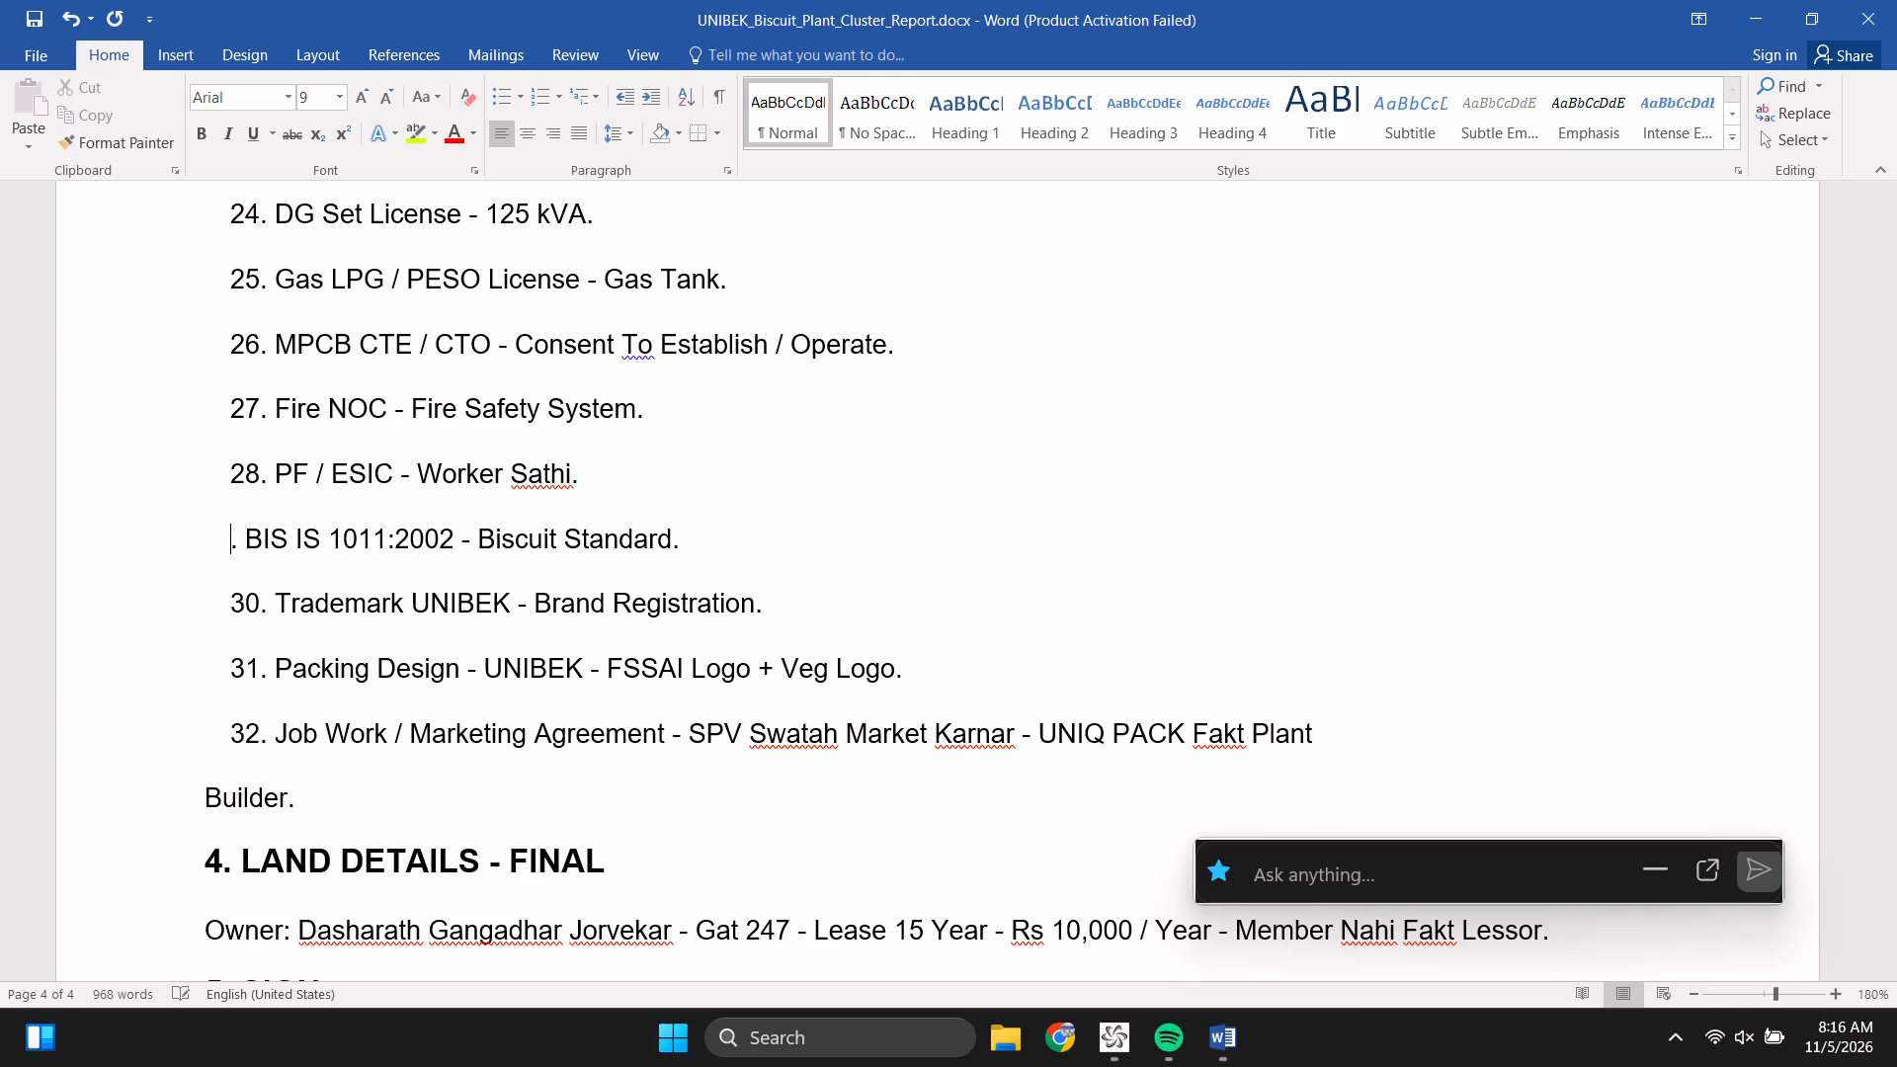
pyautogui.press('2')
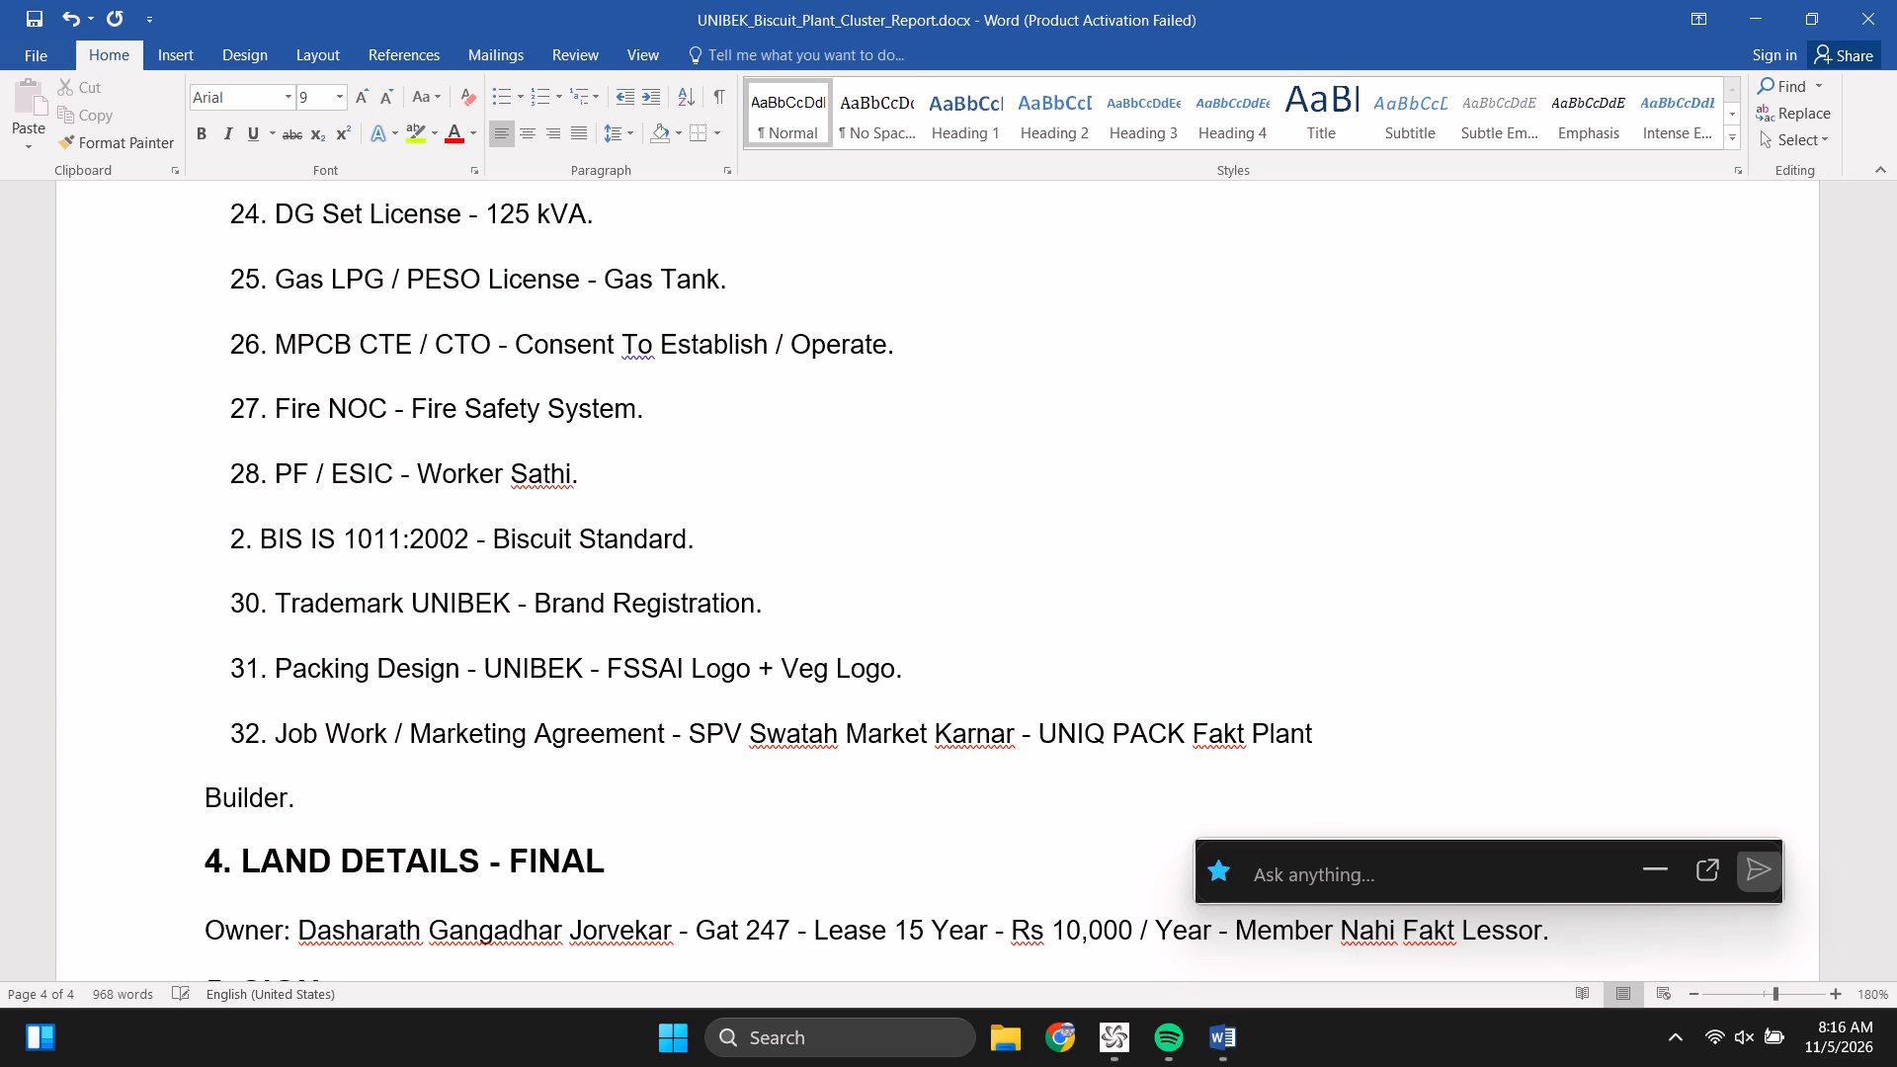
pyautogui.press('9')
pyautogui.press('Down')
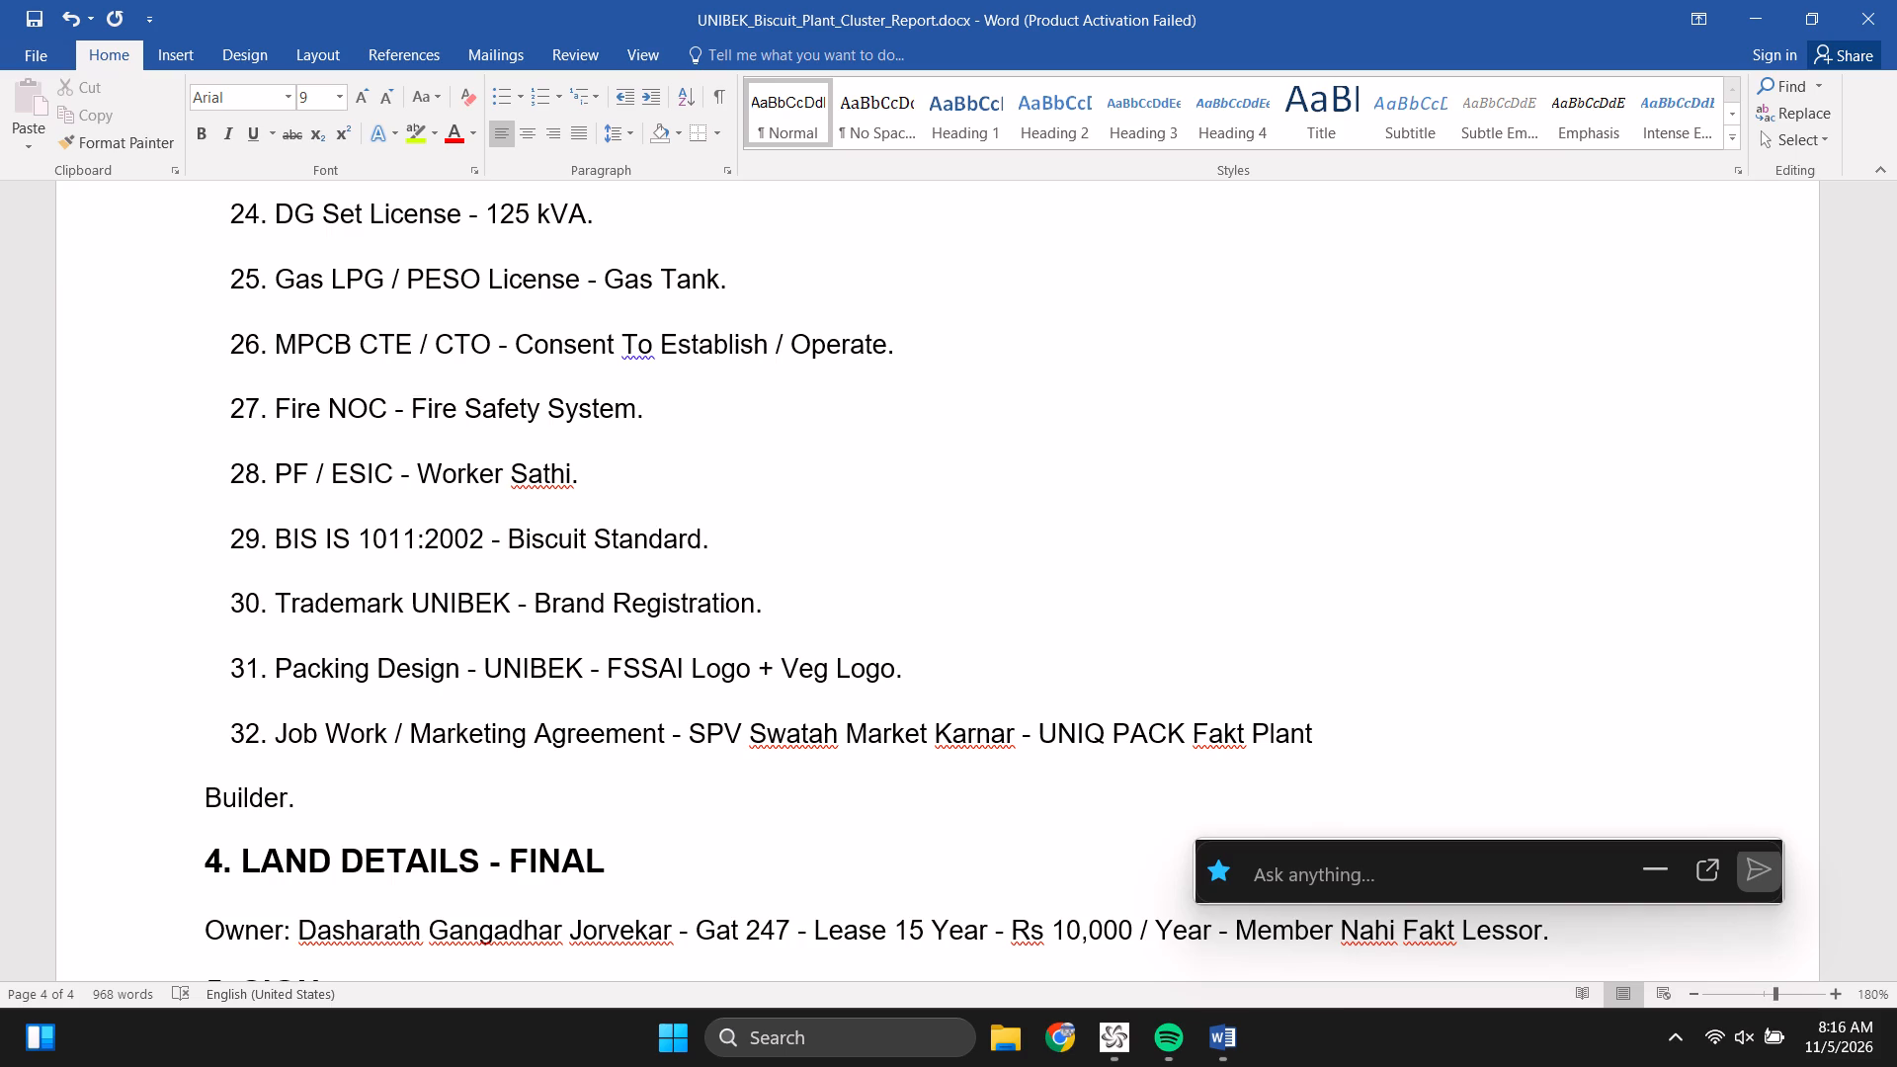
# Review the numbering of the Athar document list and the entries of the FSSAI list above it.
pyautogui.scroll(1, 252, 471)
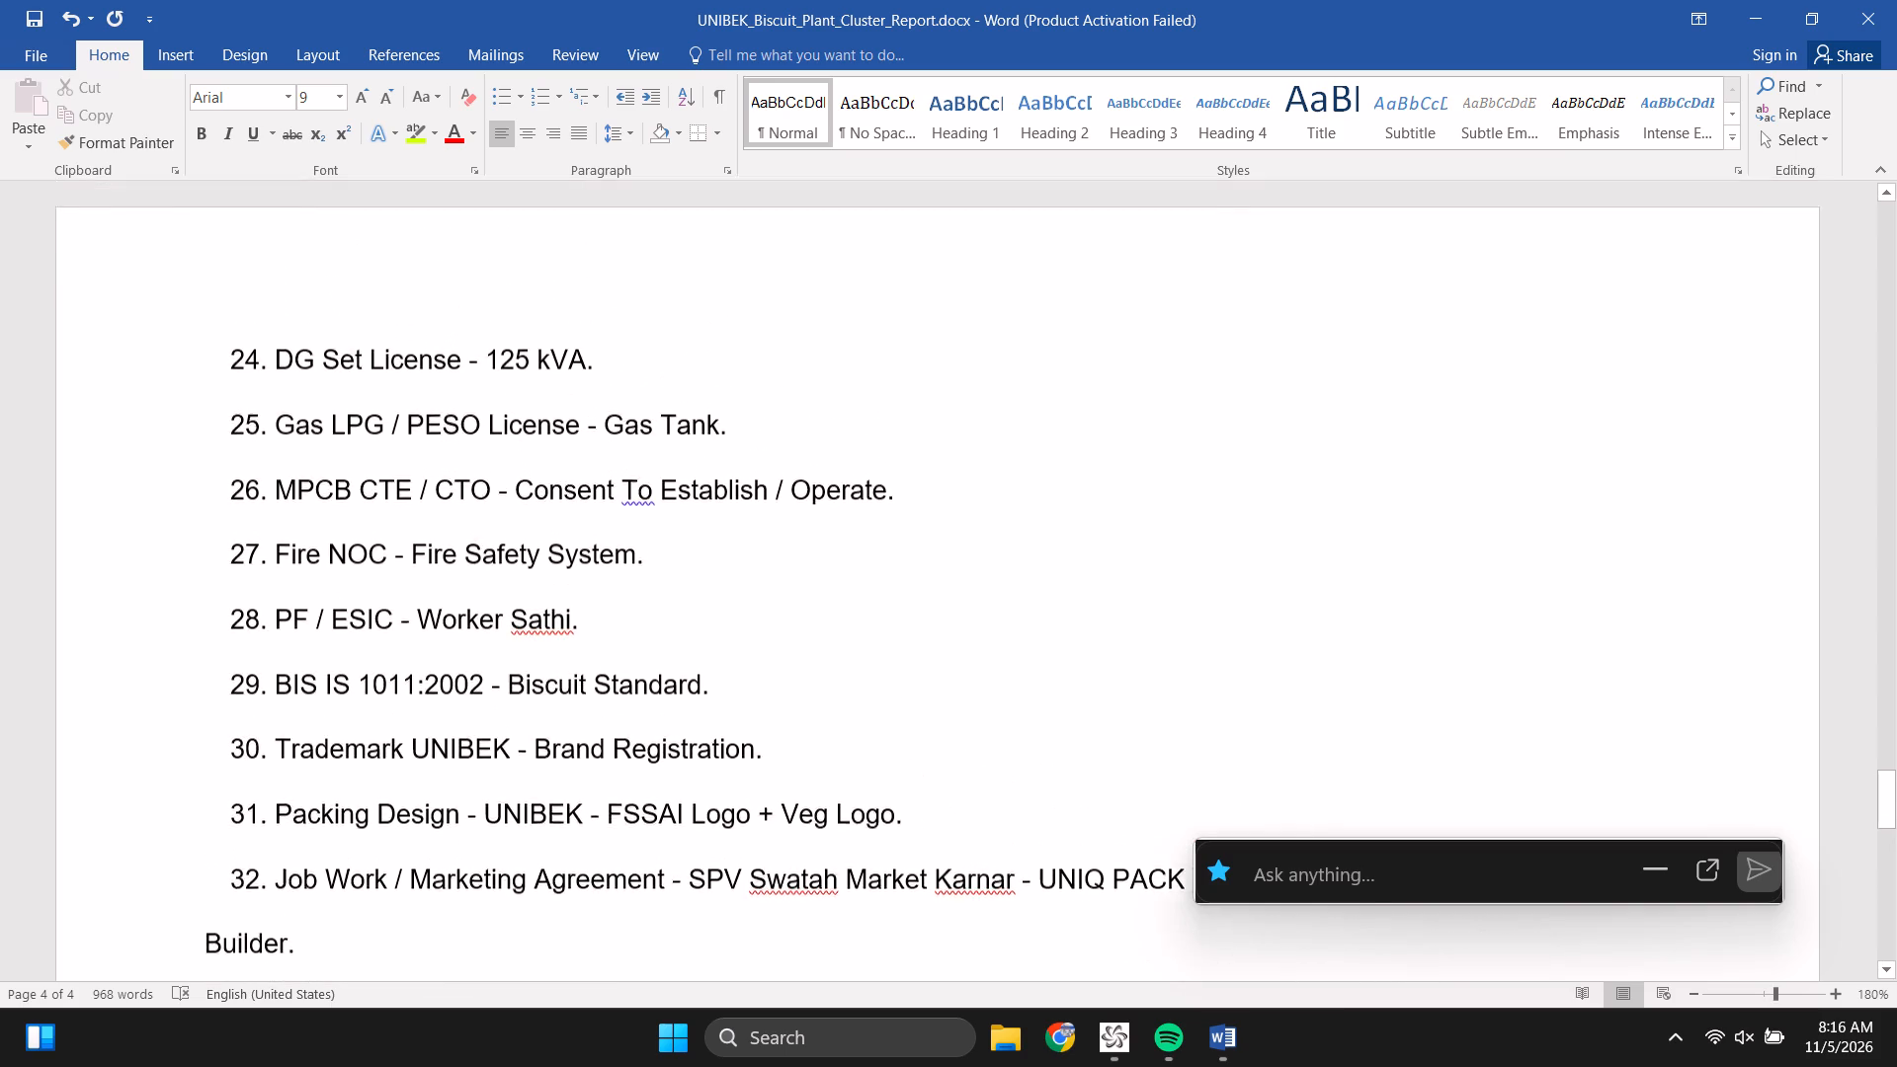
pyautogui.scroll(2, 252, 471)
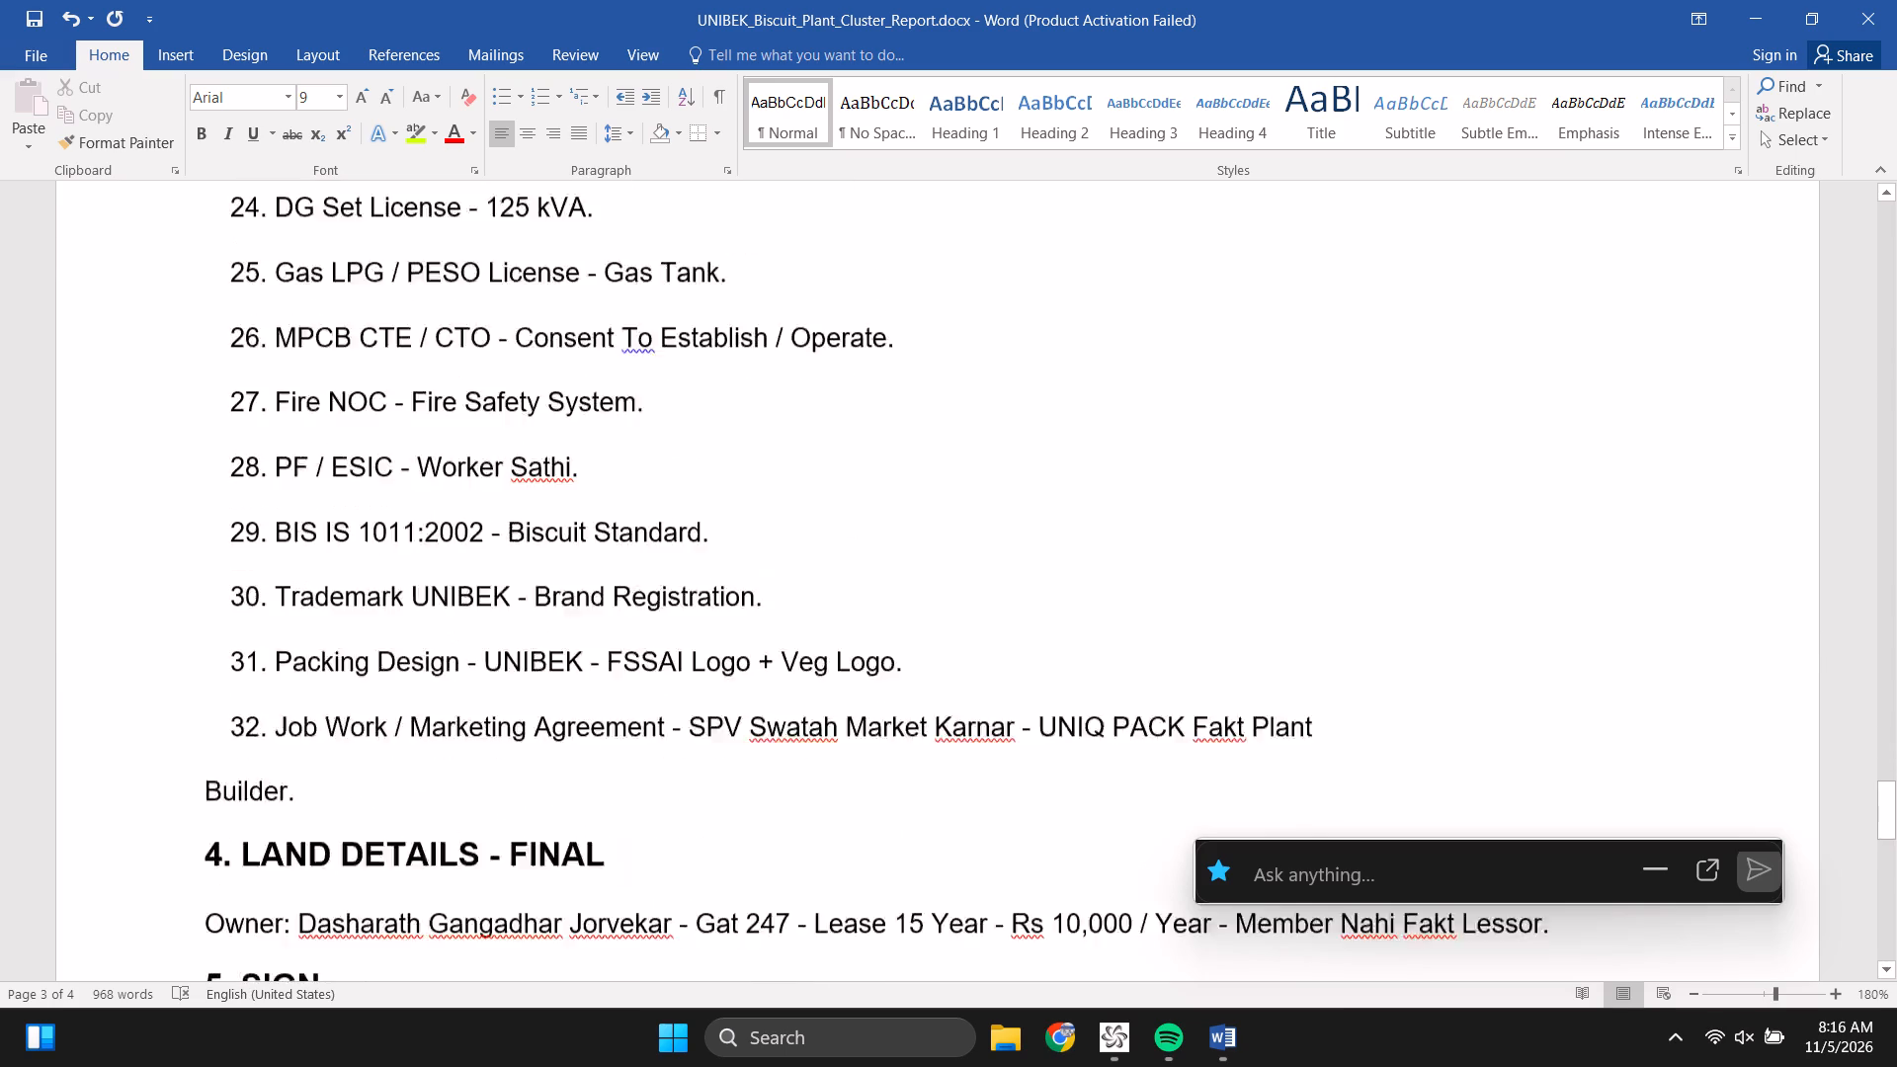
pyautogui.scroll(2, 252, 471)
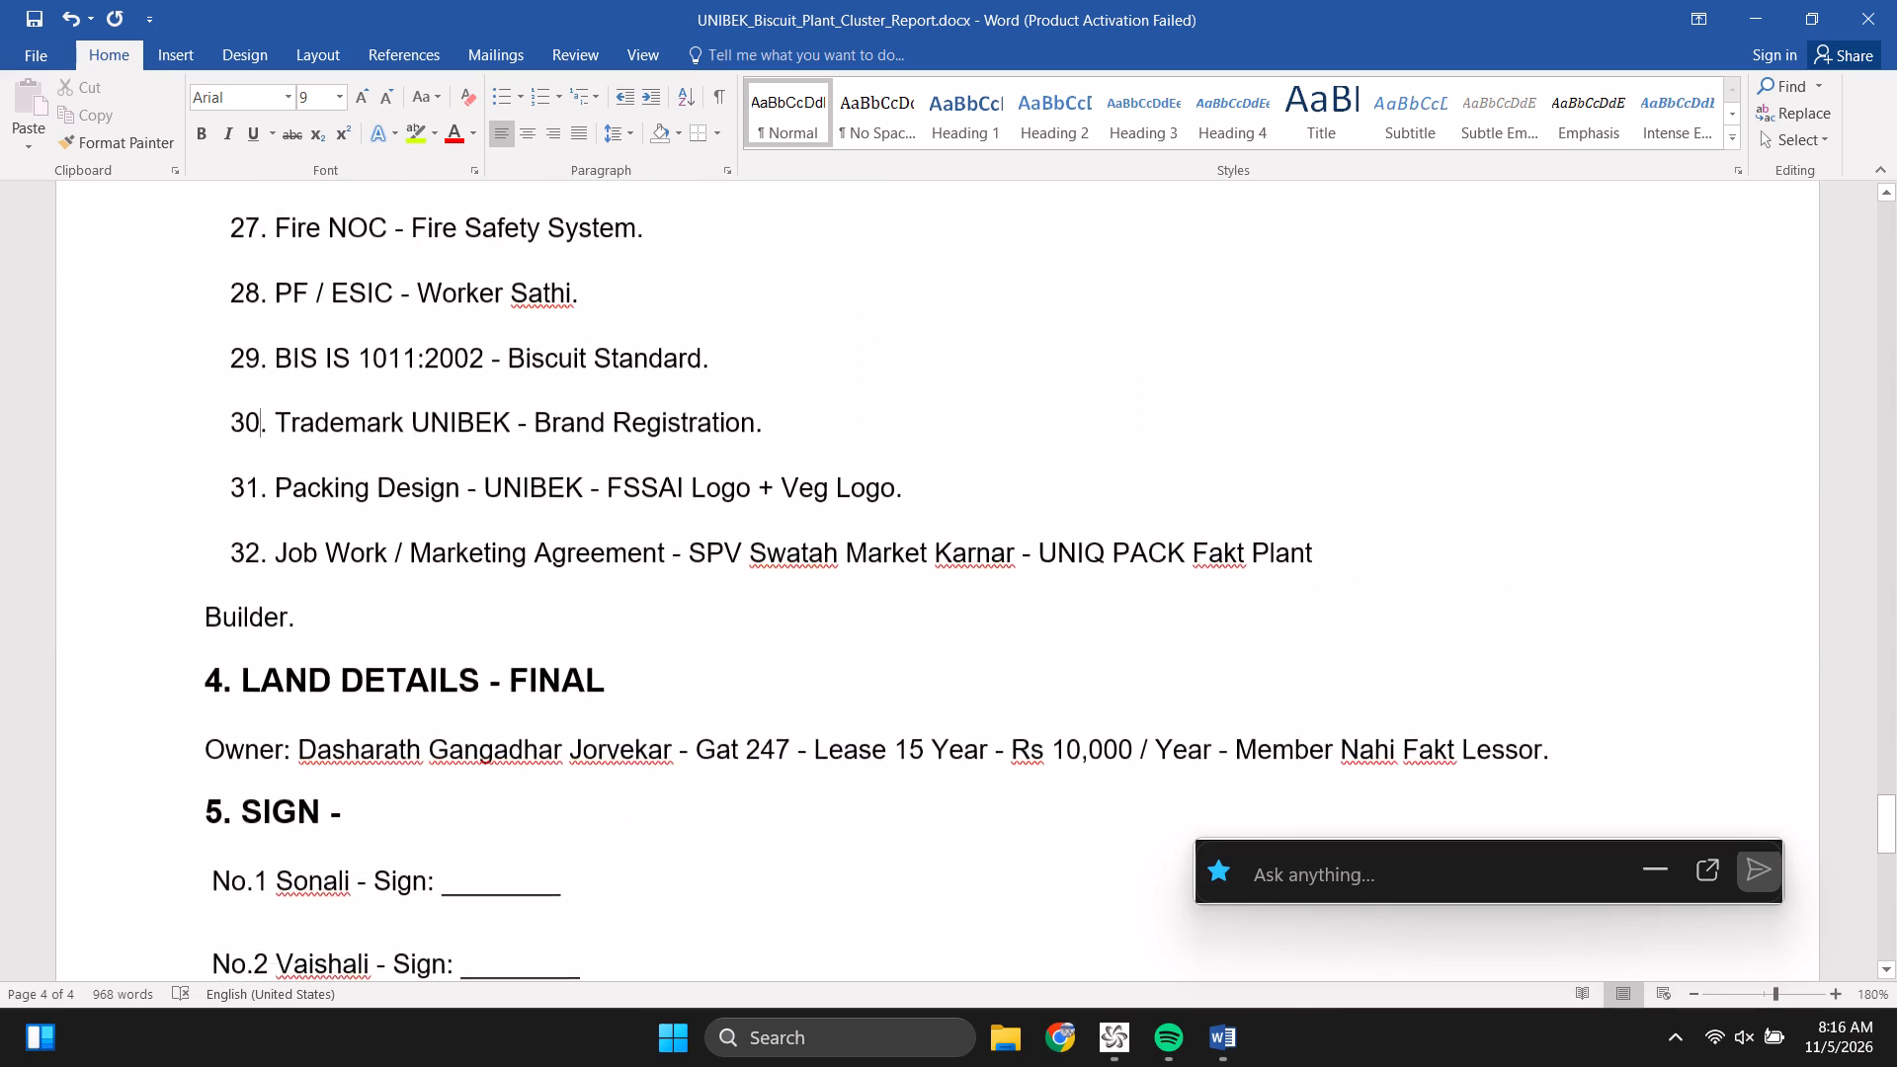
pyautogui.scroll(2, 252, 471)
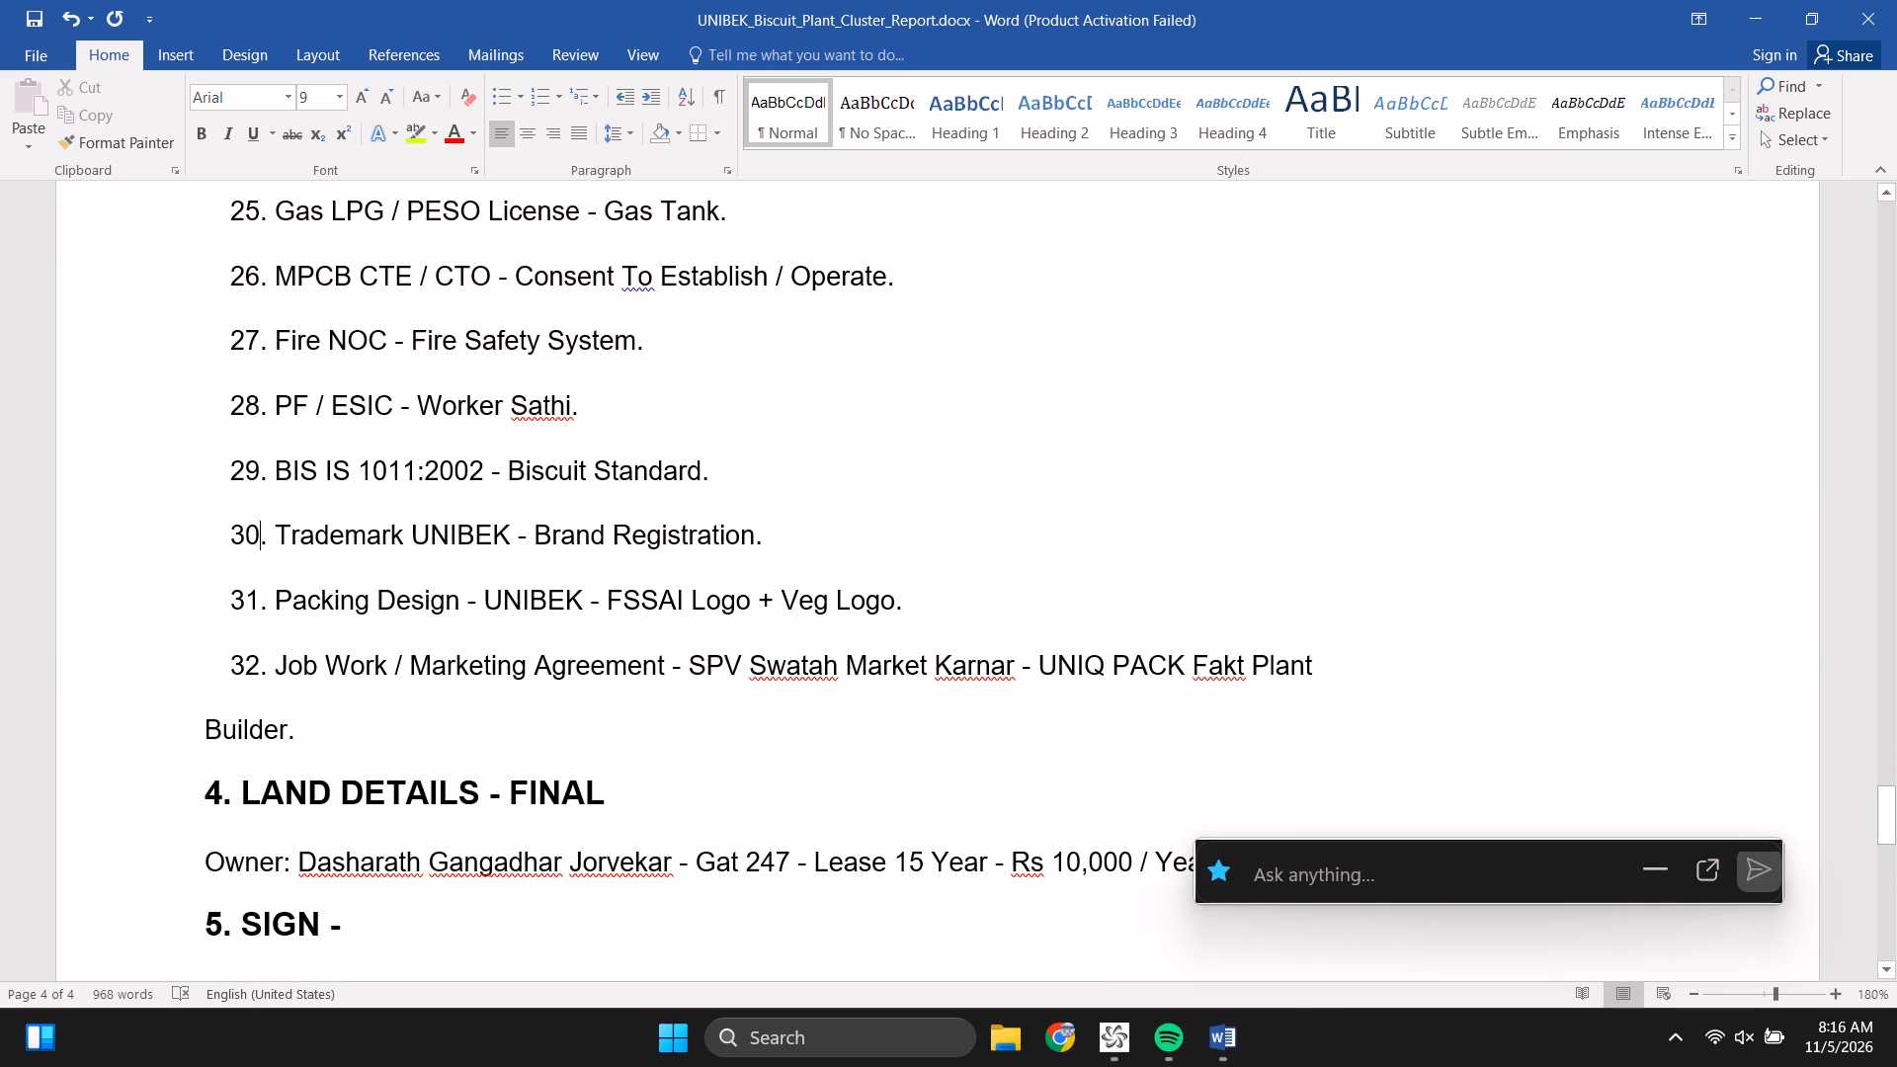
pyautogui.scroll(1, 252, 471)
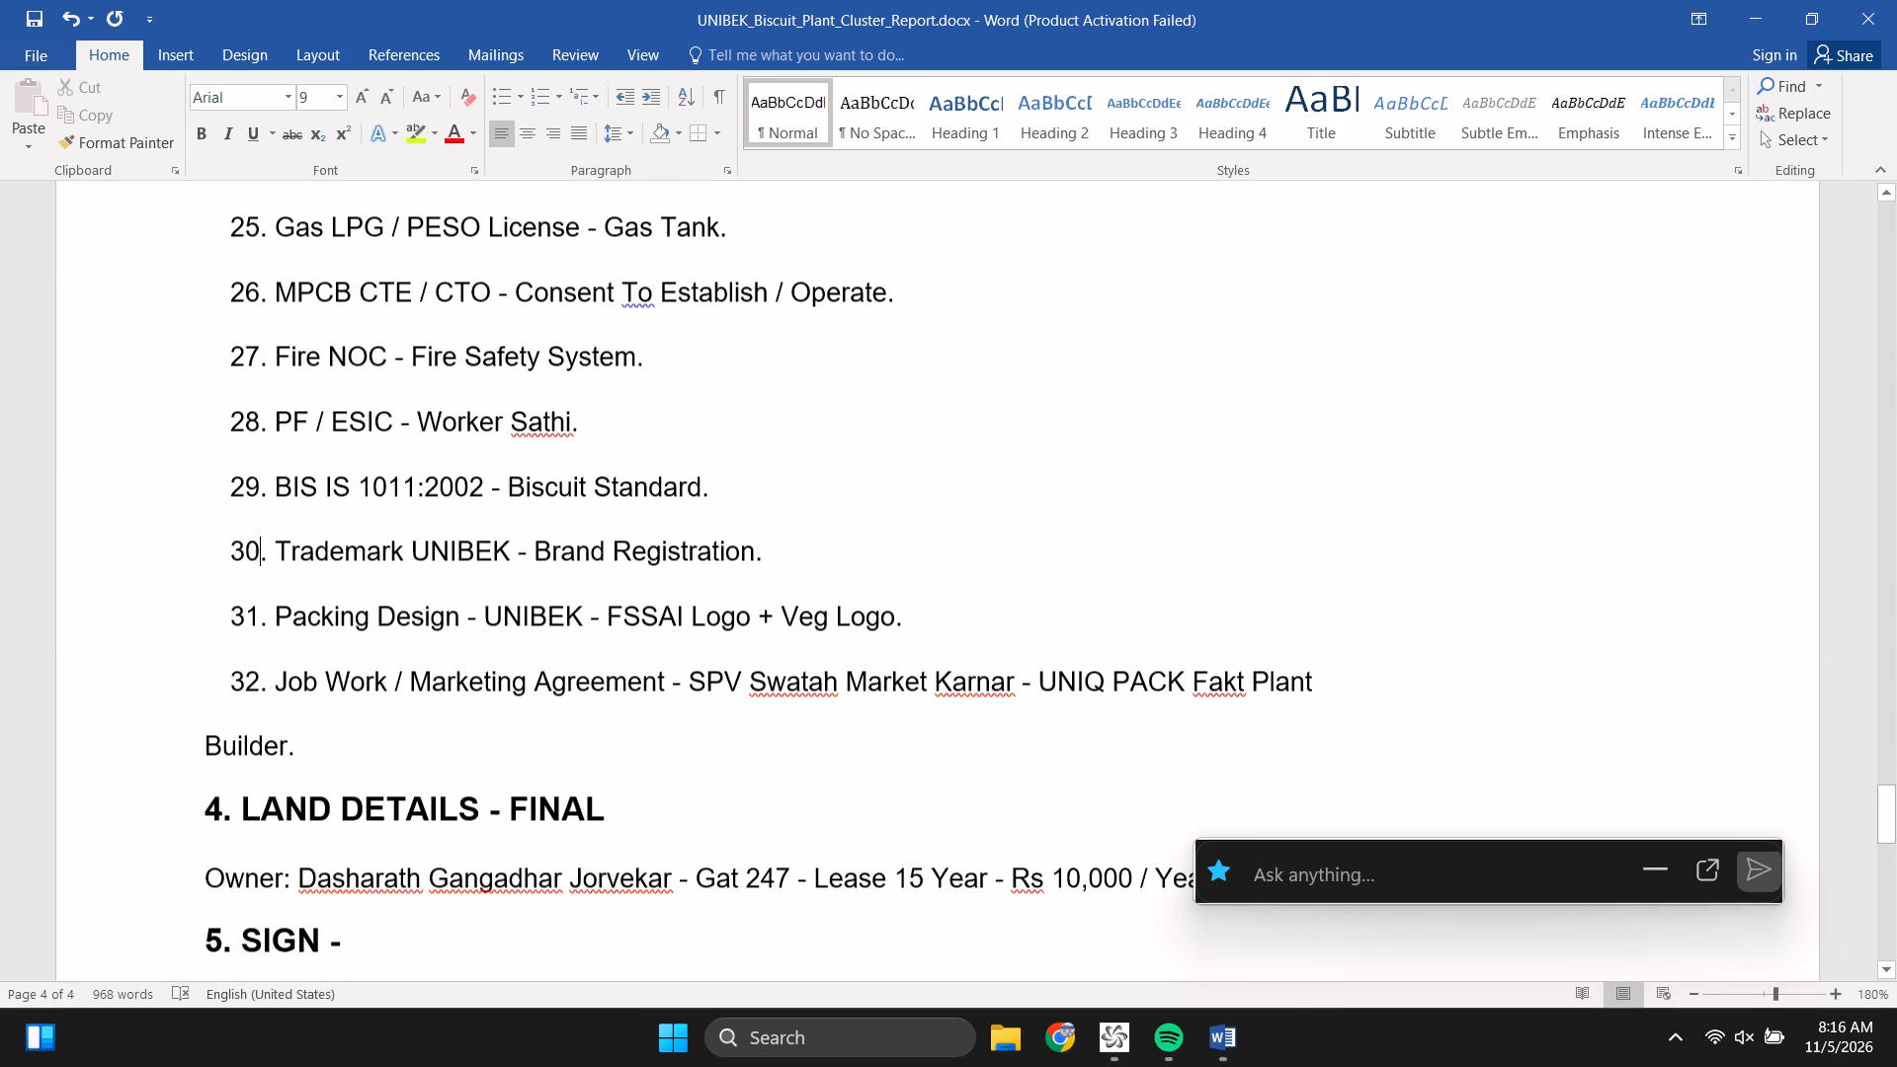
pyautogui.scroll(2, 252, 471)
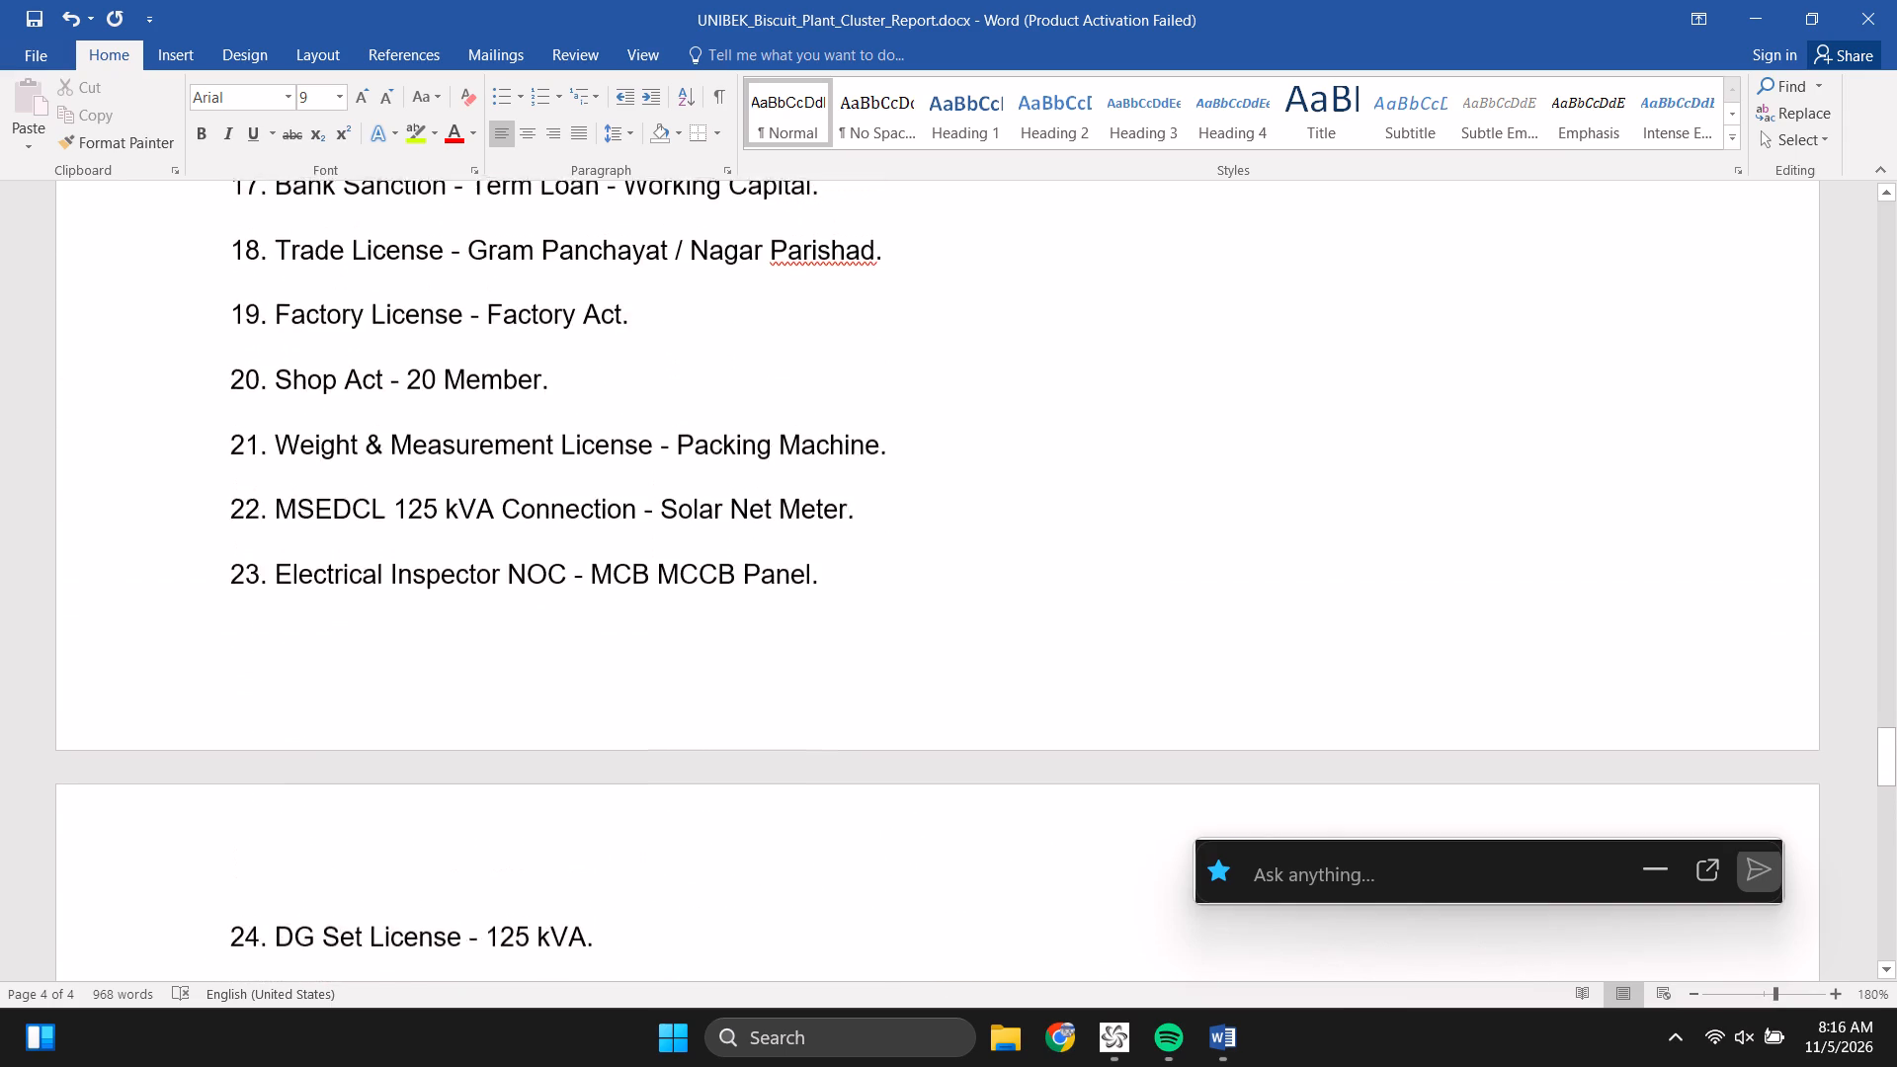
pyautogui.scroll(3, 252, 471)
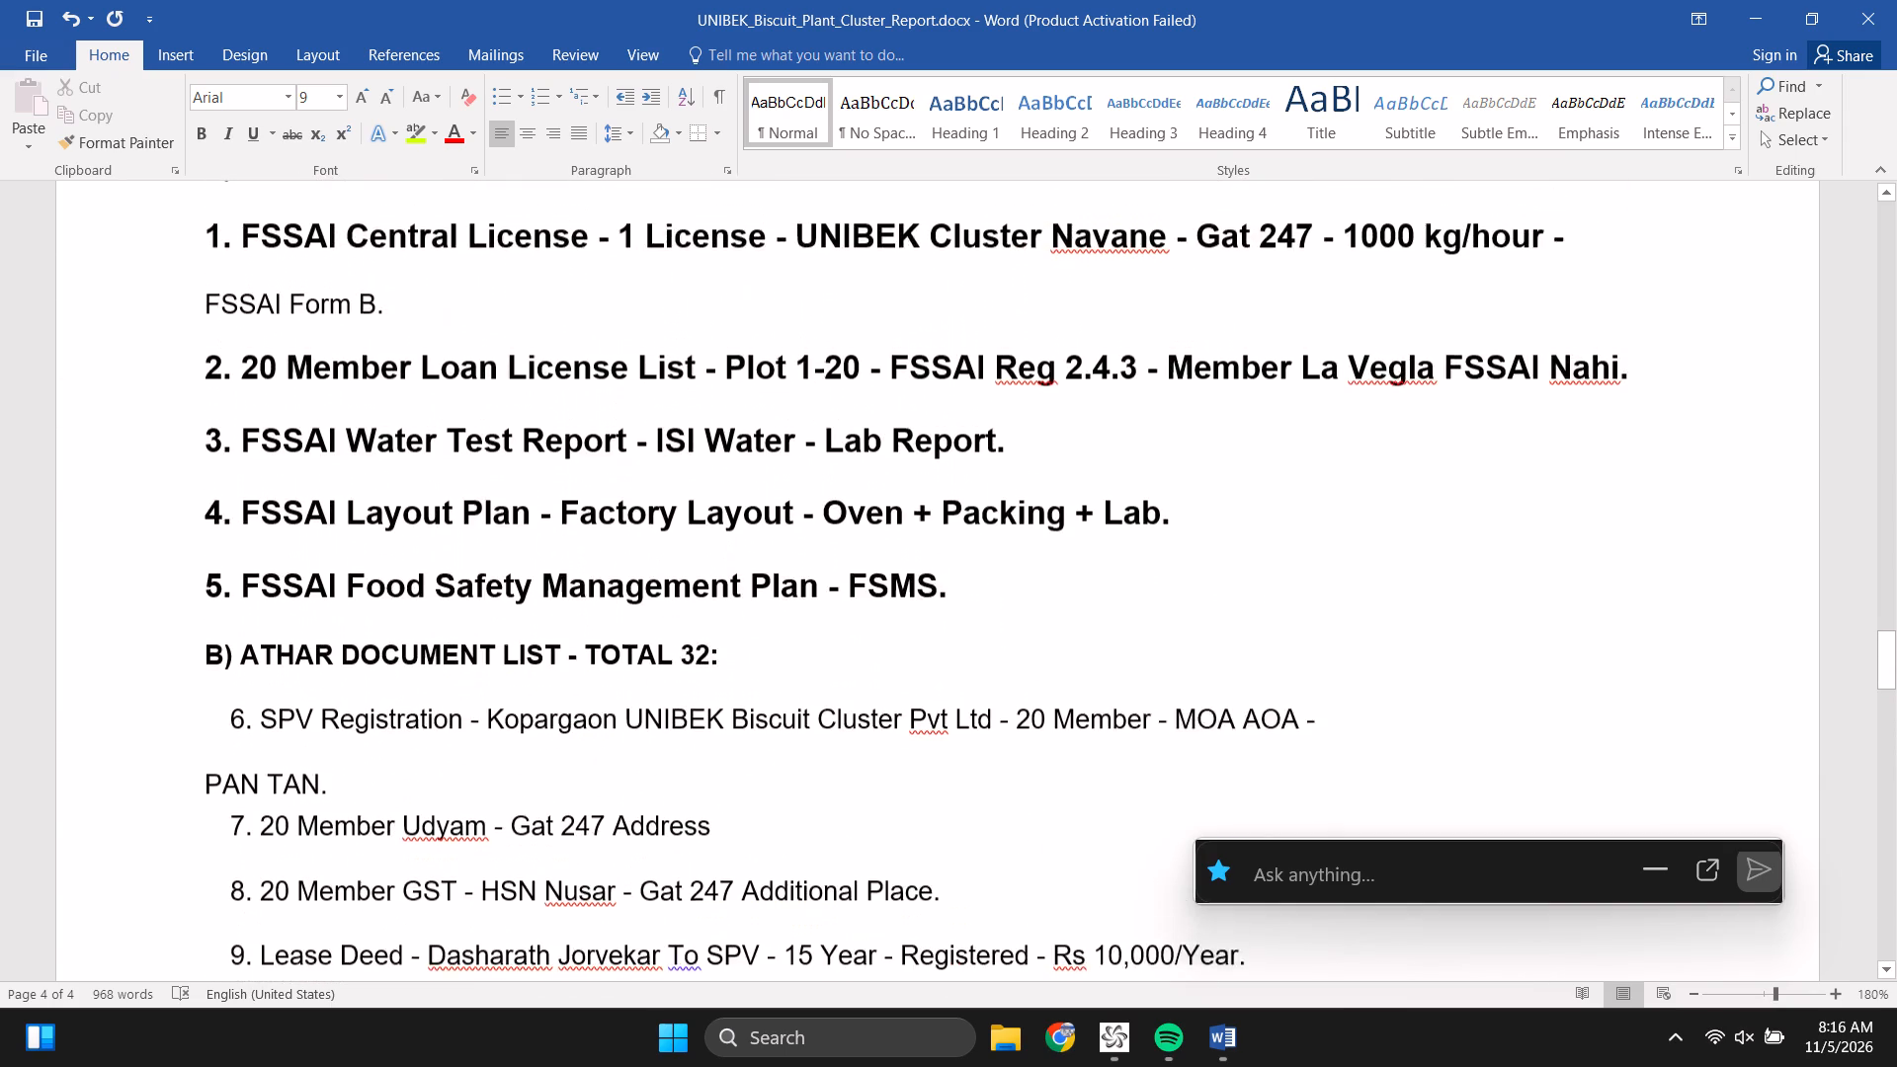
pyautogui.scroll(1, 252, 471)
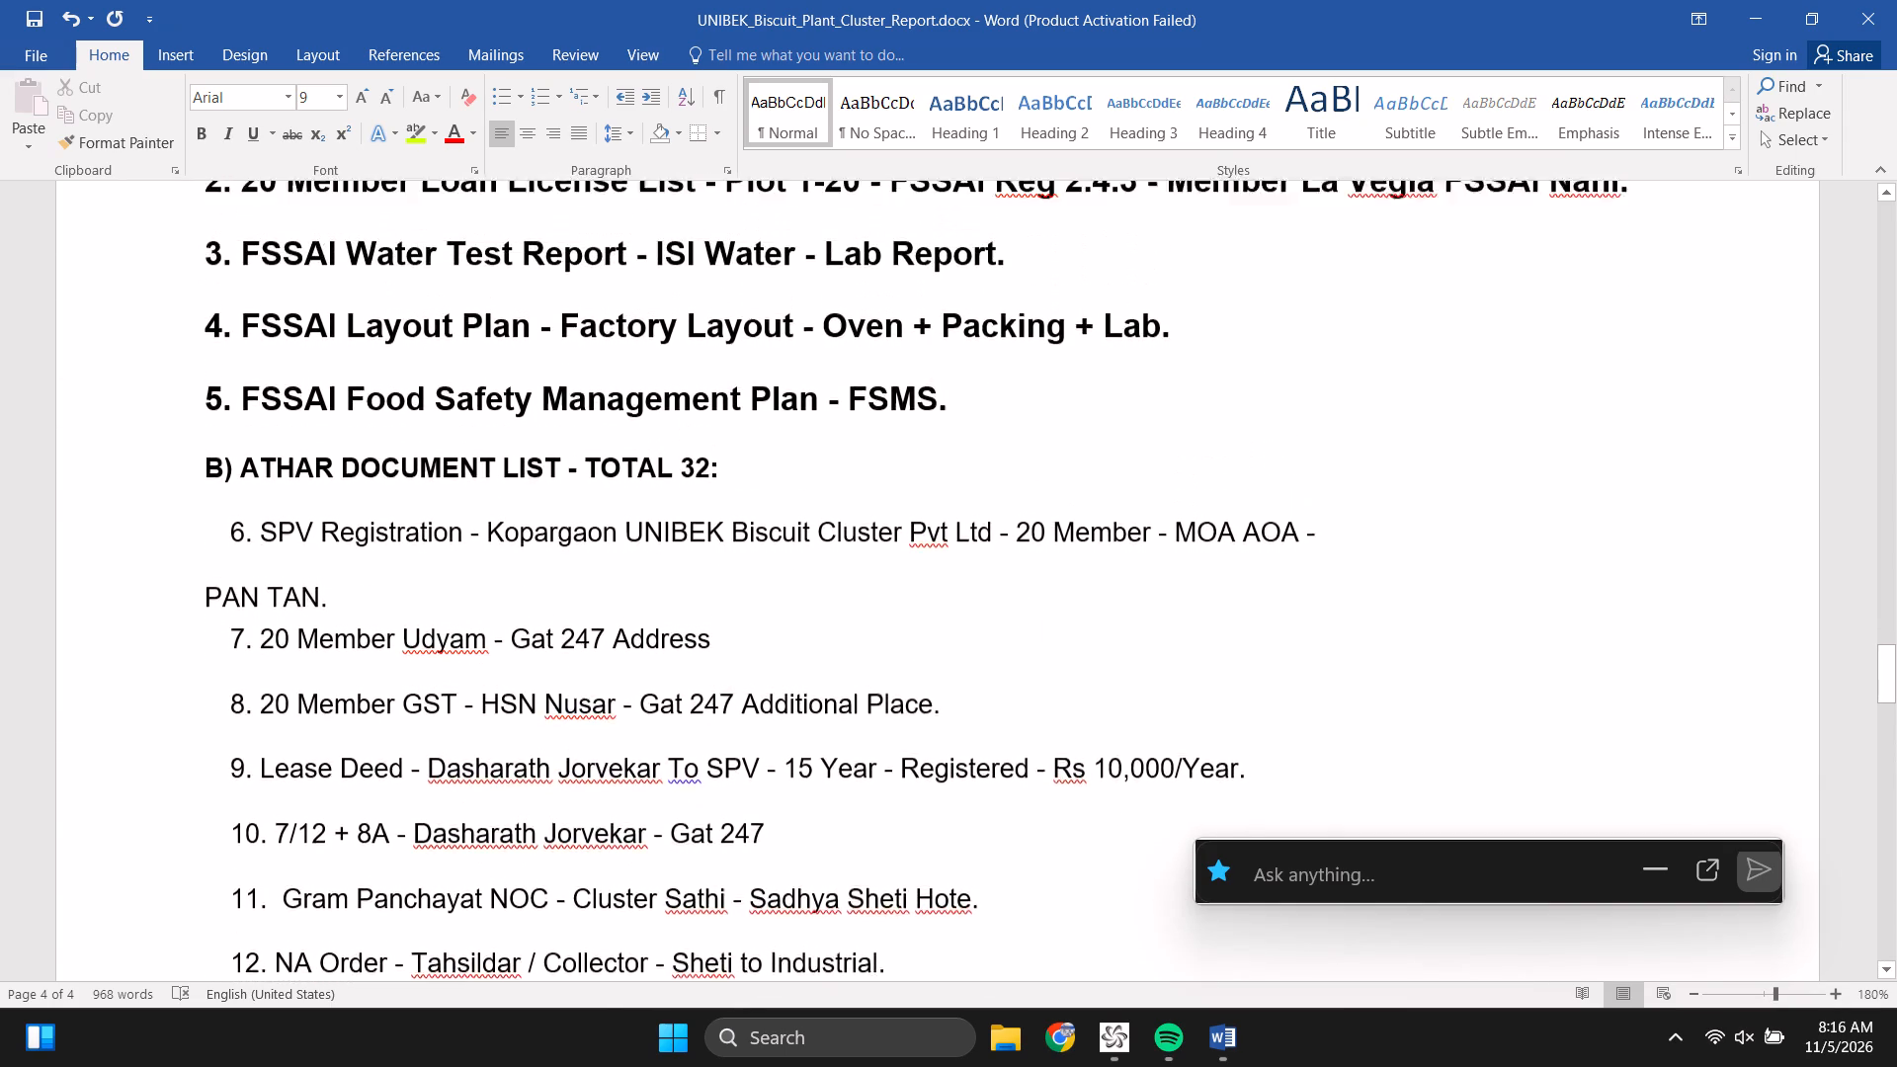
pyautogui.scroll(2, 252, 471)
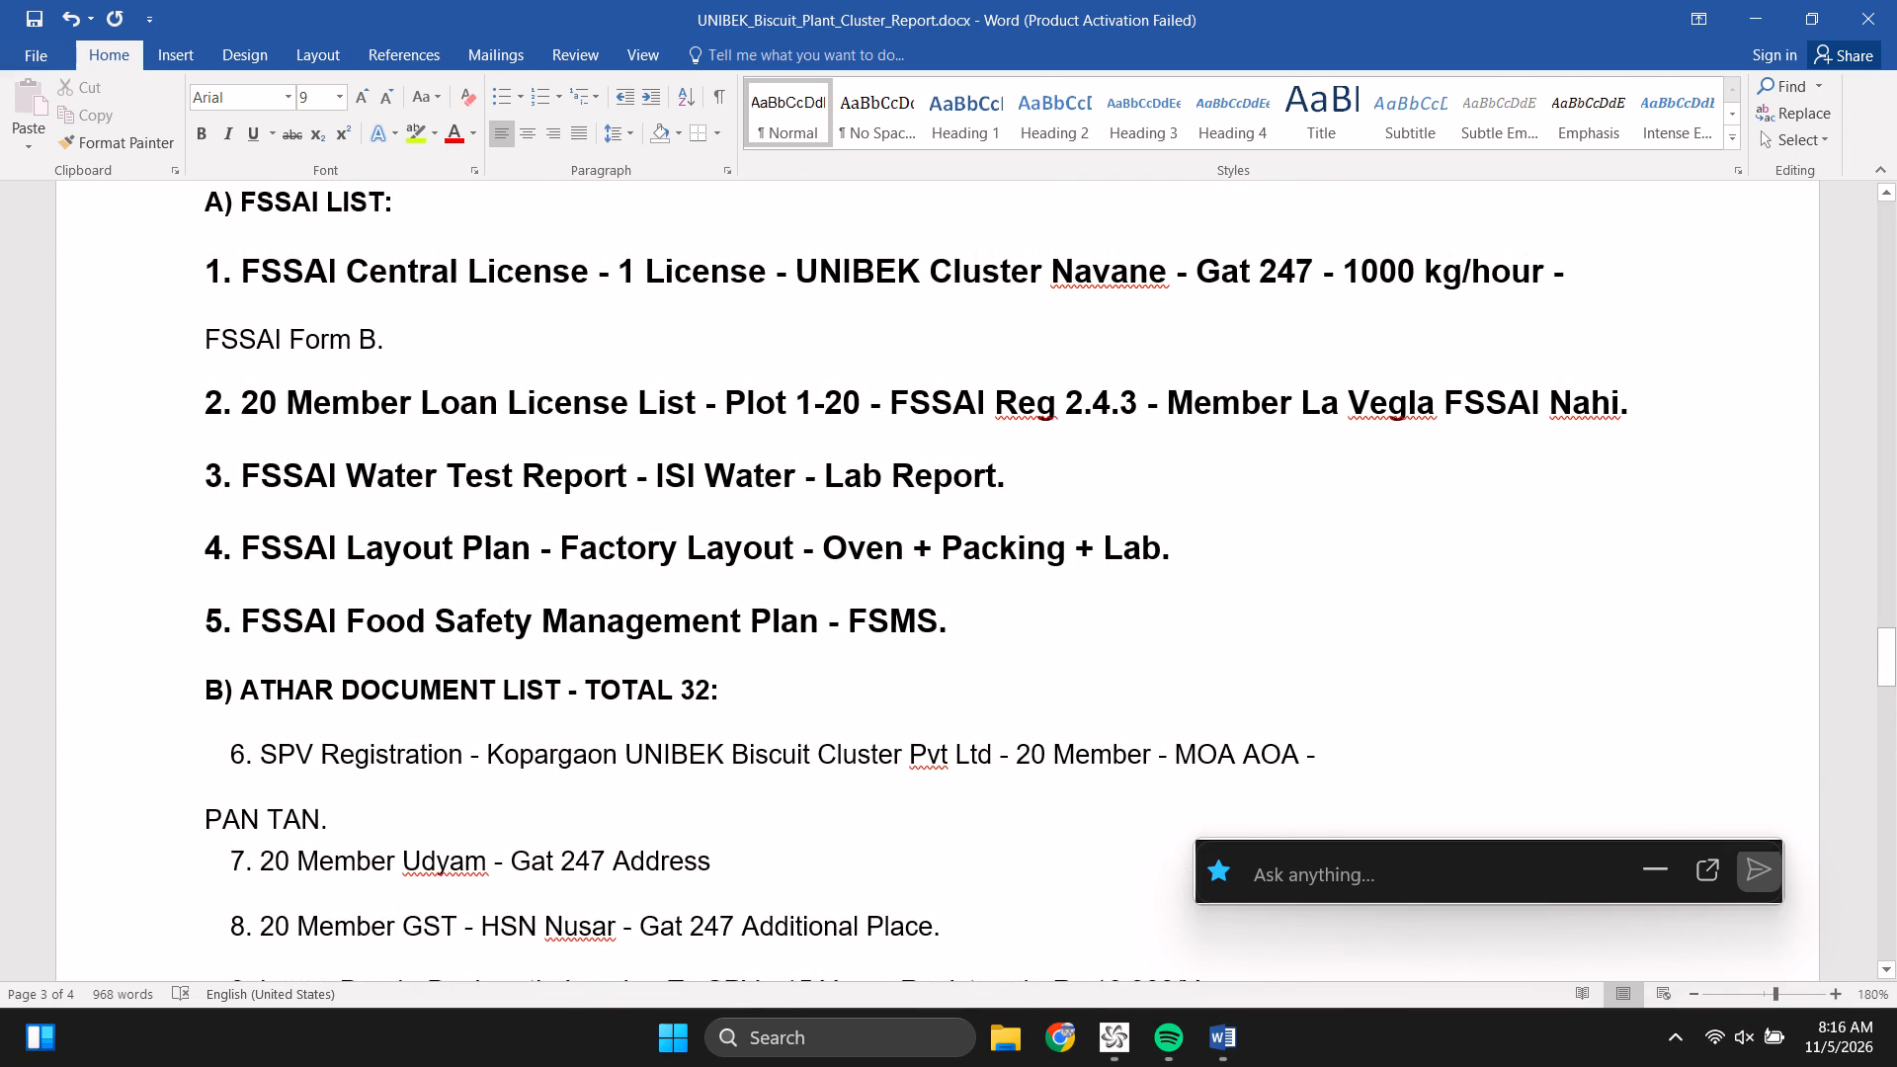
pyautogui.scroll(2, 252, 471)
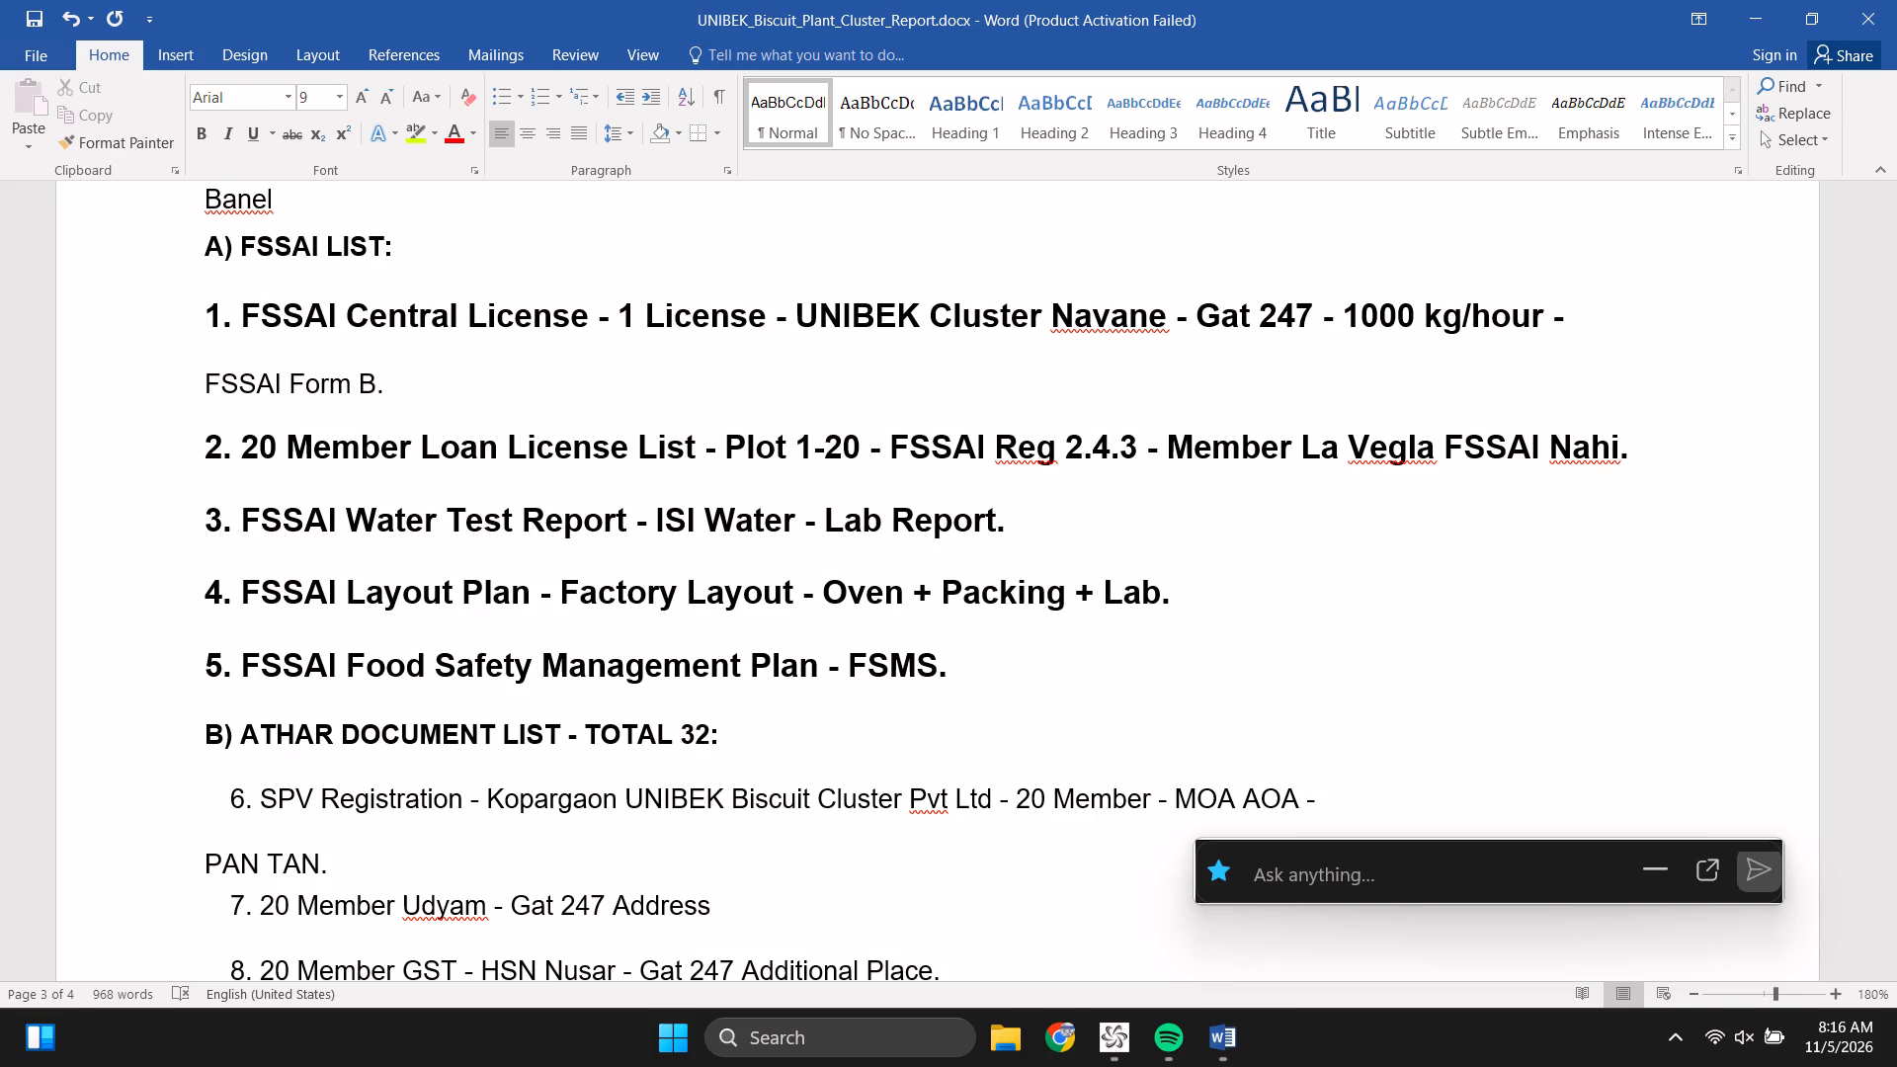
# Change the plot number in item 2 of the FSSAI list, the 20 Member Loan License List, to 247.
pyautogui.click(862, 444)
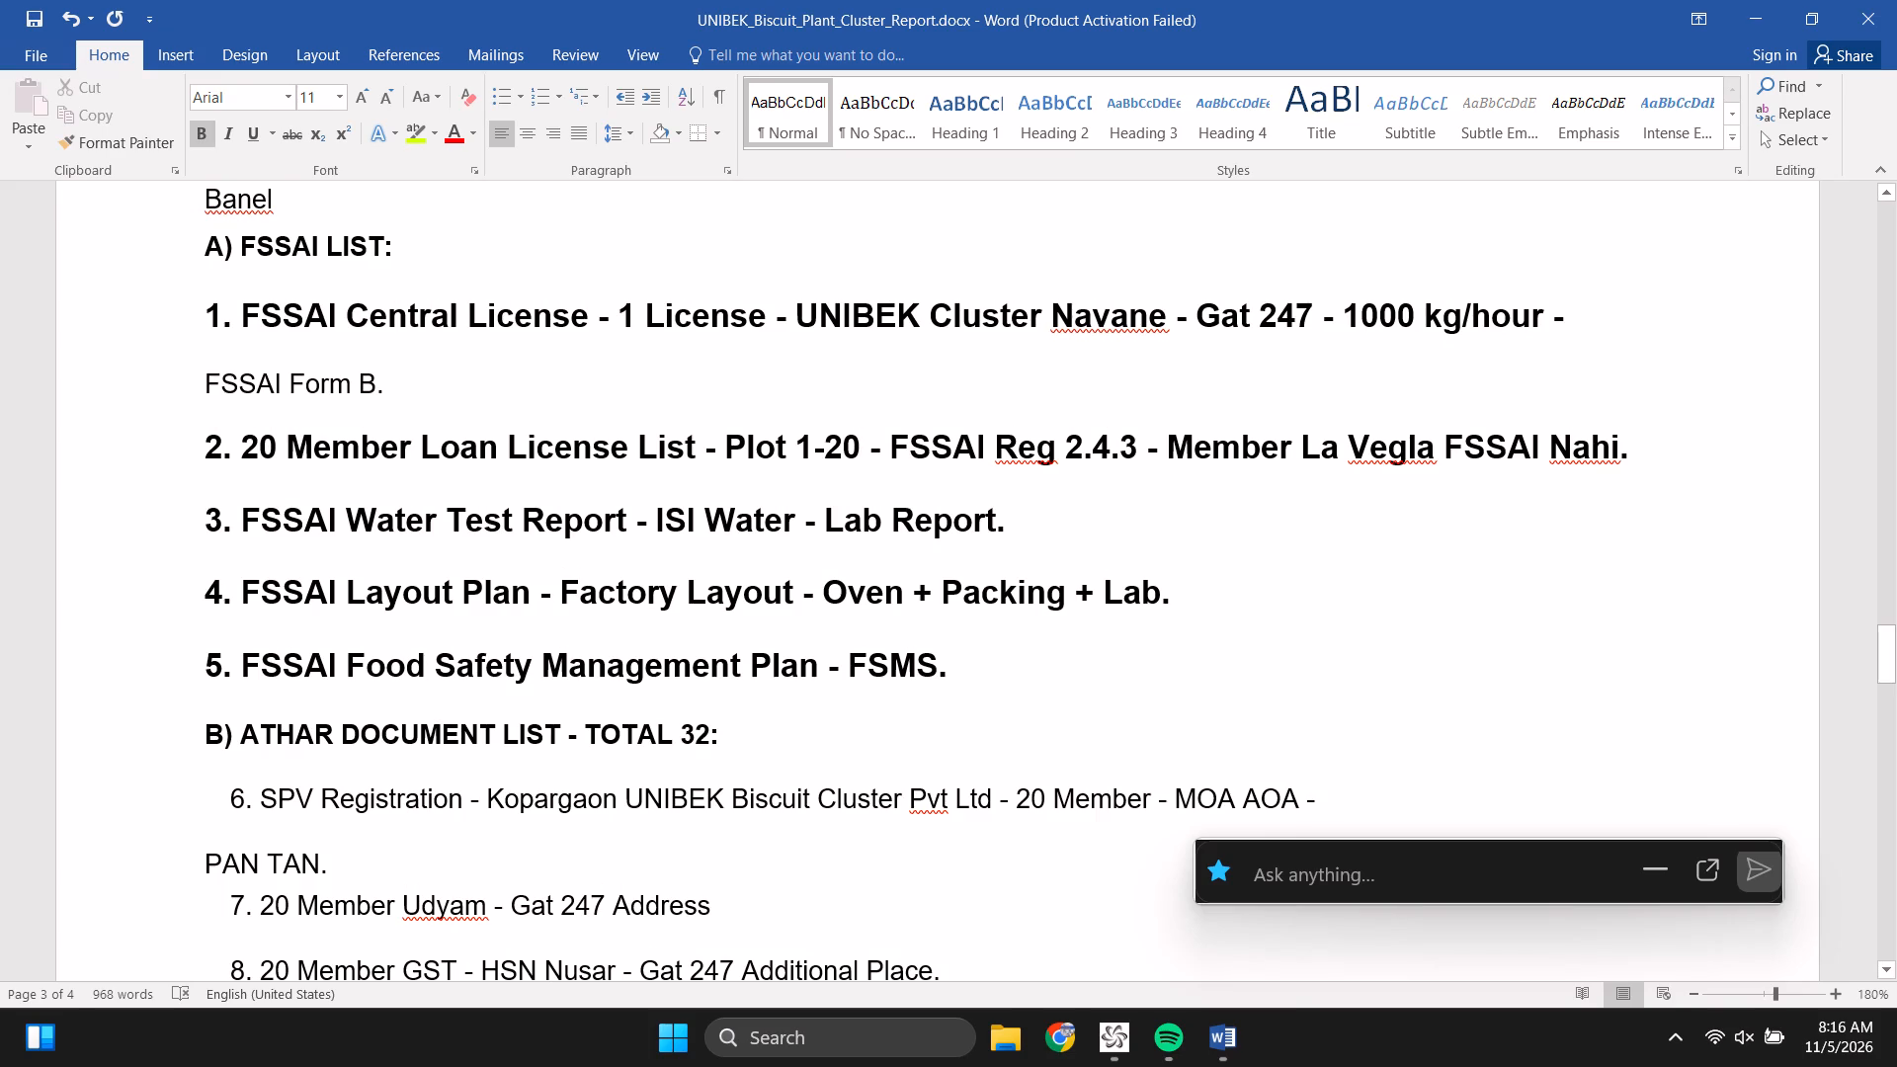
pyautogui.press('BackSpace')
pyautogui.press('BackSpace')
pyautogui.press('BackSpace')
pyautogui.press('BackSpace')
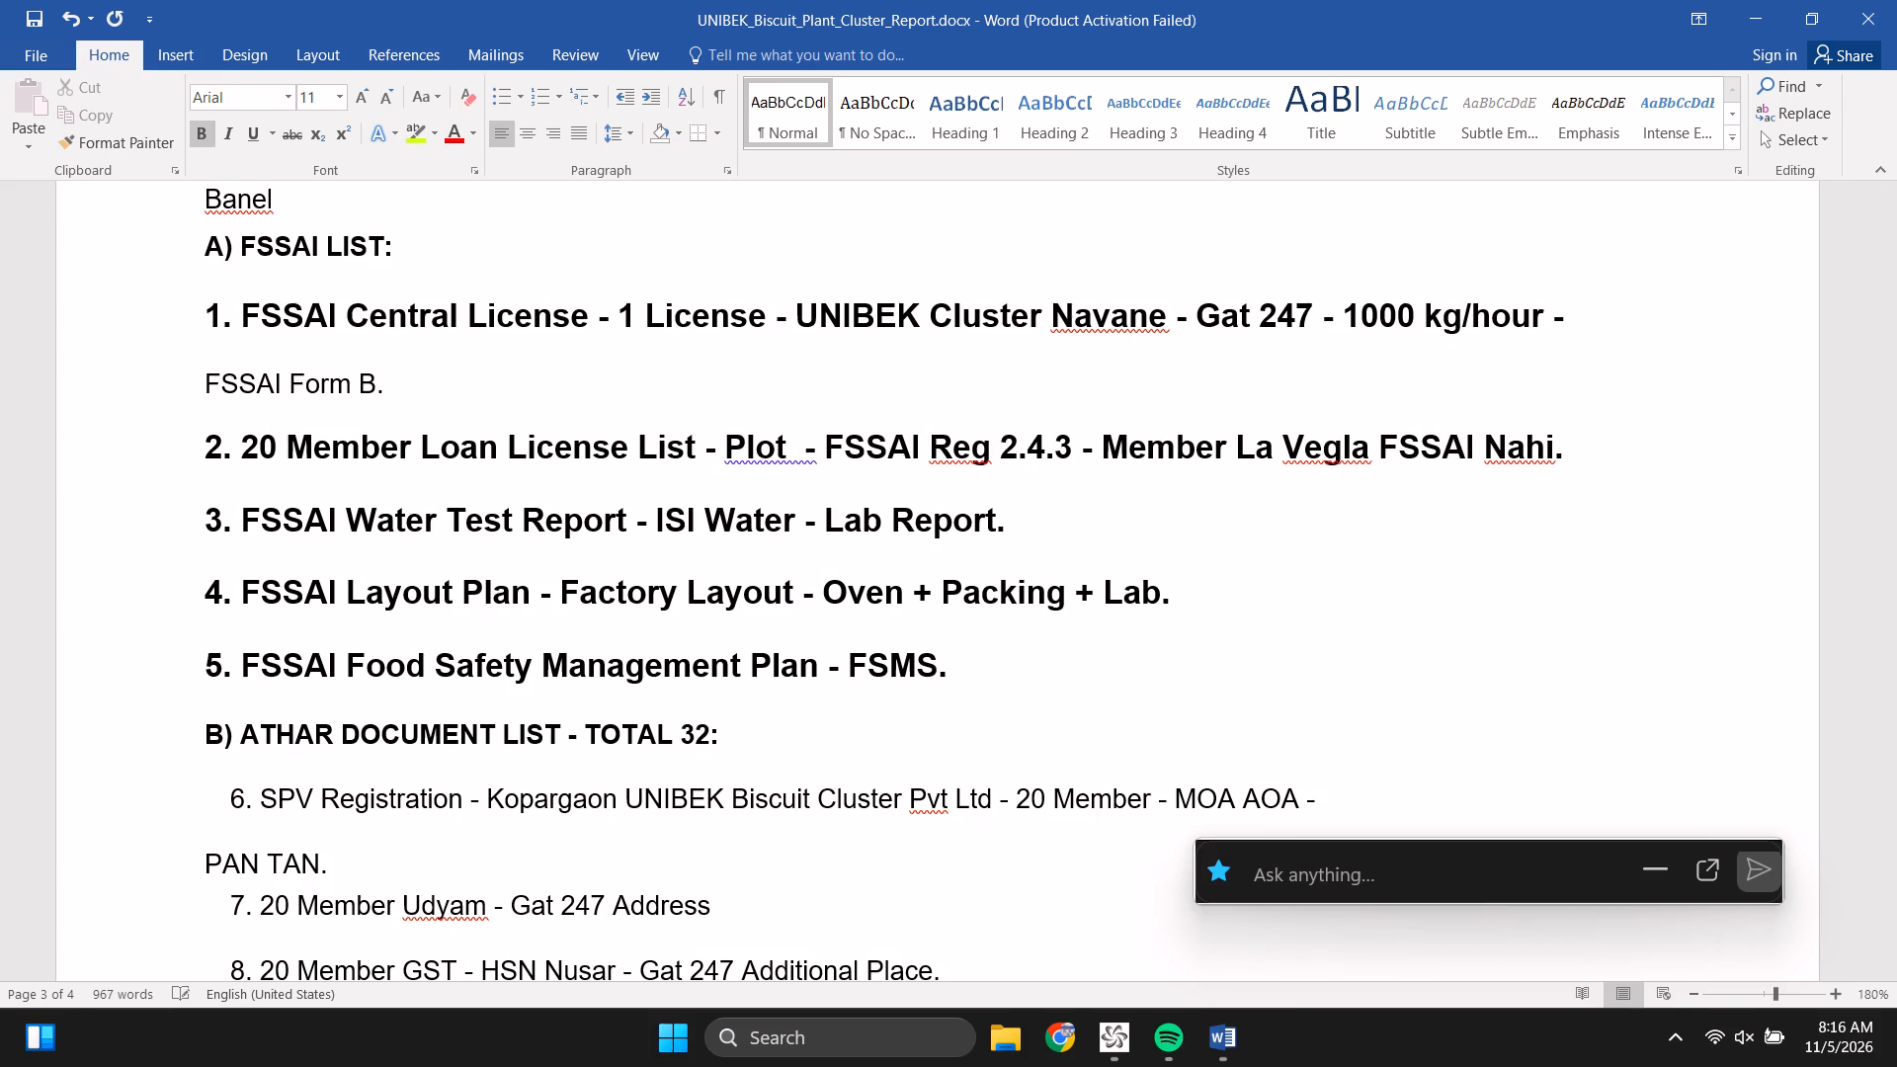
pyautogui.write('24')
pyautogui.press('7')
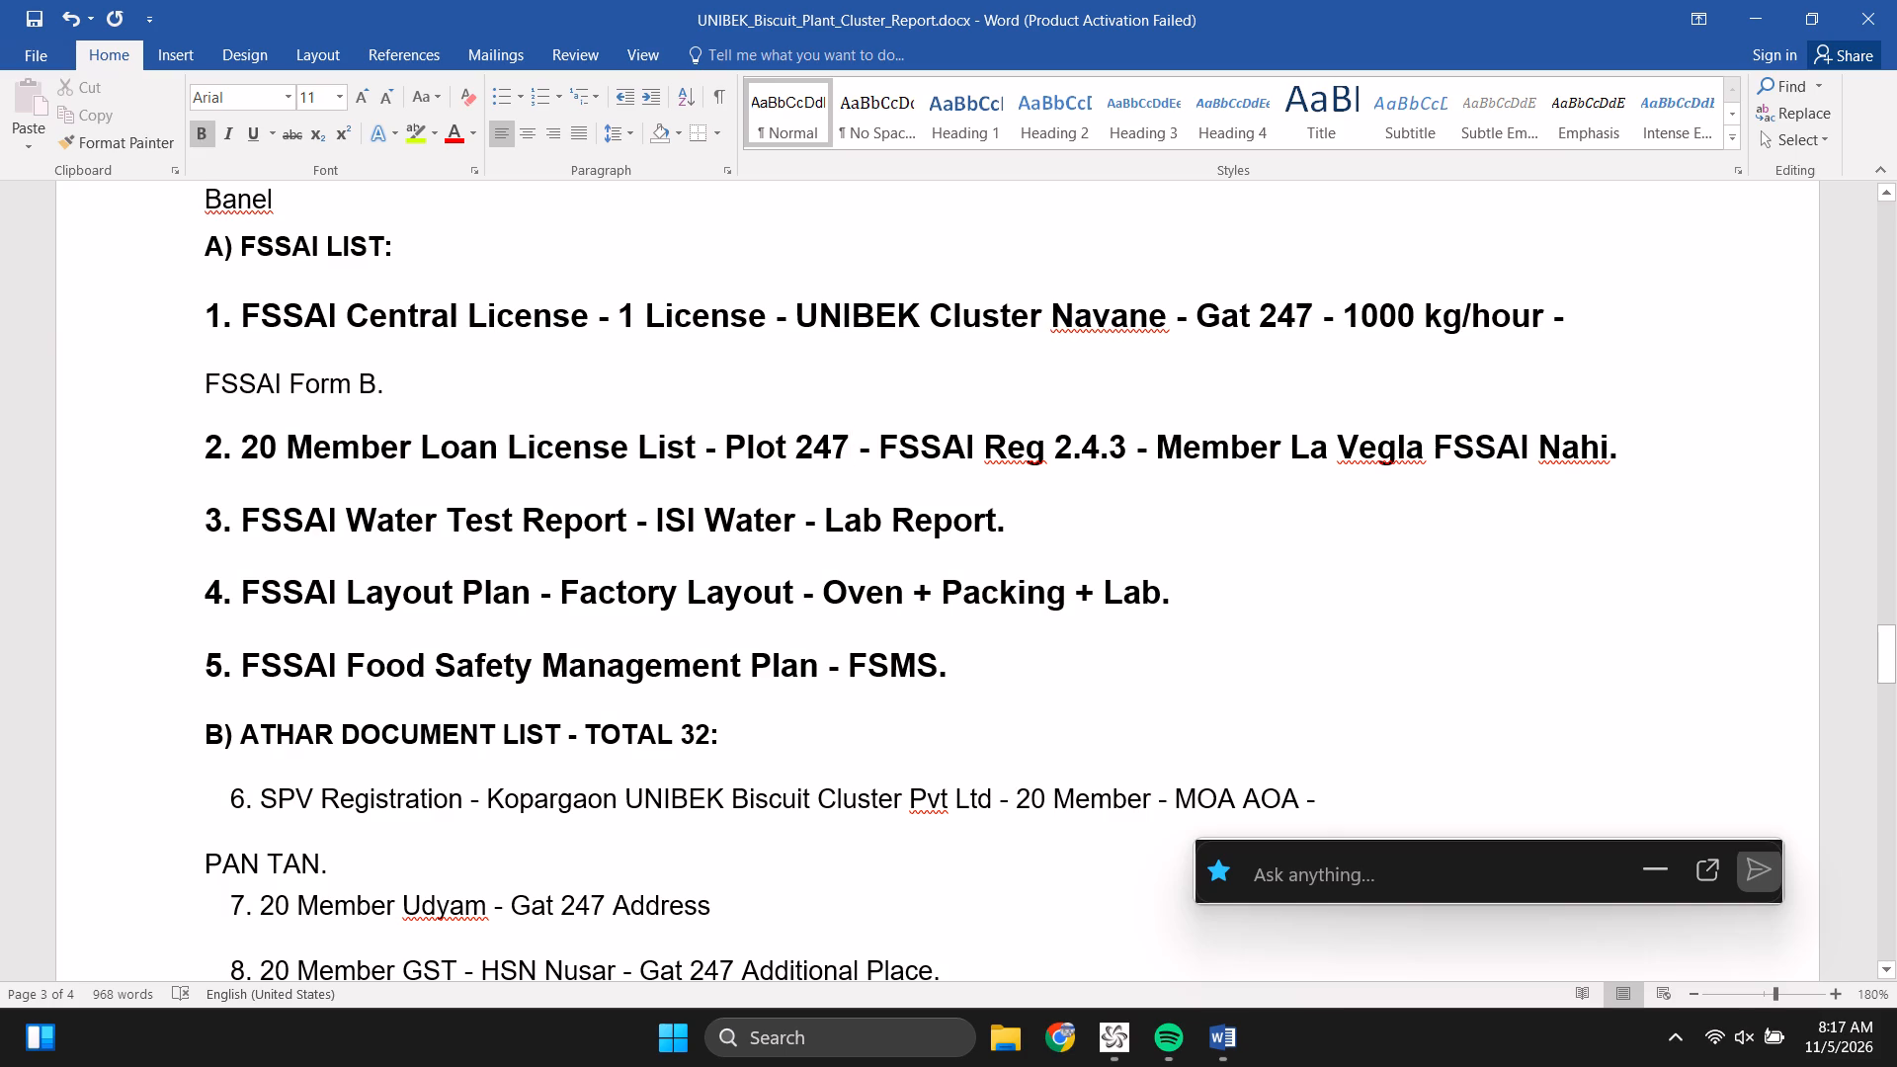
# Shorten the regulation number in item 2 of the FSSAI list so it reads "FSSAI Reg 2".
pyautogui.click(1123, 445)
pyautogui.press('BackSpace')
pyautogui.press('BackSpace')
pyautogui.press('BackSpace')
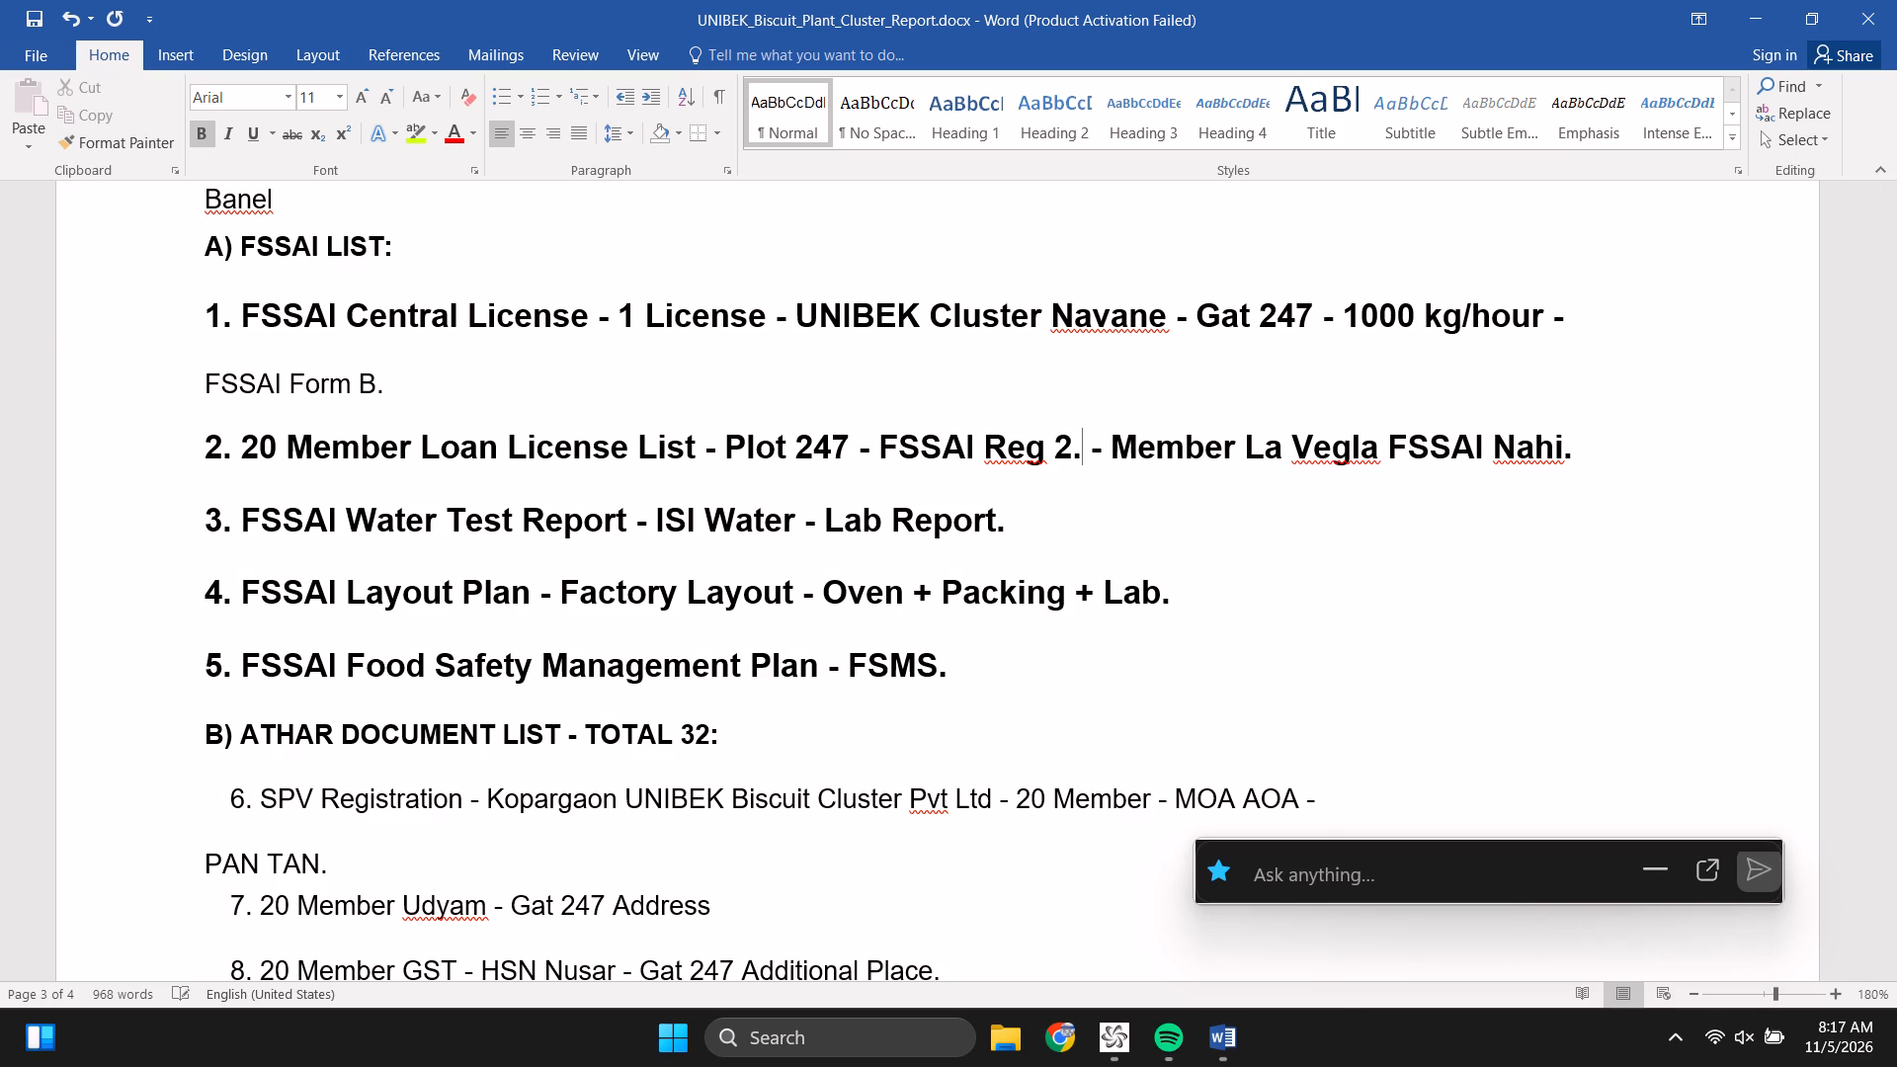
pyautogui.press('BackSpace')
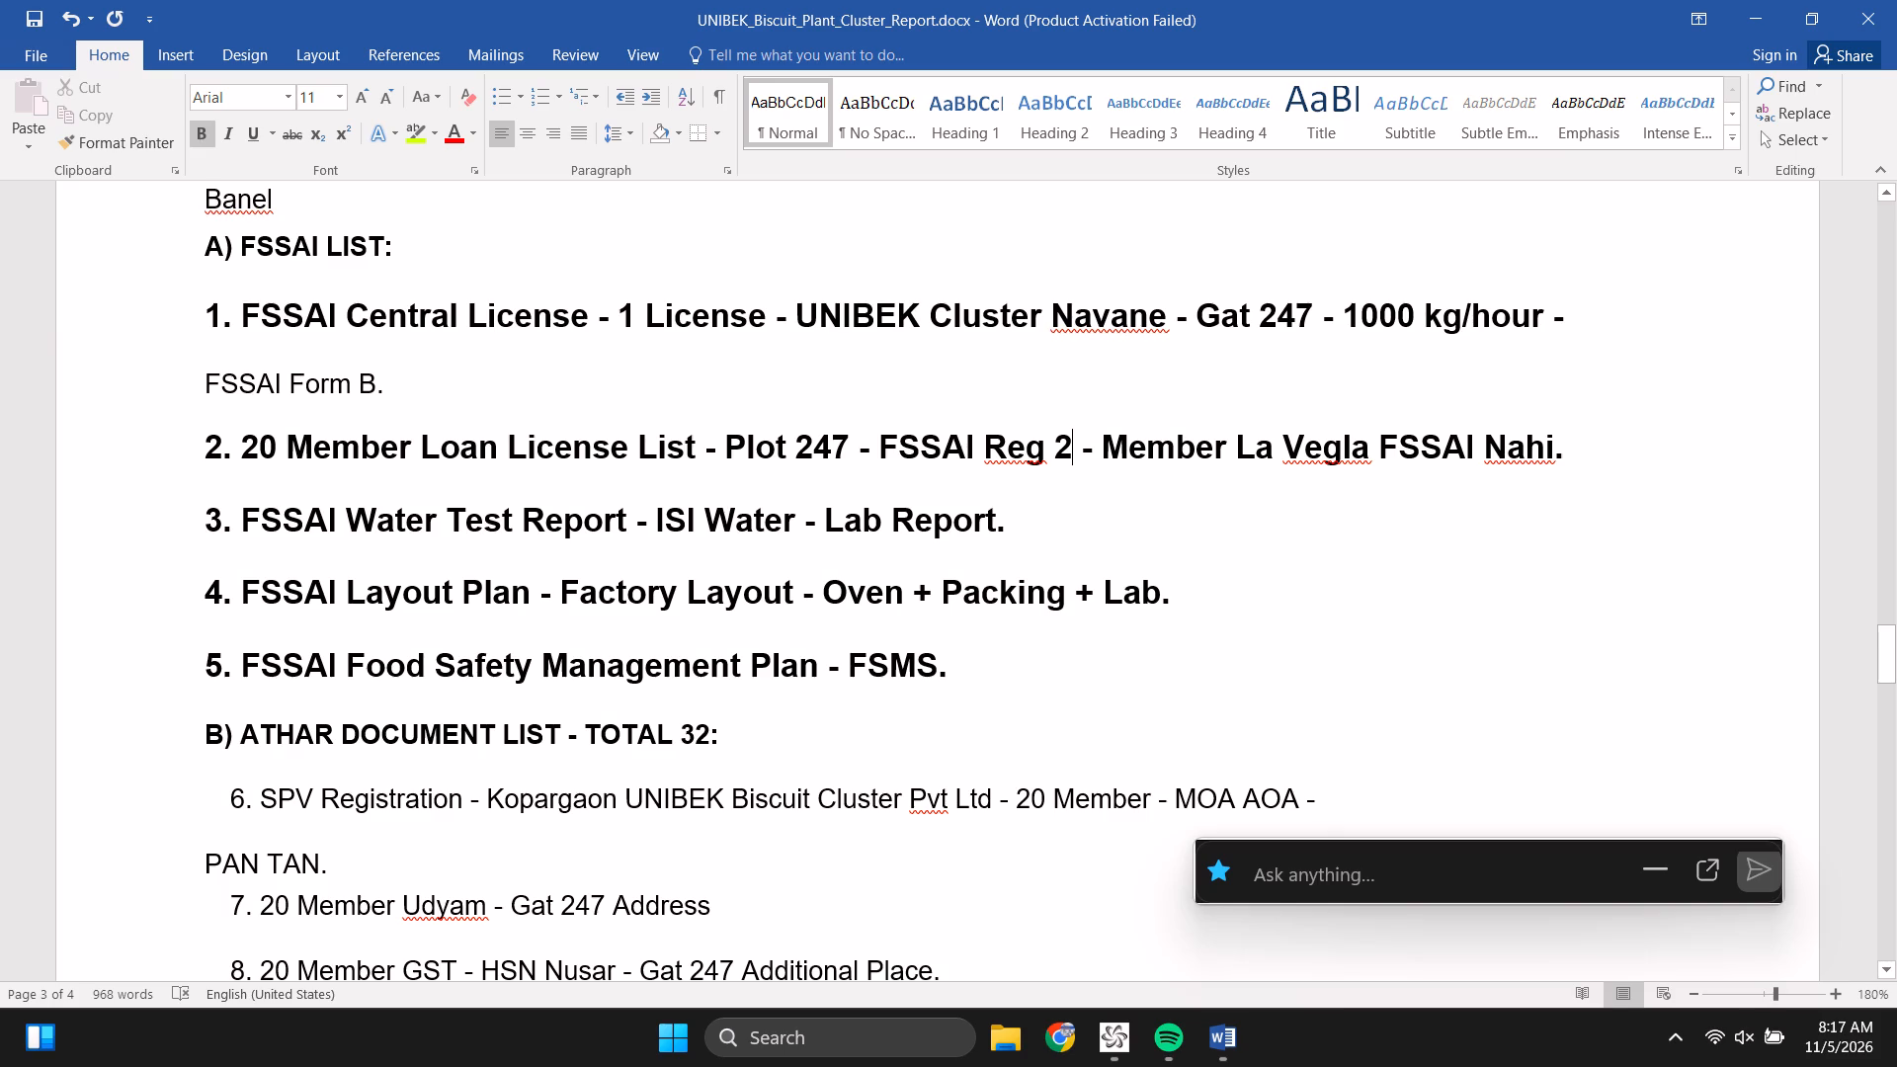
# Review the Athar document list entries that follow the FSSAI list.
pyautogui.scroll(-1, 808, 686)
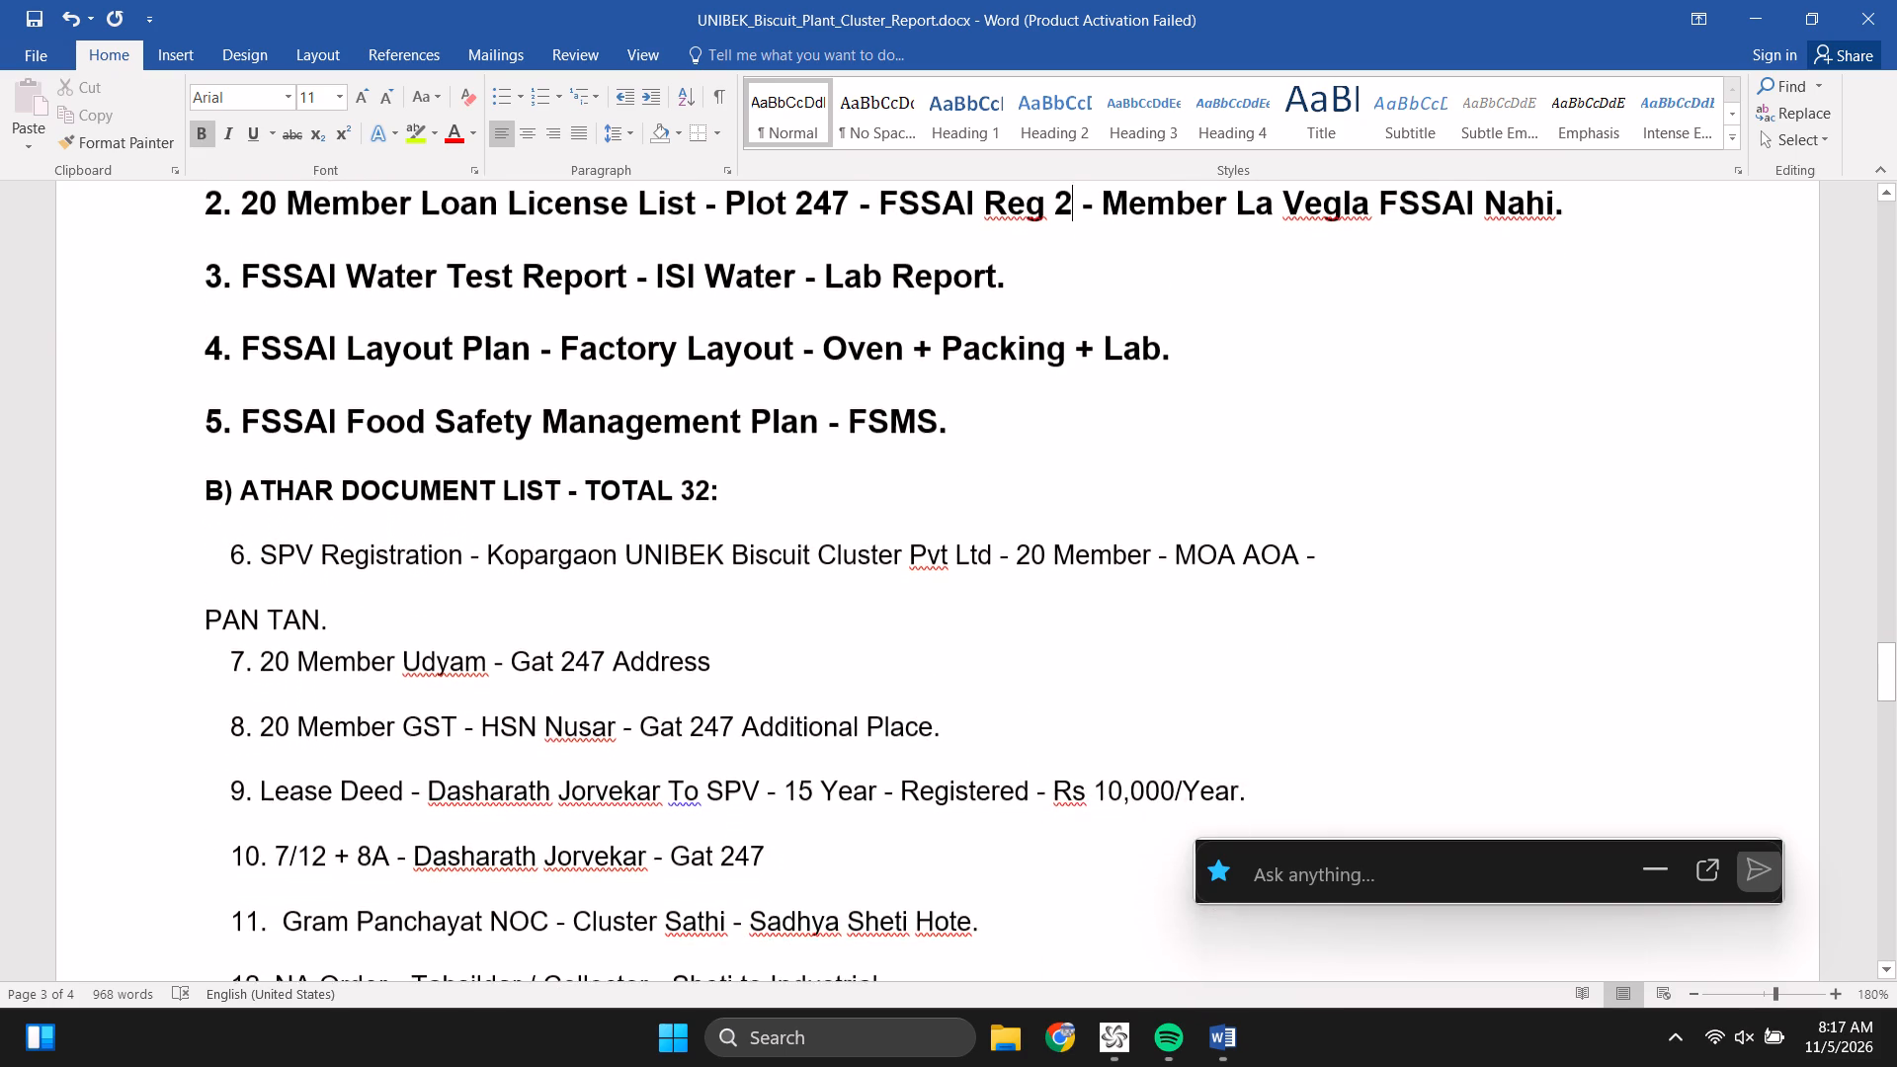
pyautogui.scroll(-1, 808, 686)
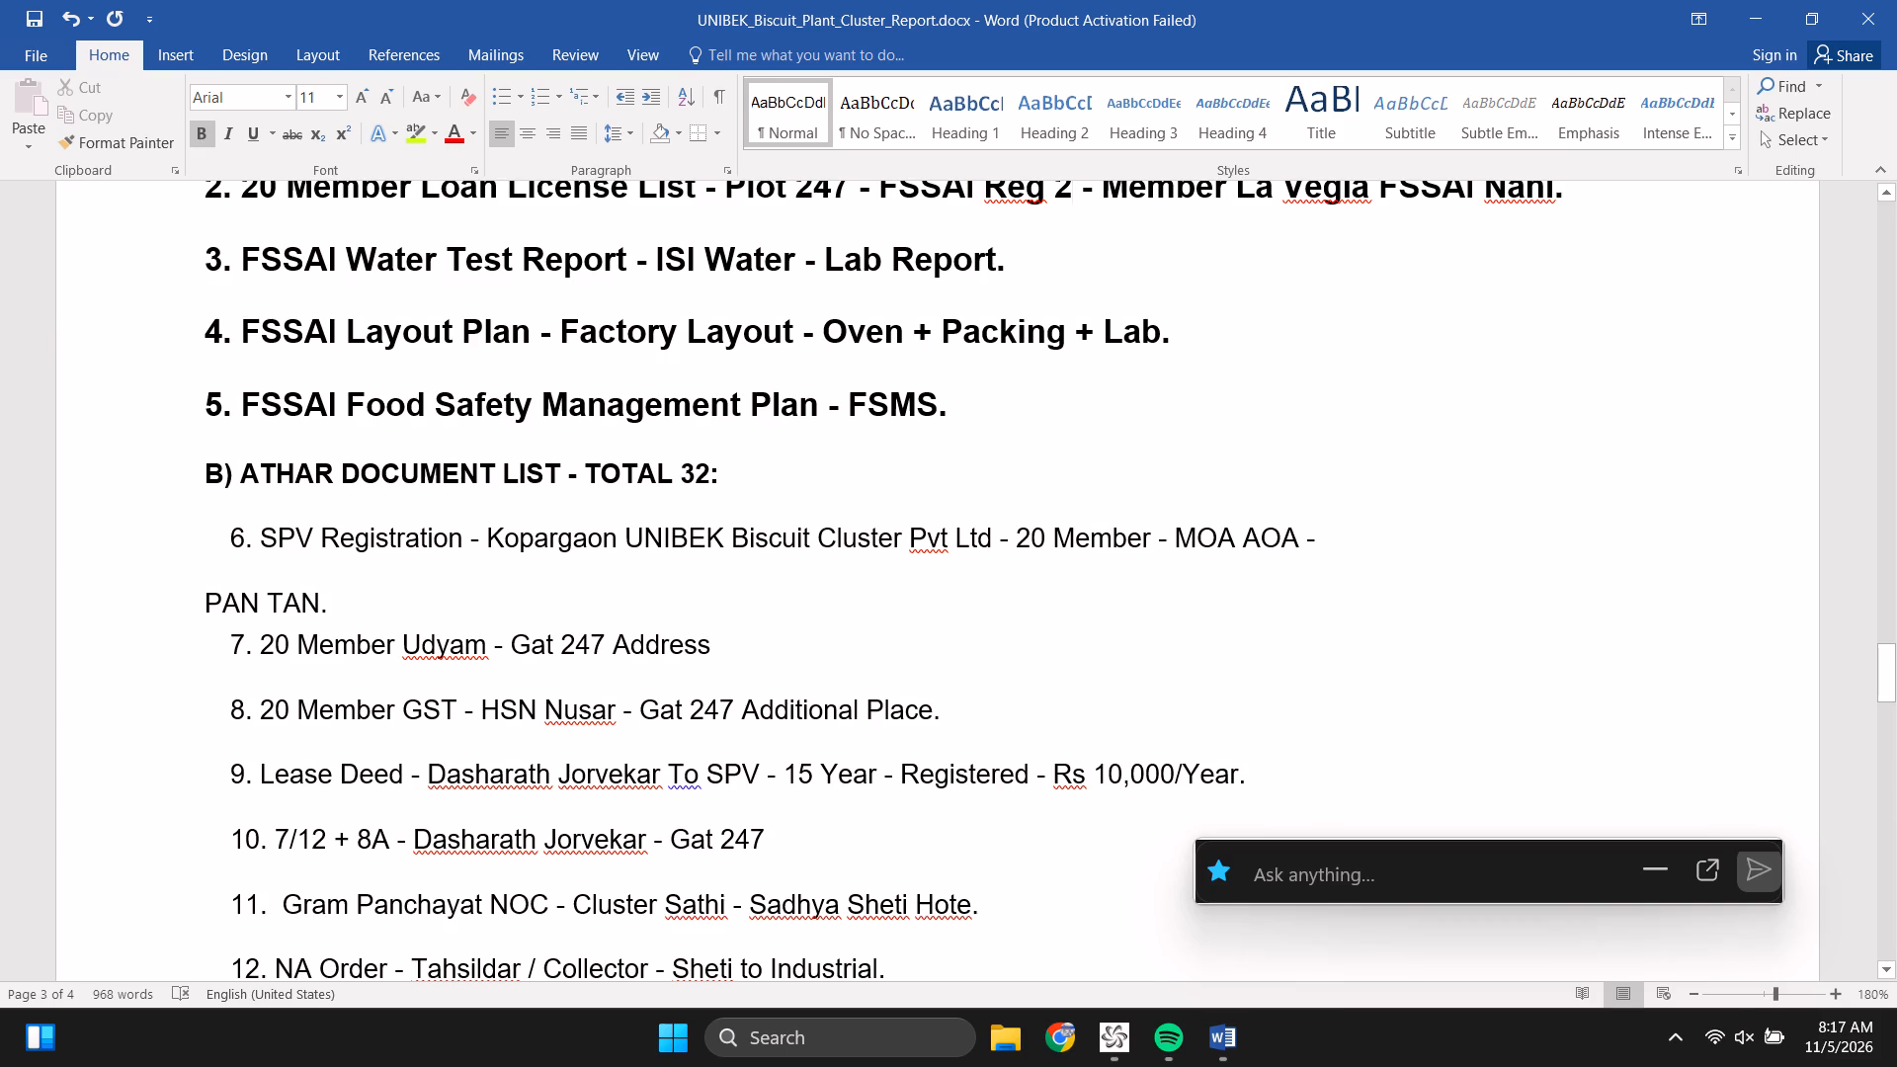
pyautogui.scroll(-1, 579, 641)
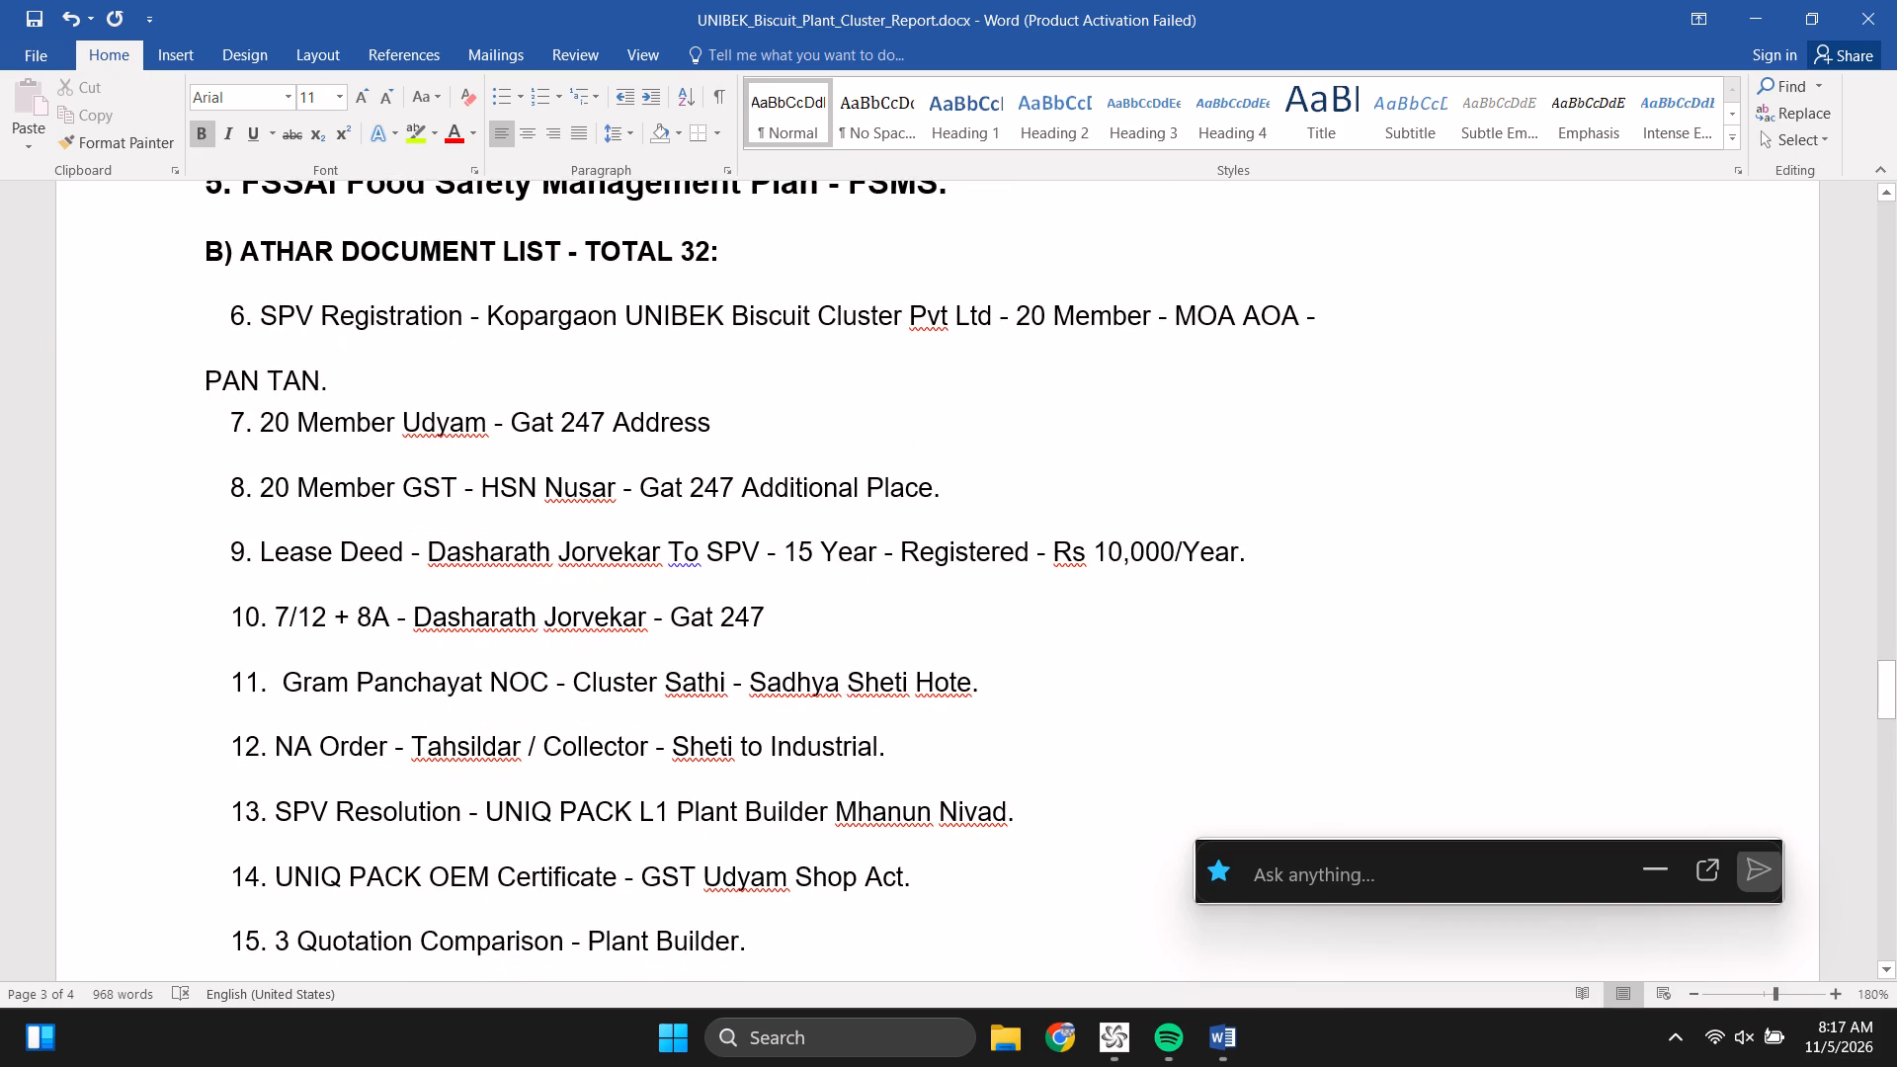
pyautogui.scroll(-2, 579, 641)
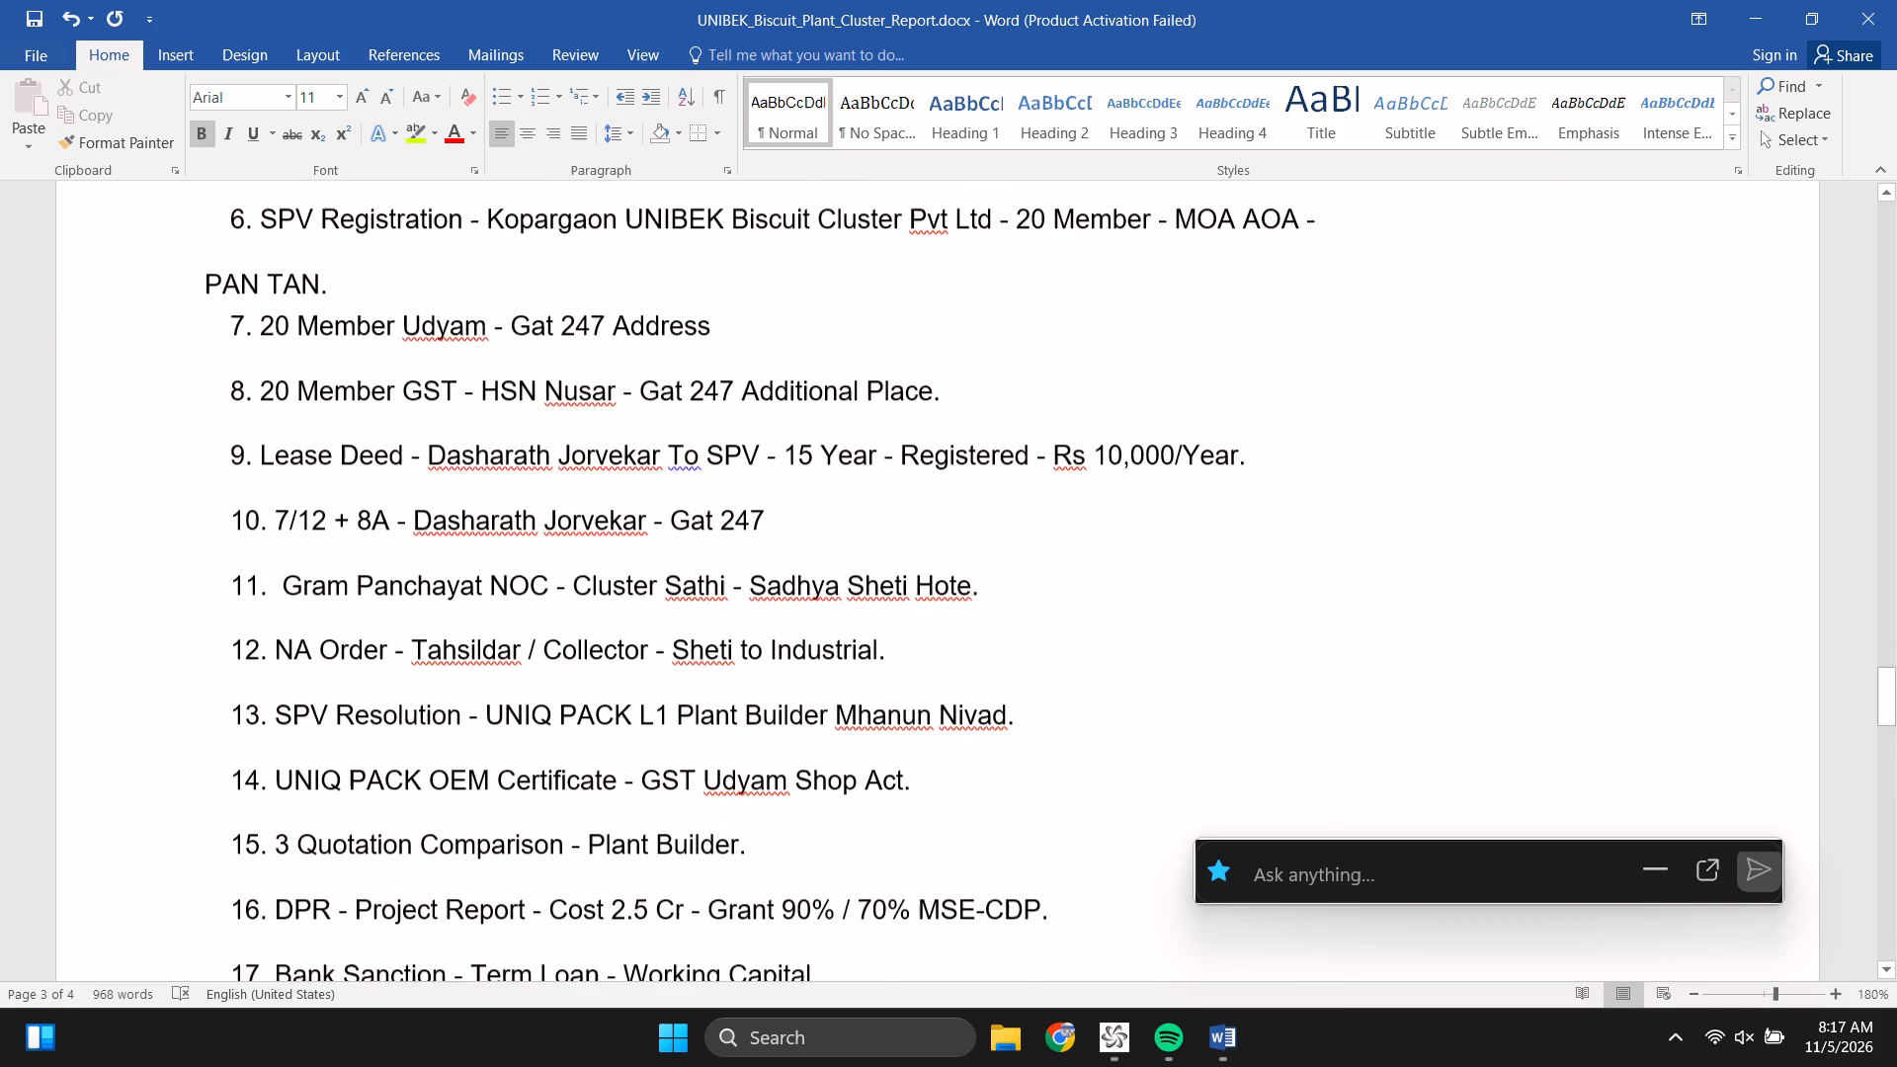
pyautogui.scroll(-3, 579, 641)
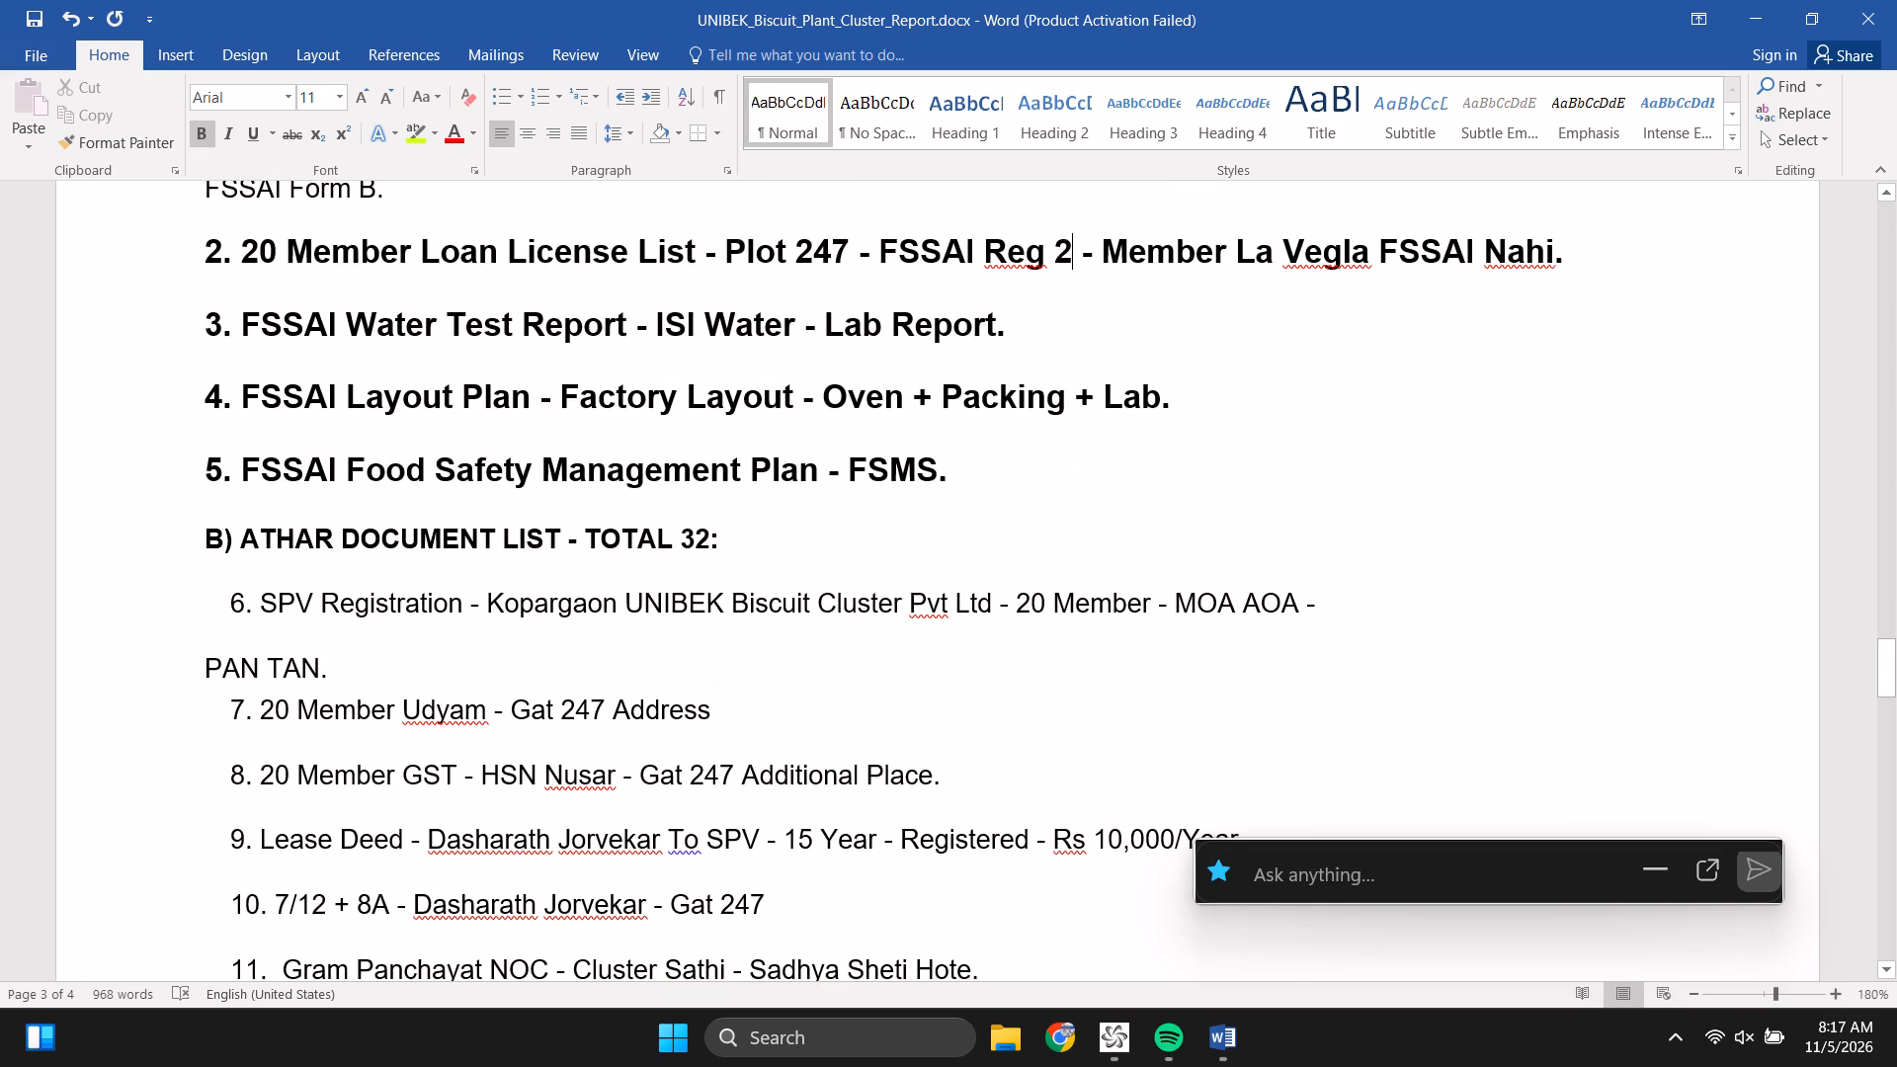
pyautogui.scroll(-1, 579, 641)
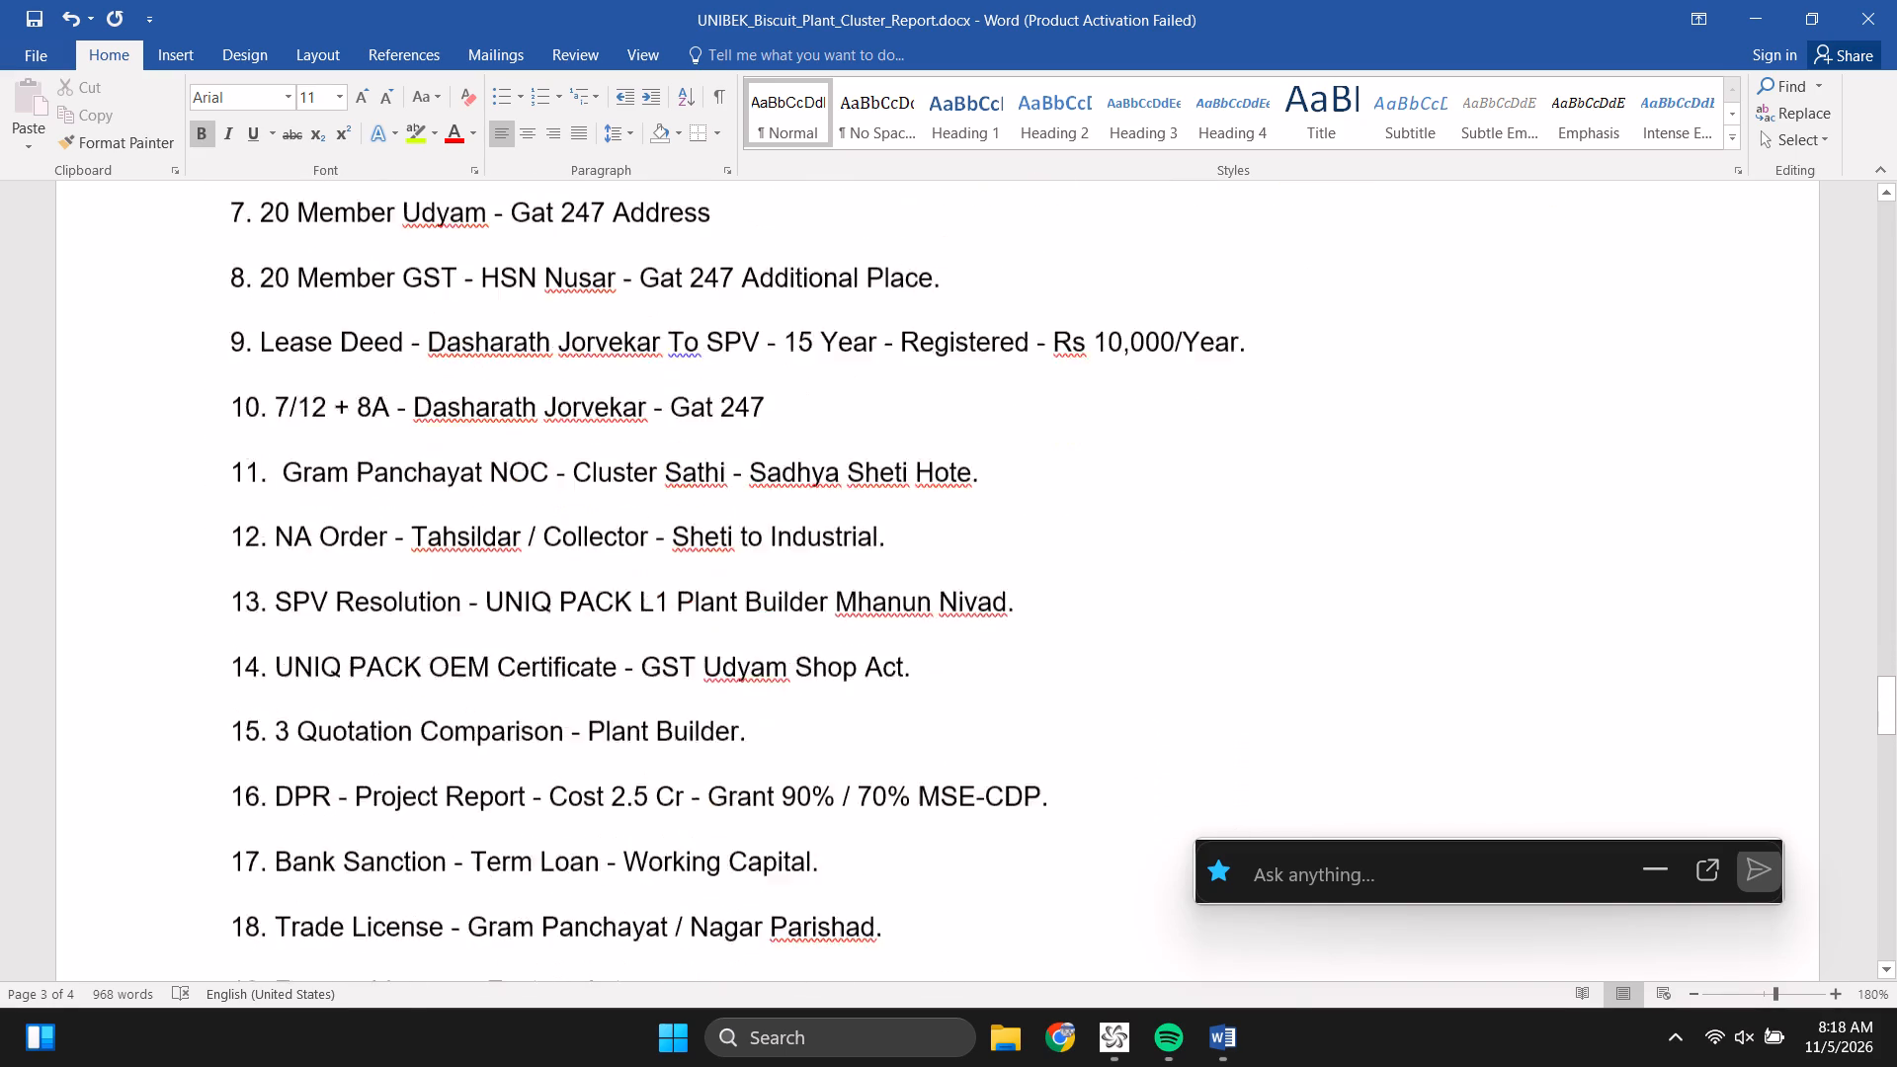
pyautogui.scroll(-1, 579, 641)
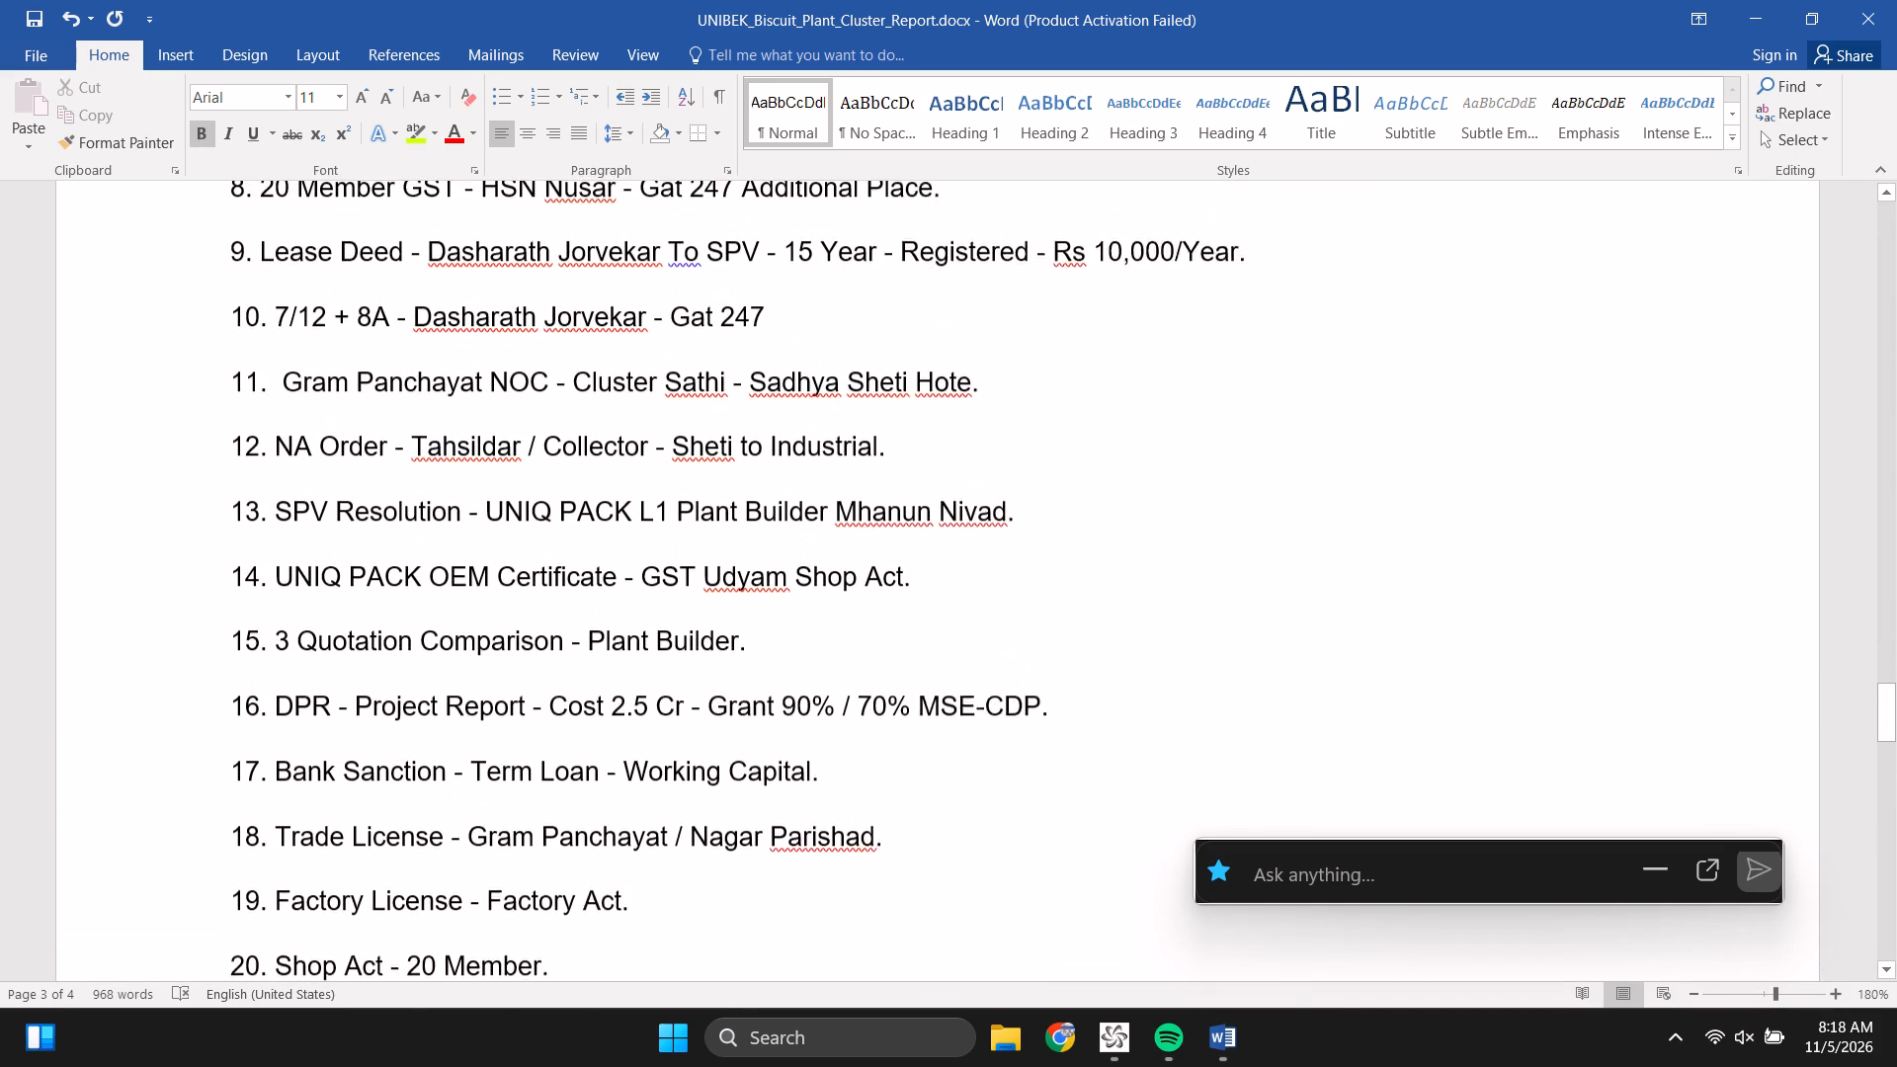
# Review the report backwards from the Athar document list through the member table and plant points to the title.
pyautogui.scroll(1, 579, 641)
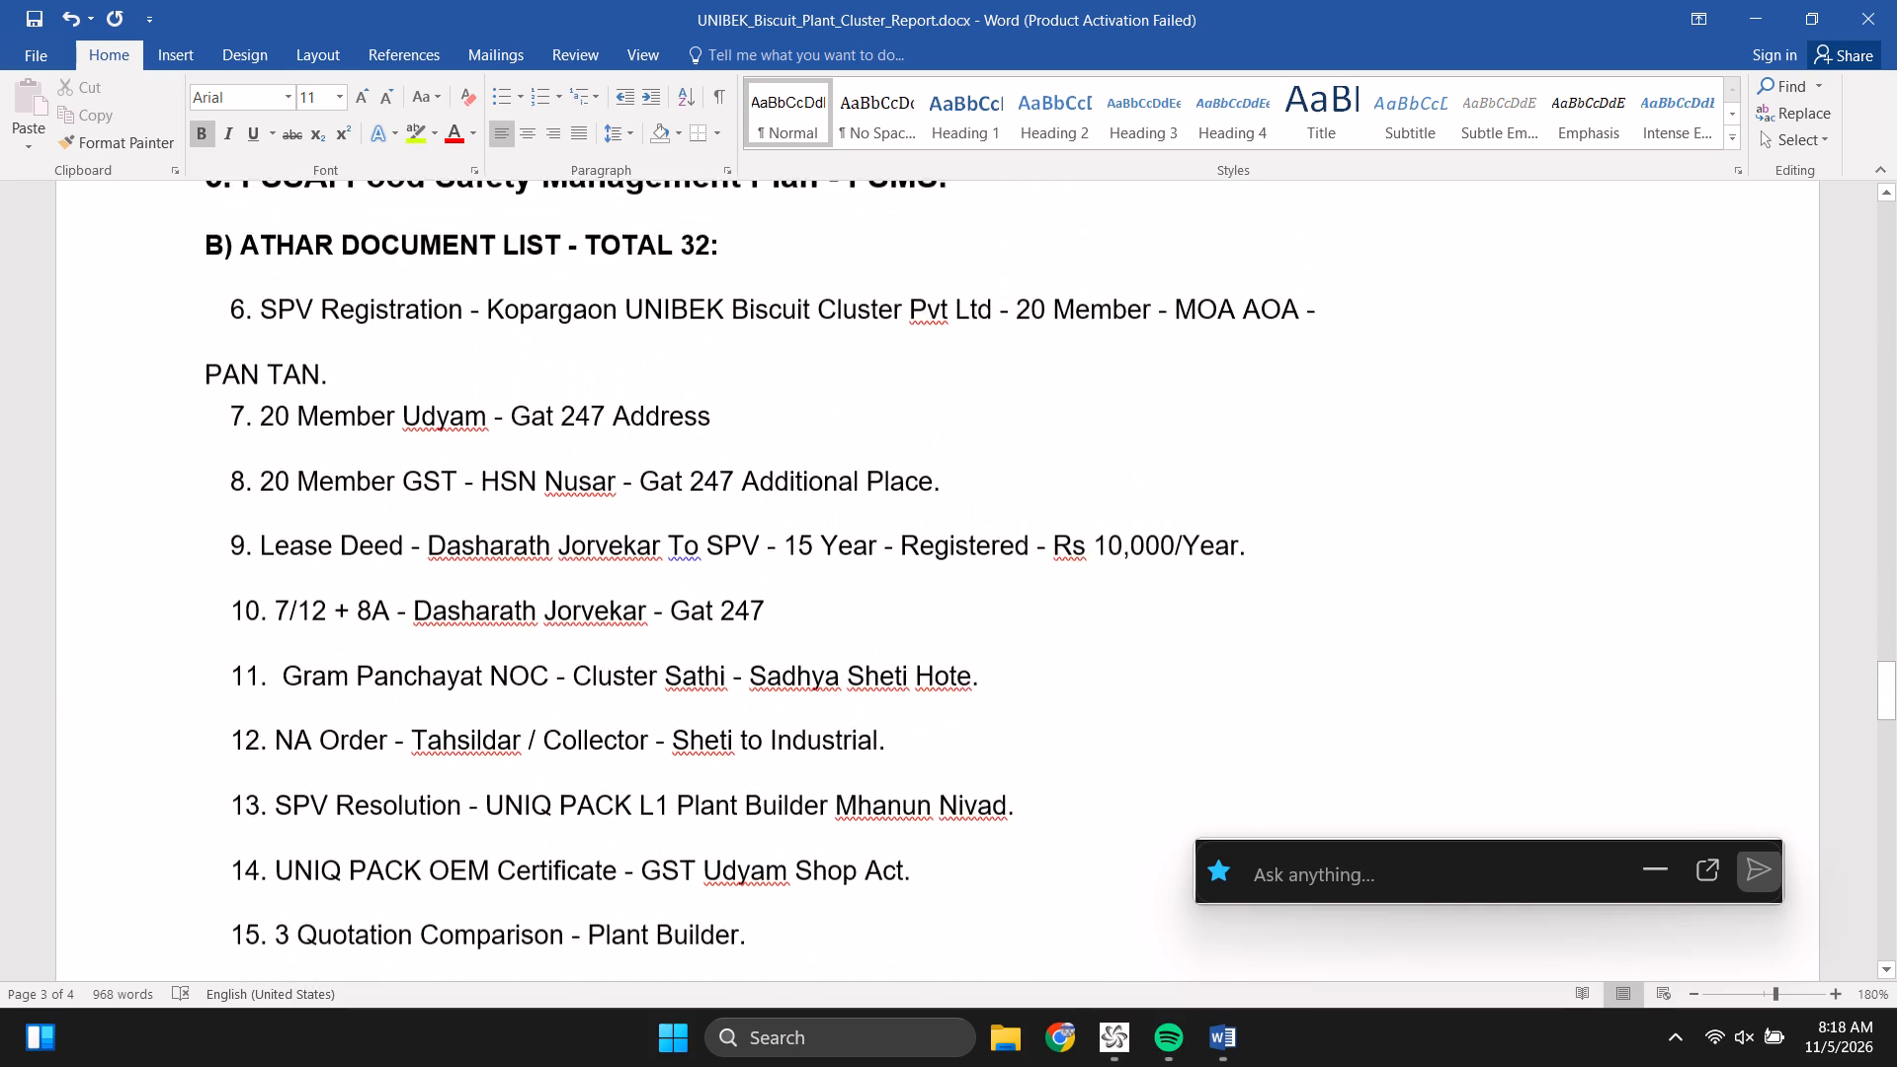
pyautogui.scroll(1, 579, 641)
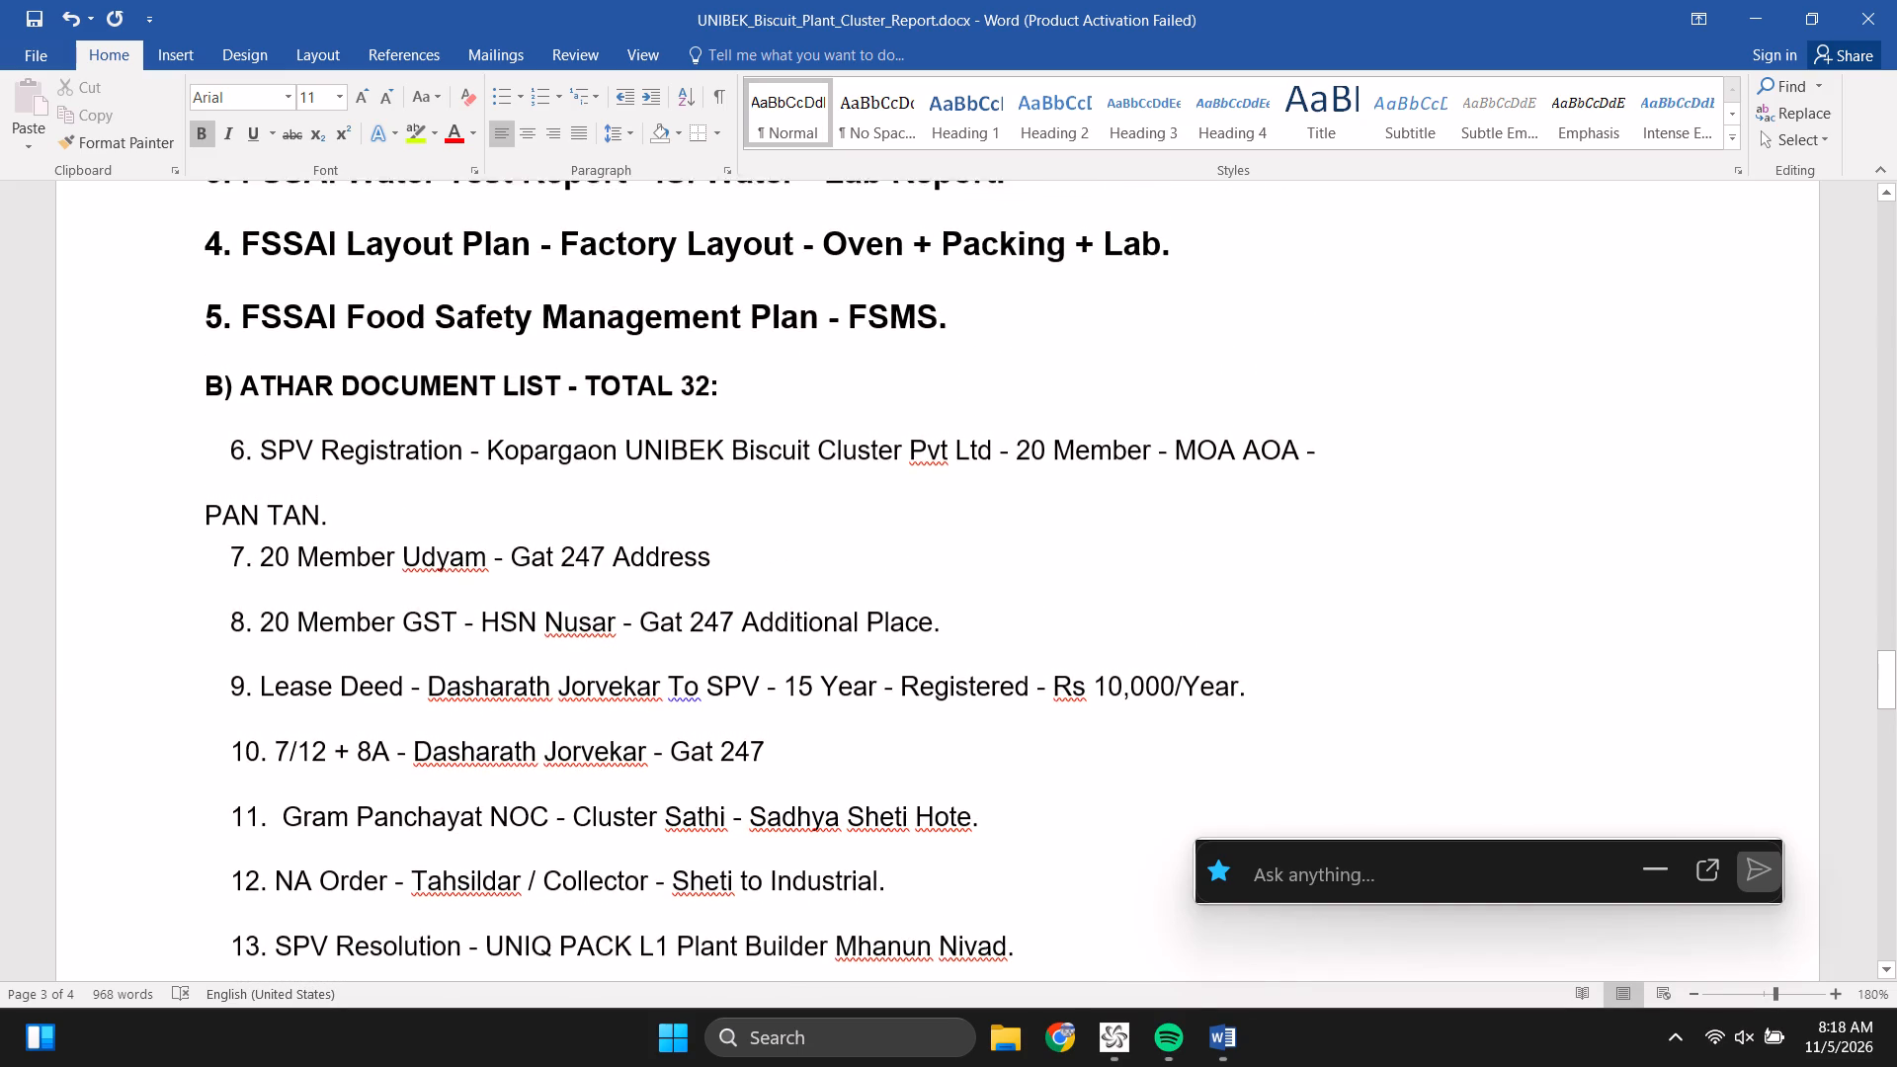
pyautogui.scroll(1, 579, 641)
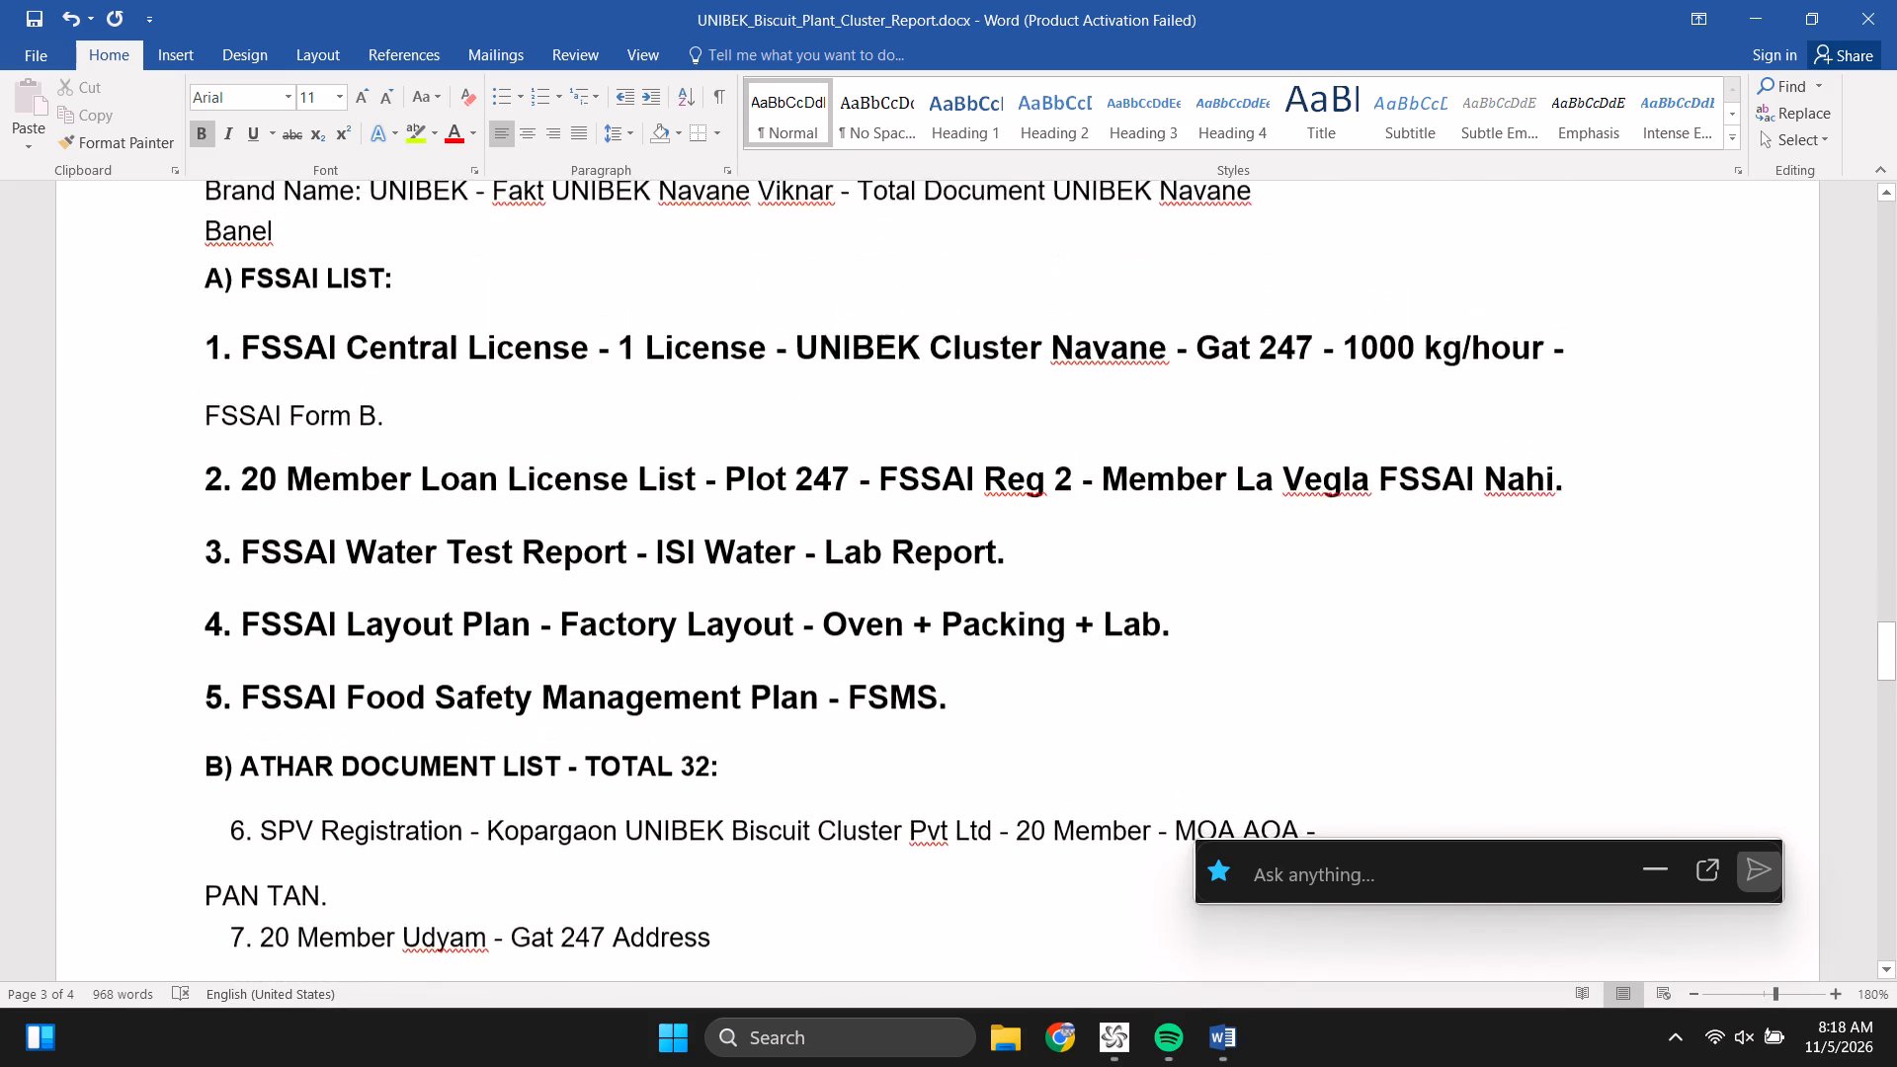
pyautogui.scroll(2, 579, 641)
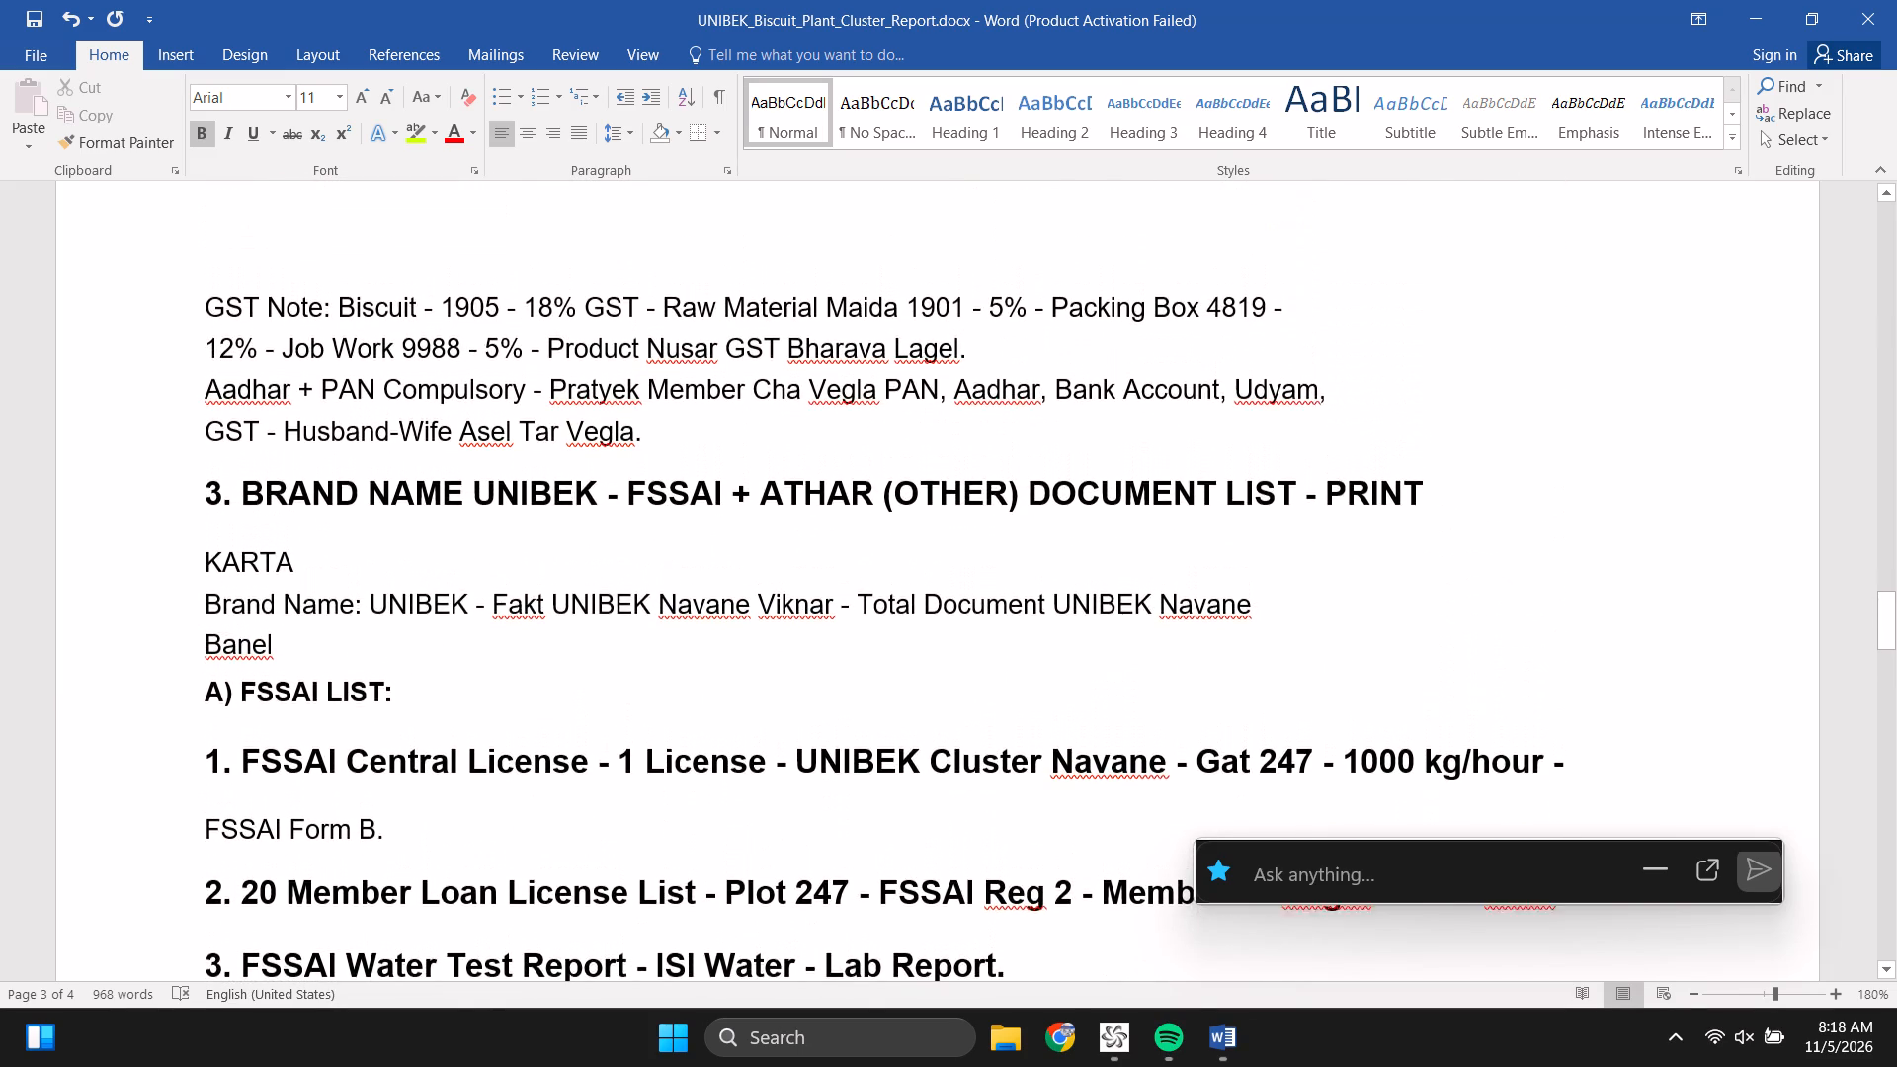
pyautogui.scroll(2, 579, 641)
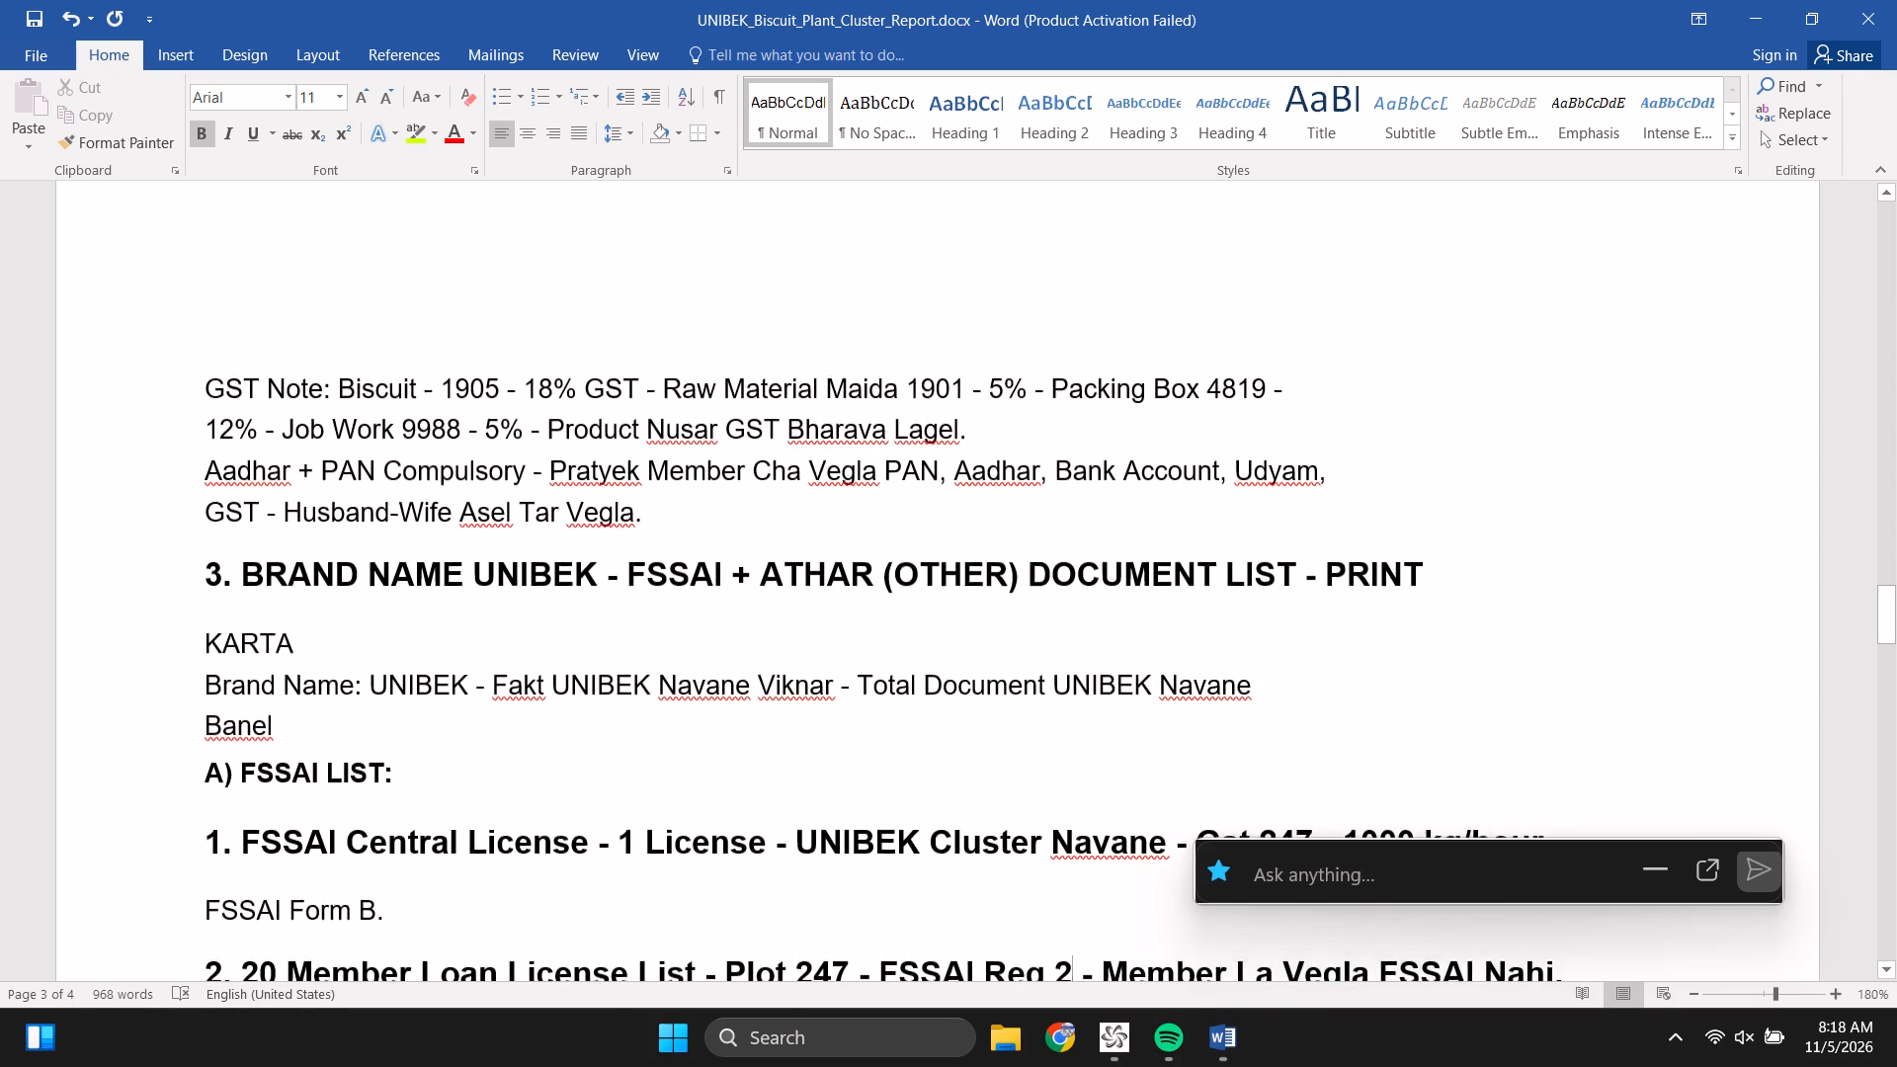
pyautogui.scroll(2, 579, 641)
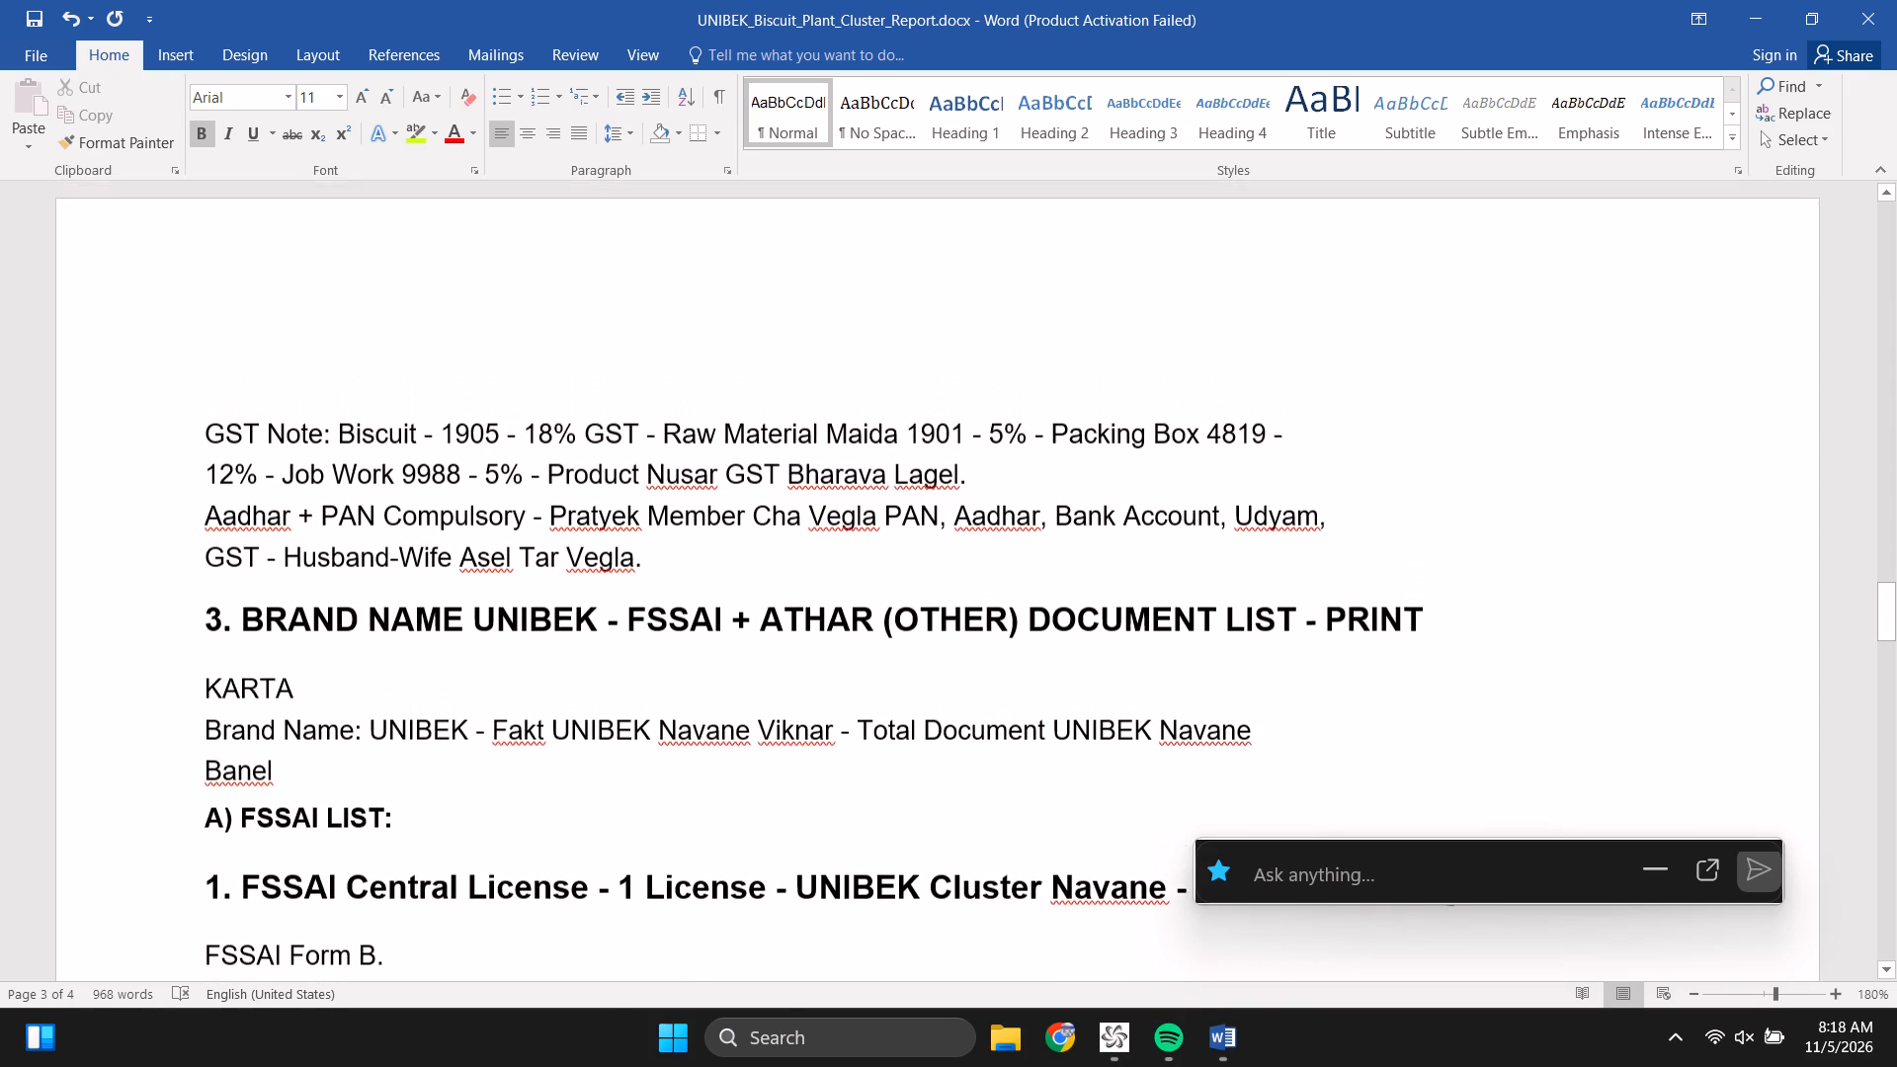
pyautogui.scroll(4, 579, 641)
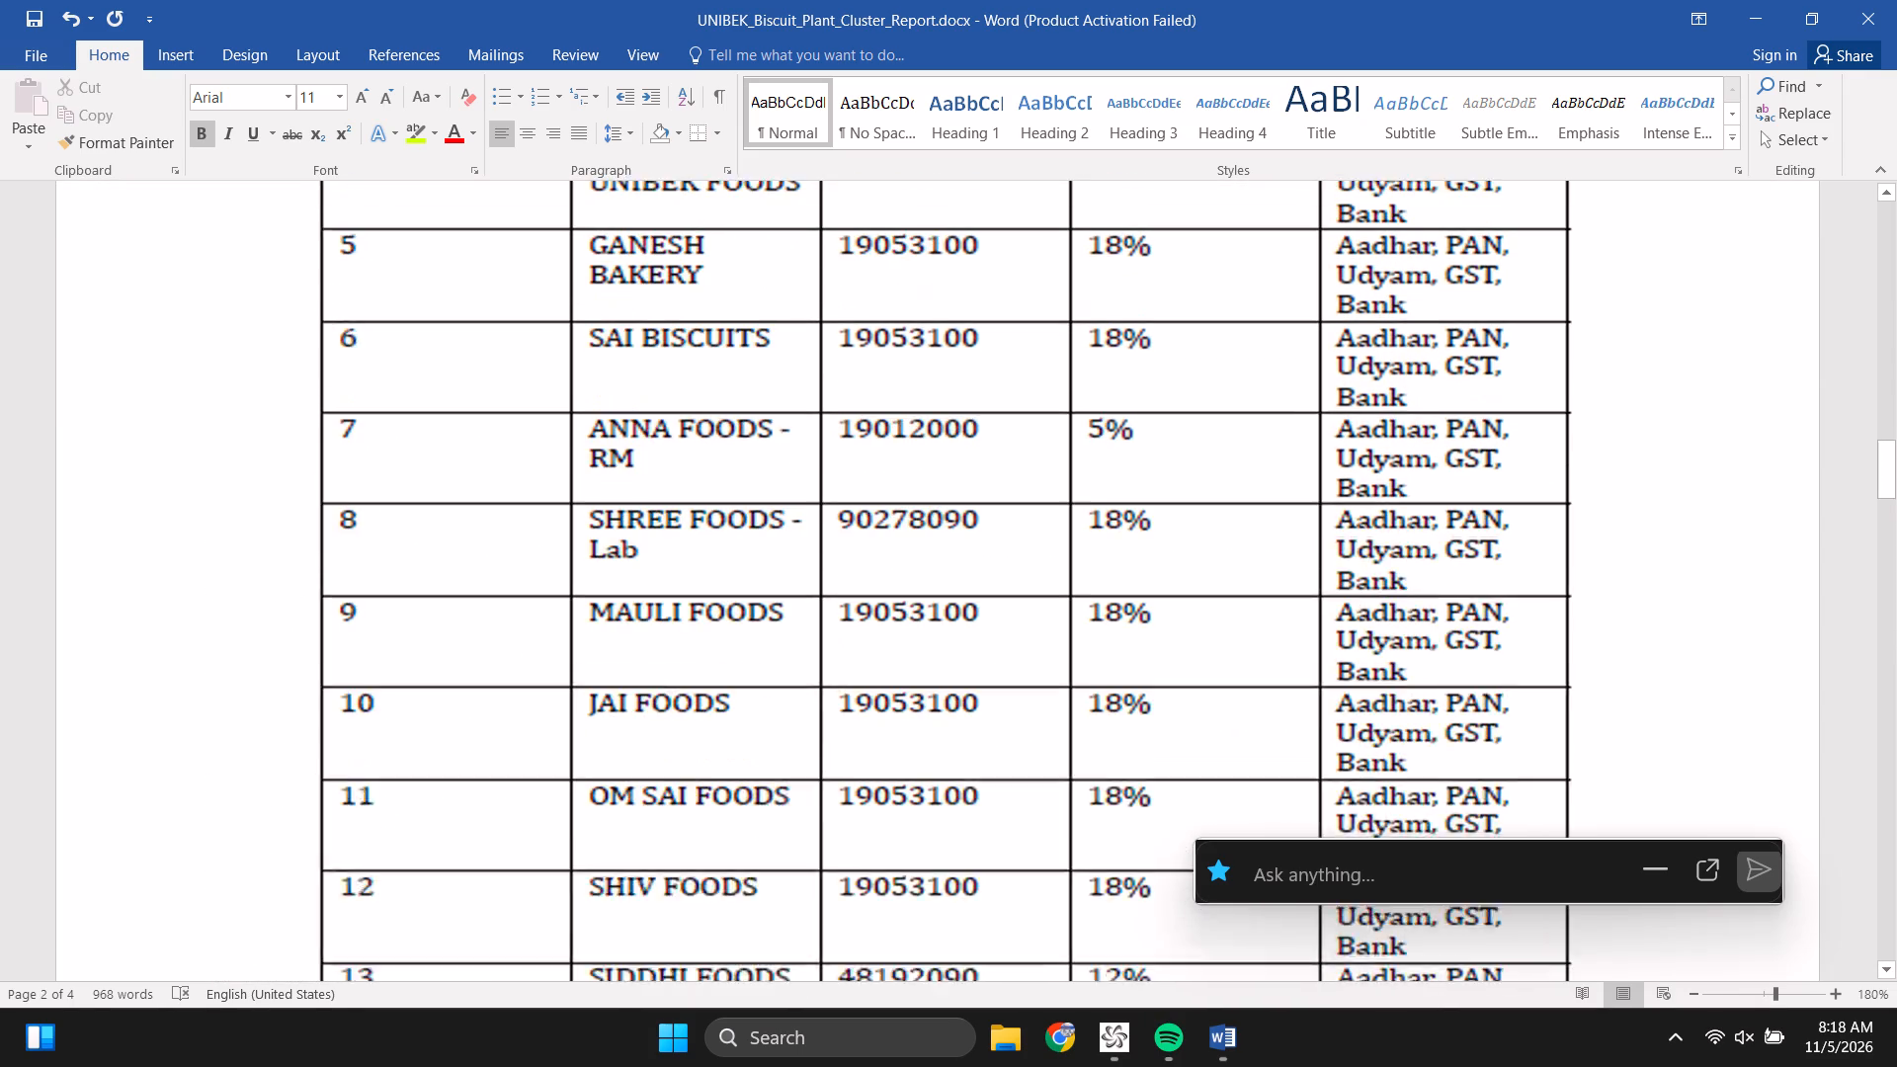
pyautogui.scroll(4, 579, 641)
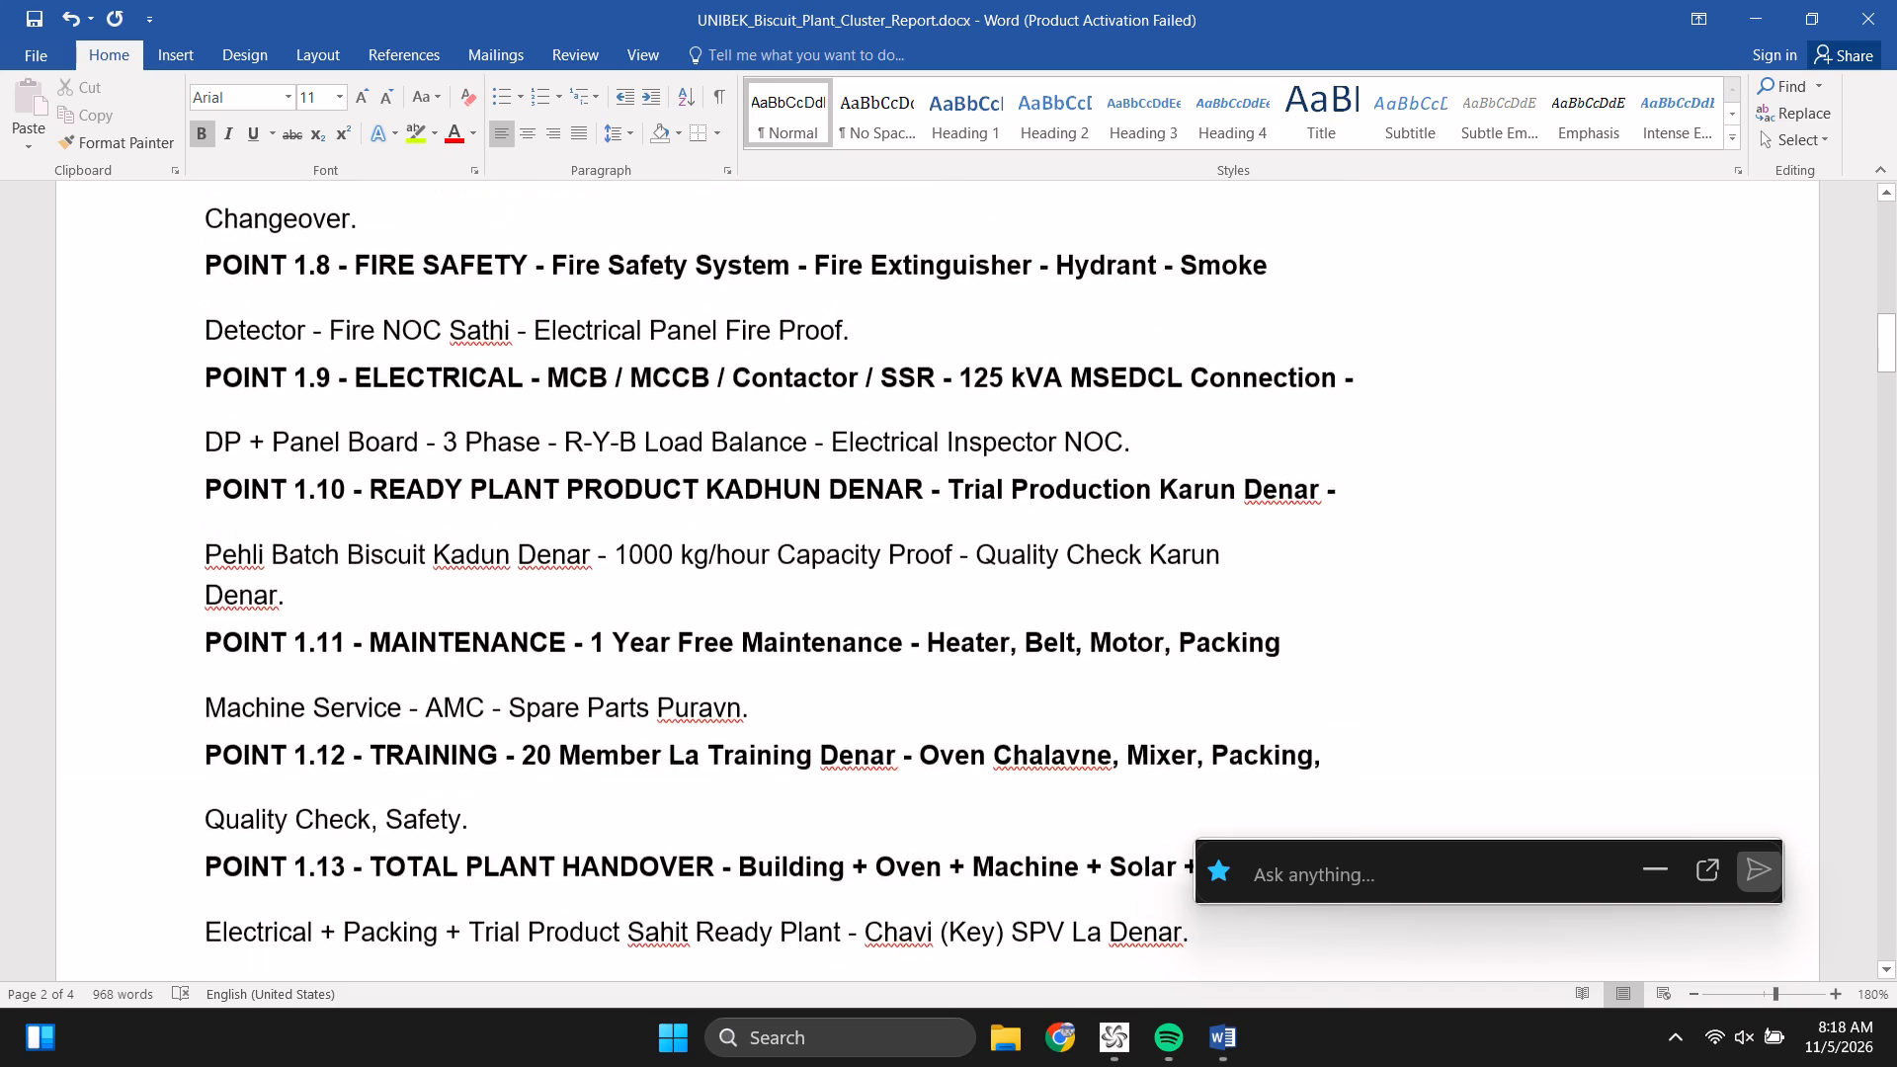
pyautogui.scroll(3, 579, 641)
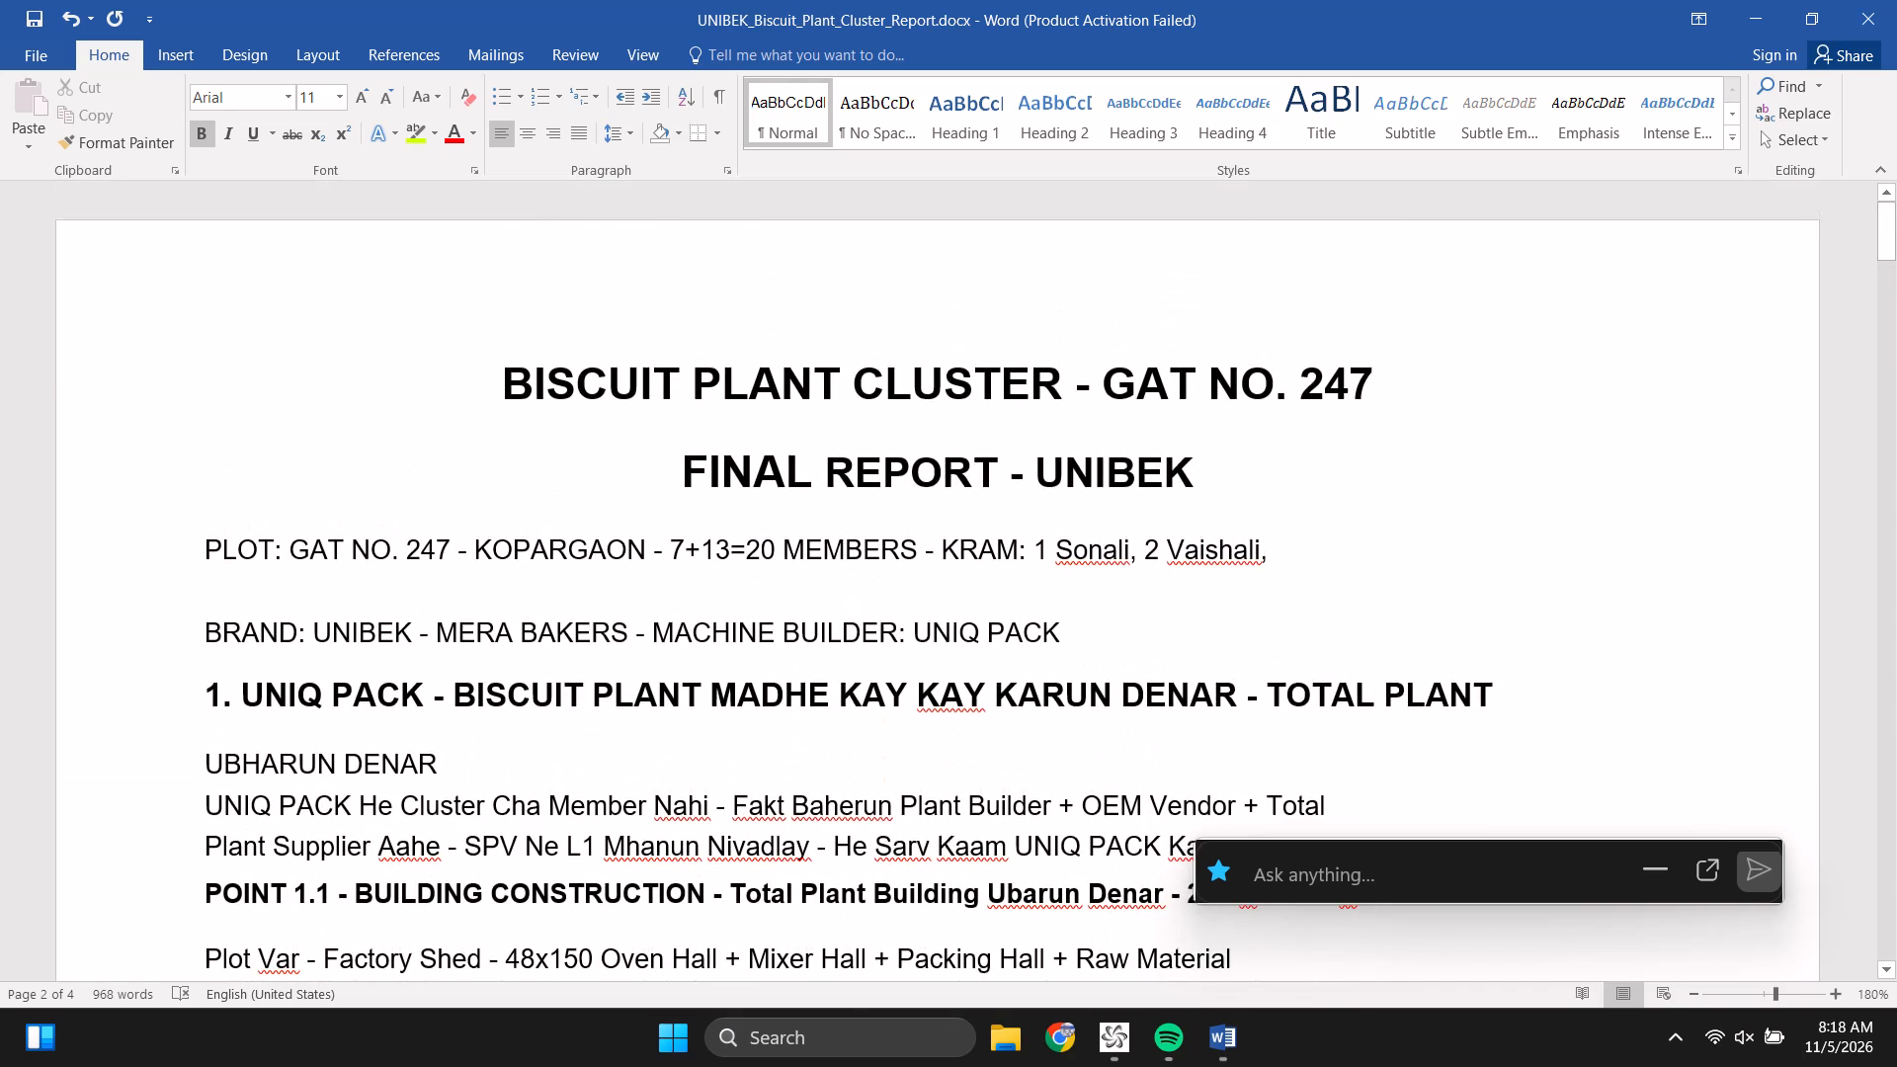
# Read through the whole report from the title to the signature lines at its end.
pyautogui.scroll(-1, 579, 641)
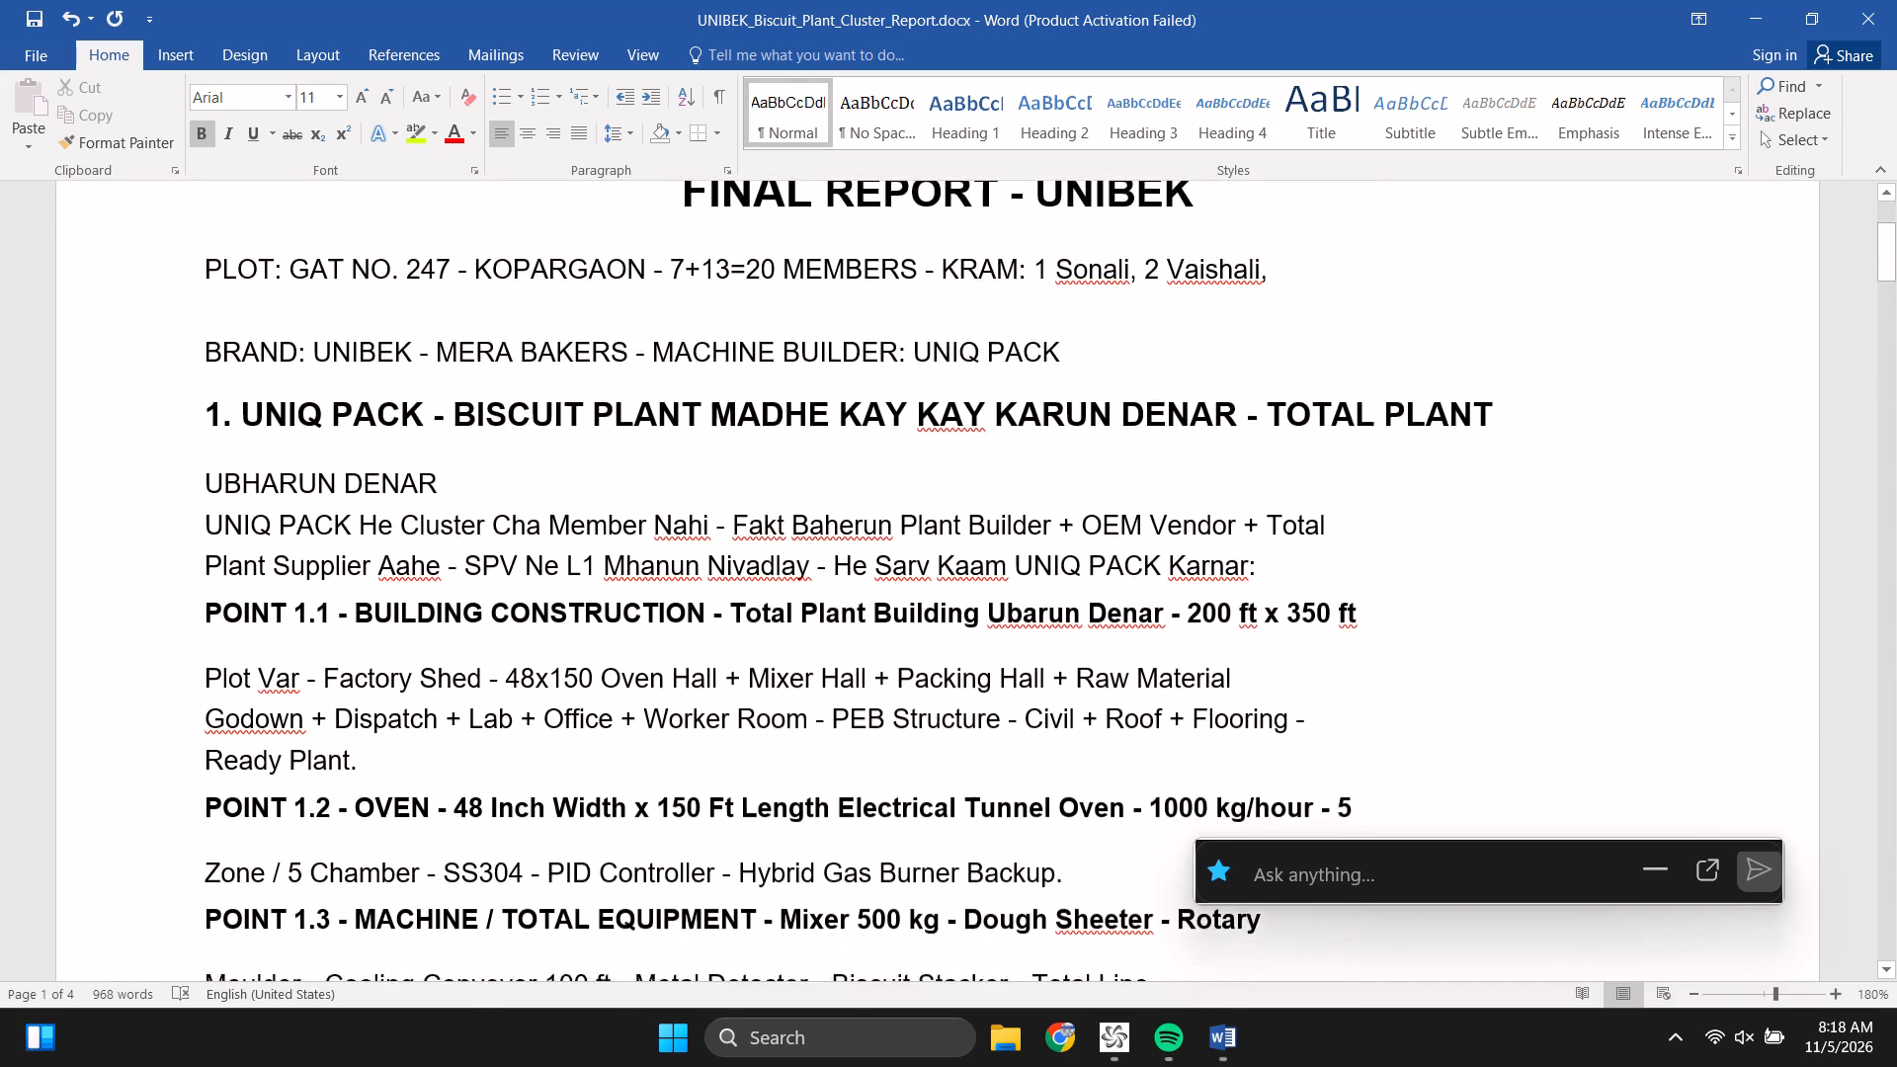
pyautogui.scroll(-3, 579, 641)
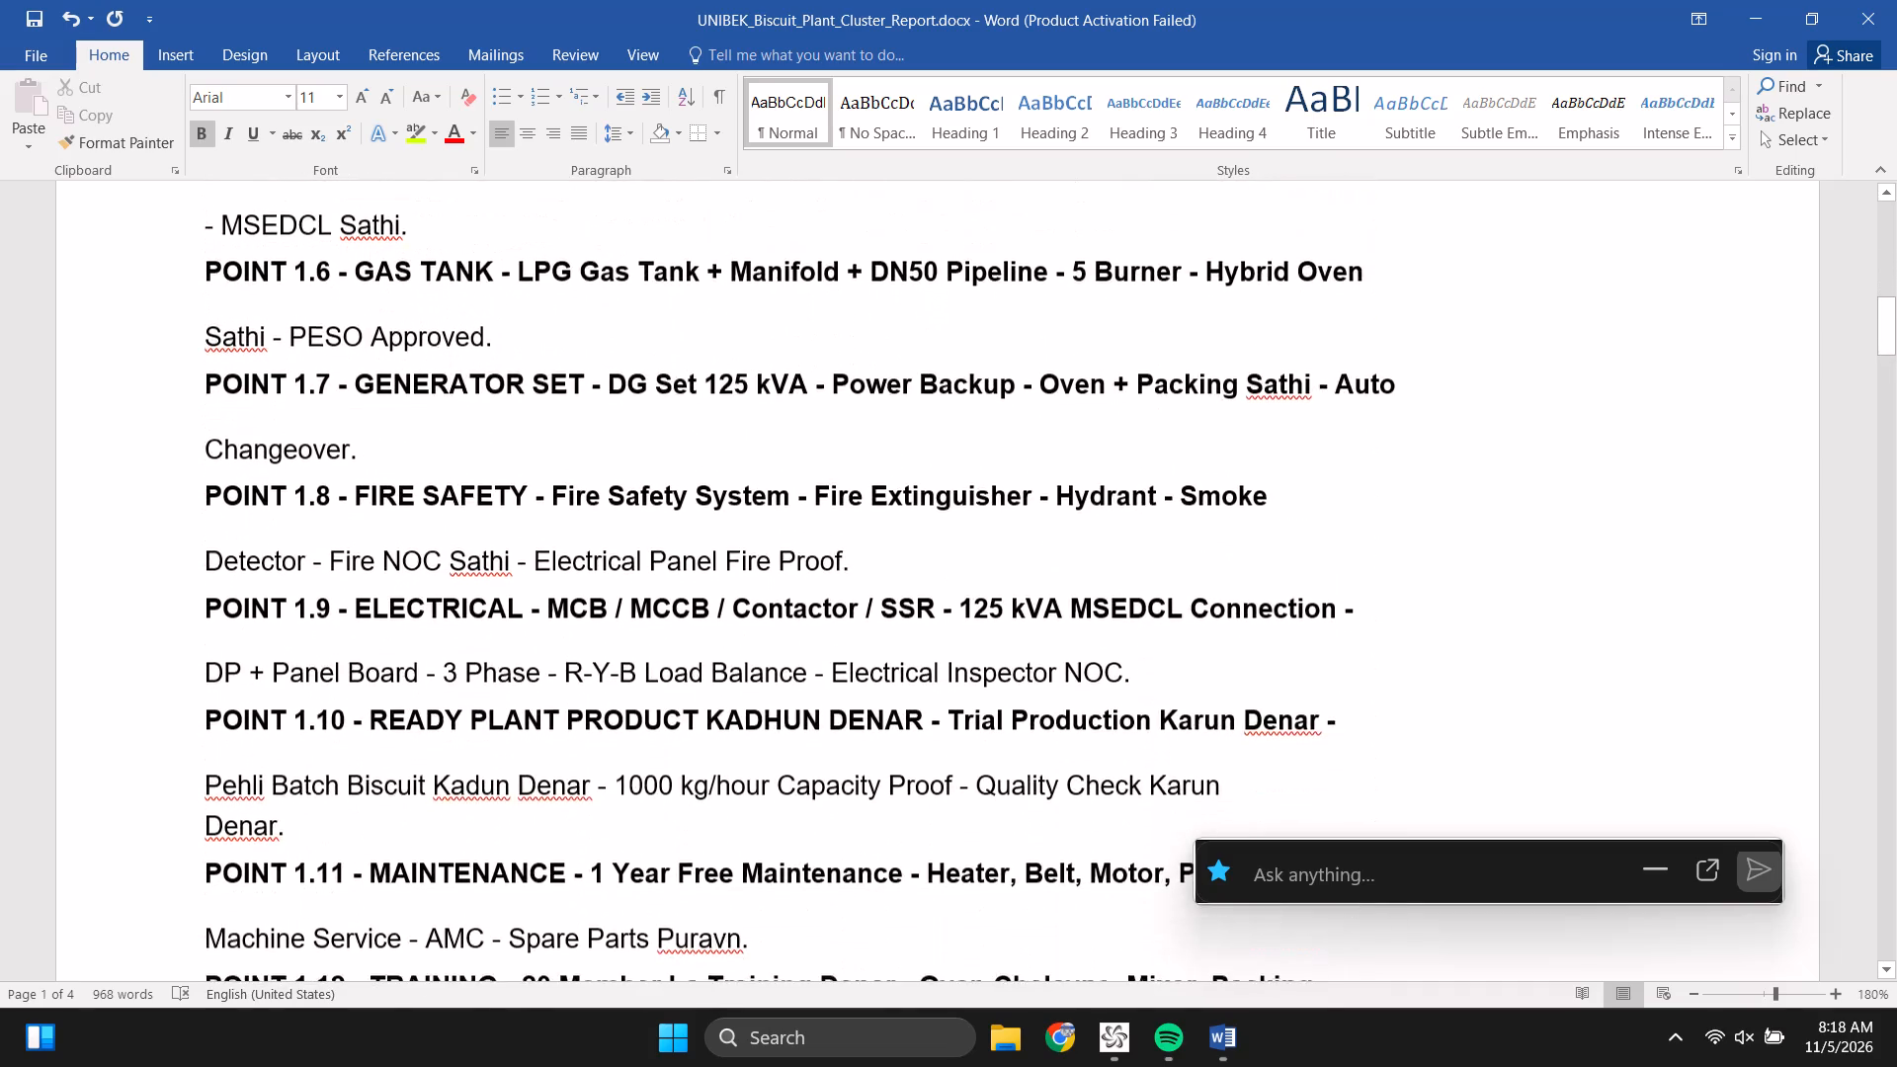
pyautogui.scroll(-3, 579, 641)
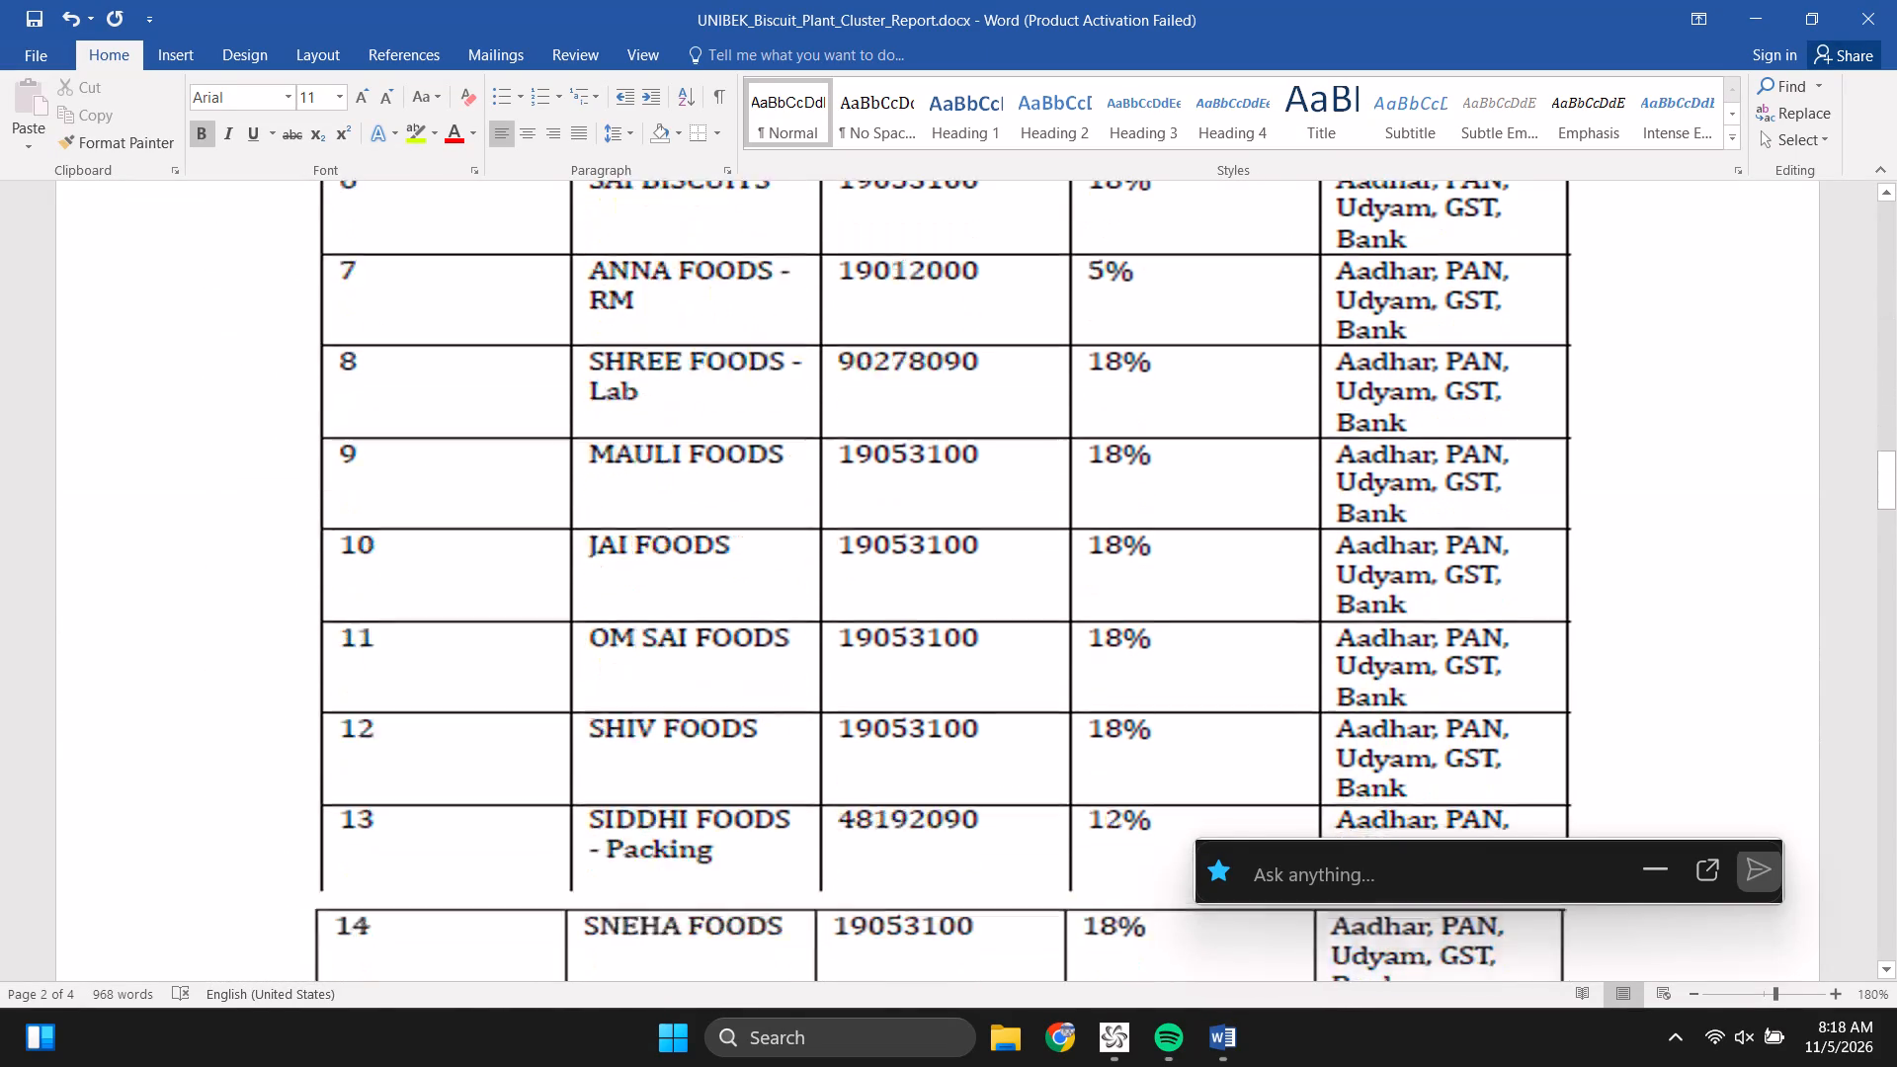
pyautogui.scroll(-4, 579, 641)
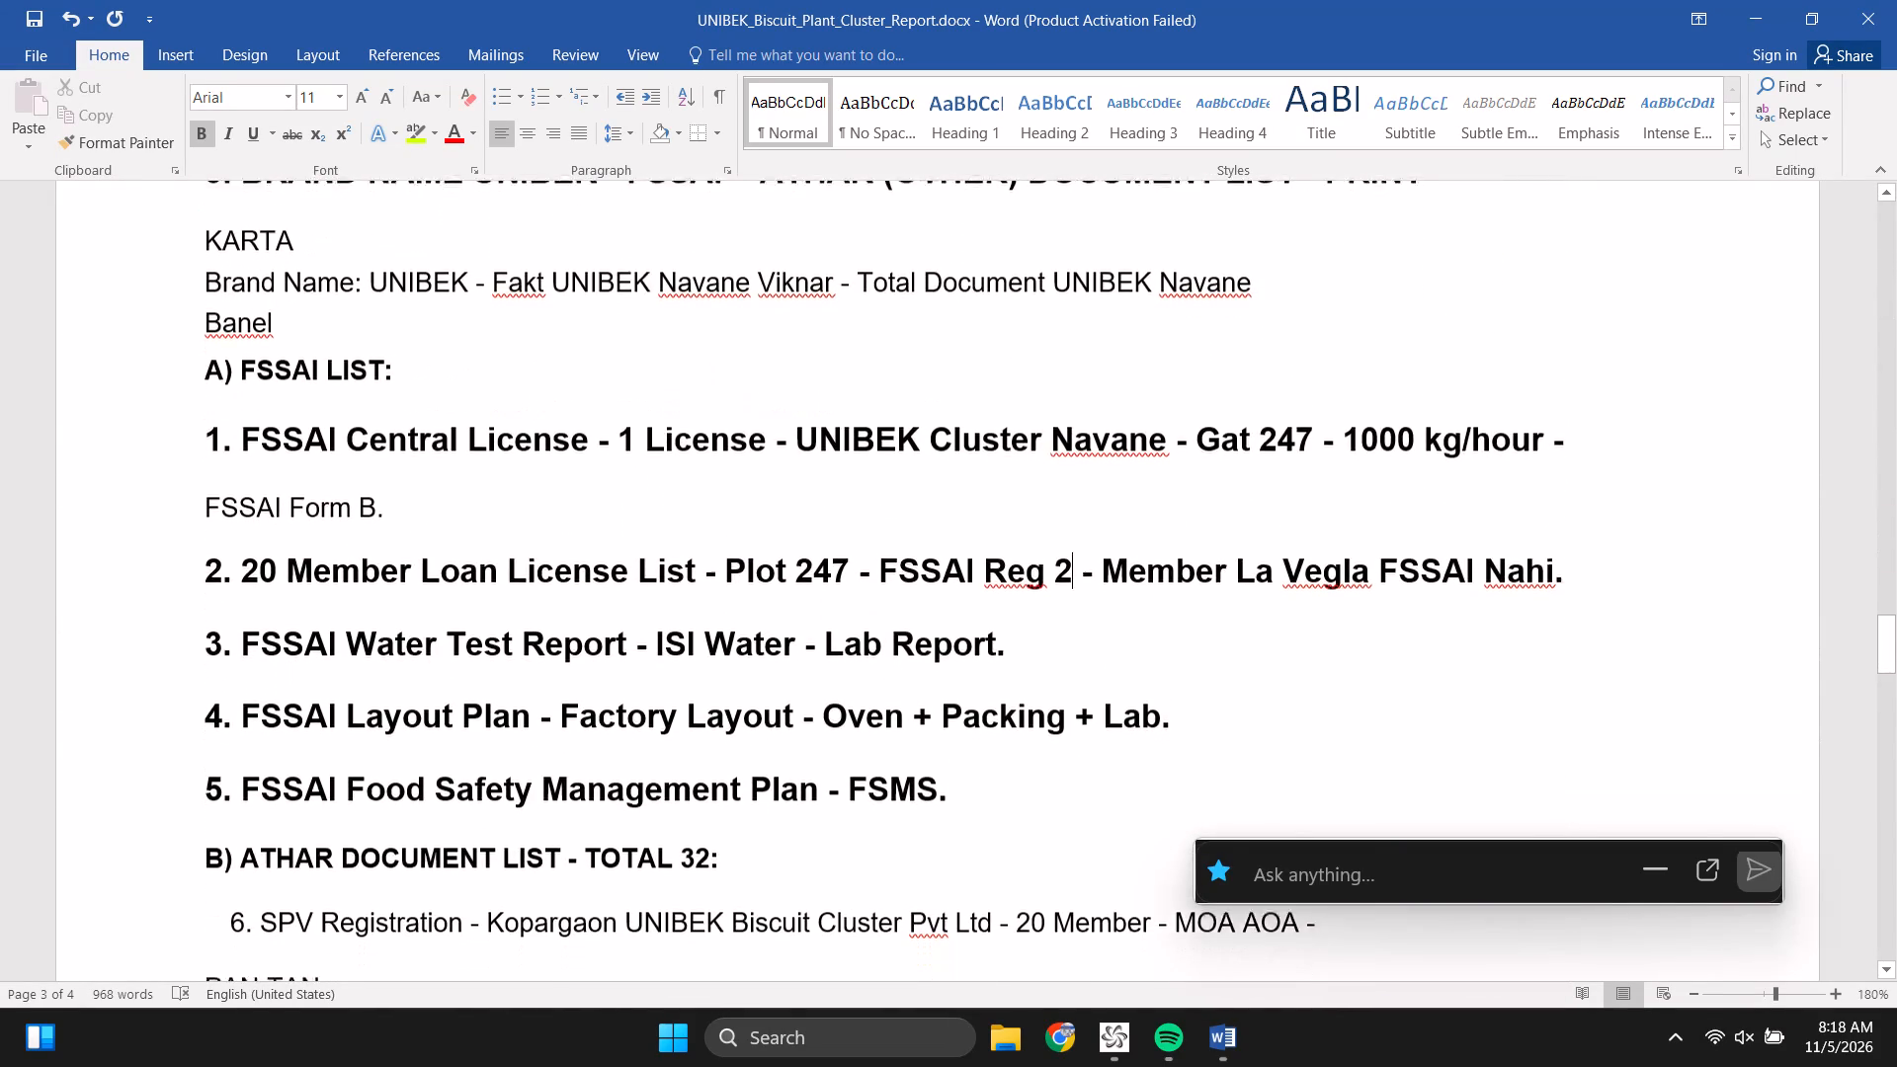
pyautogui.scroll(-2, 579, 641)
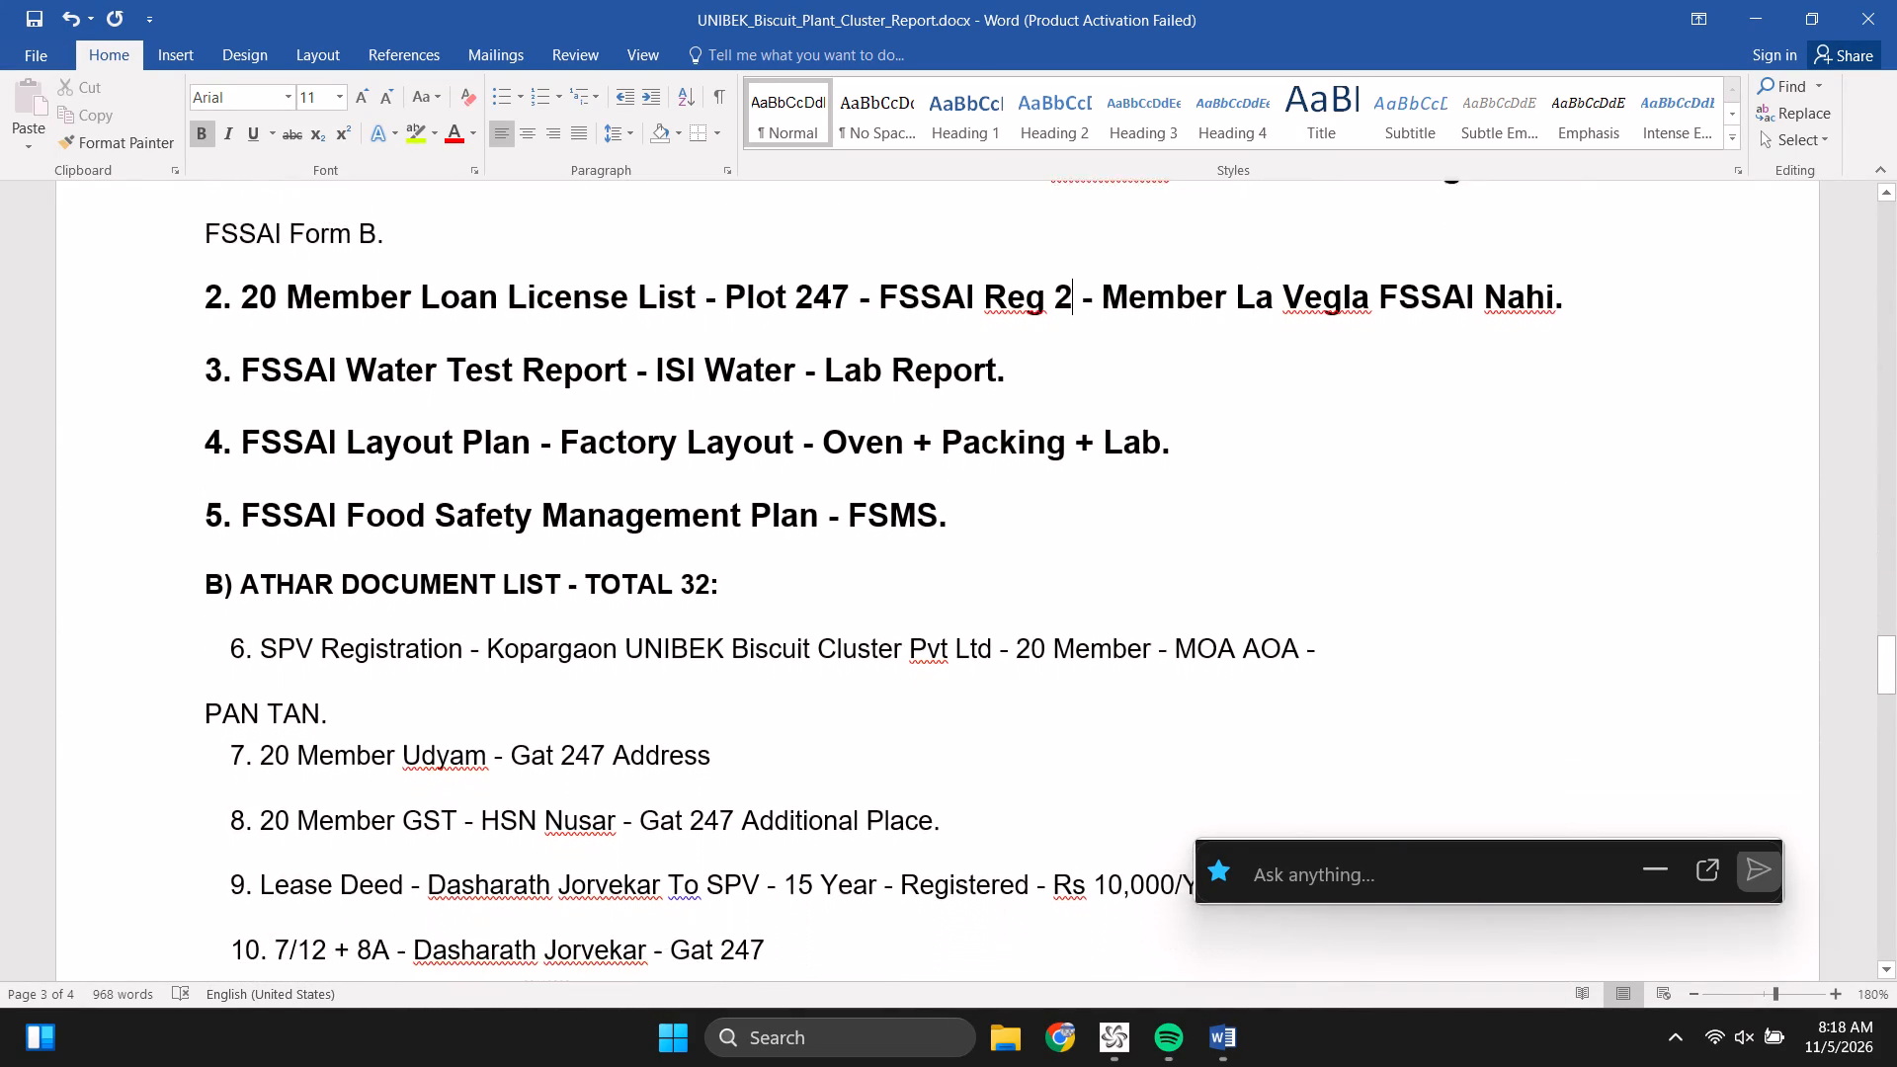
pyautogui.scroll(-2, 579, 641)
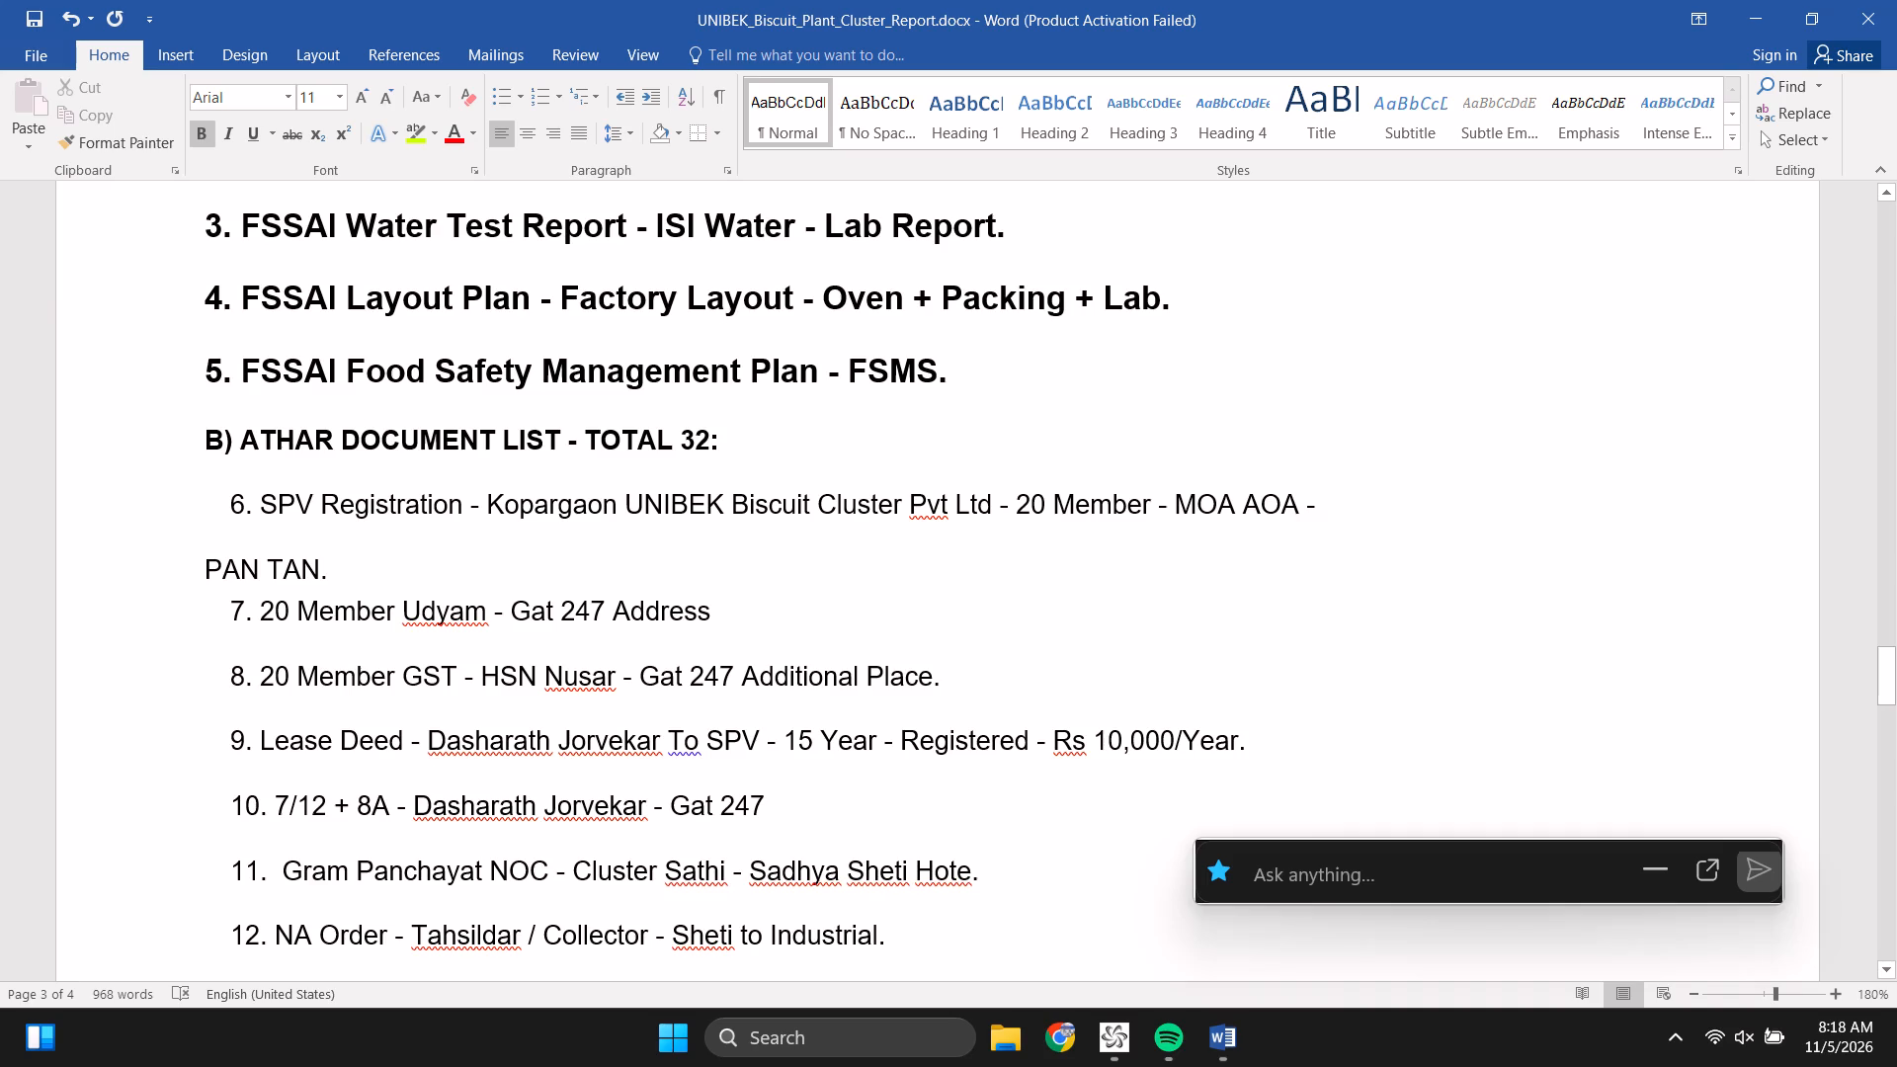
pyautogui.scroll(-1, 579, 641)
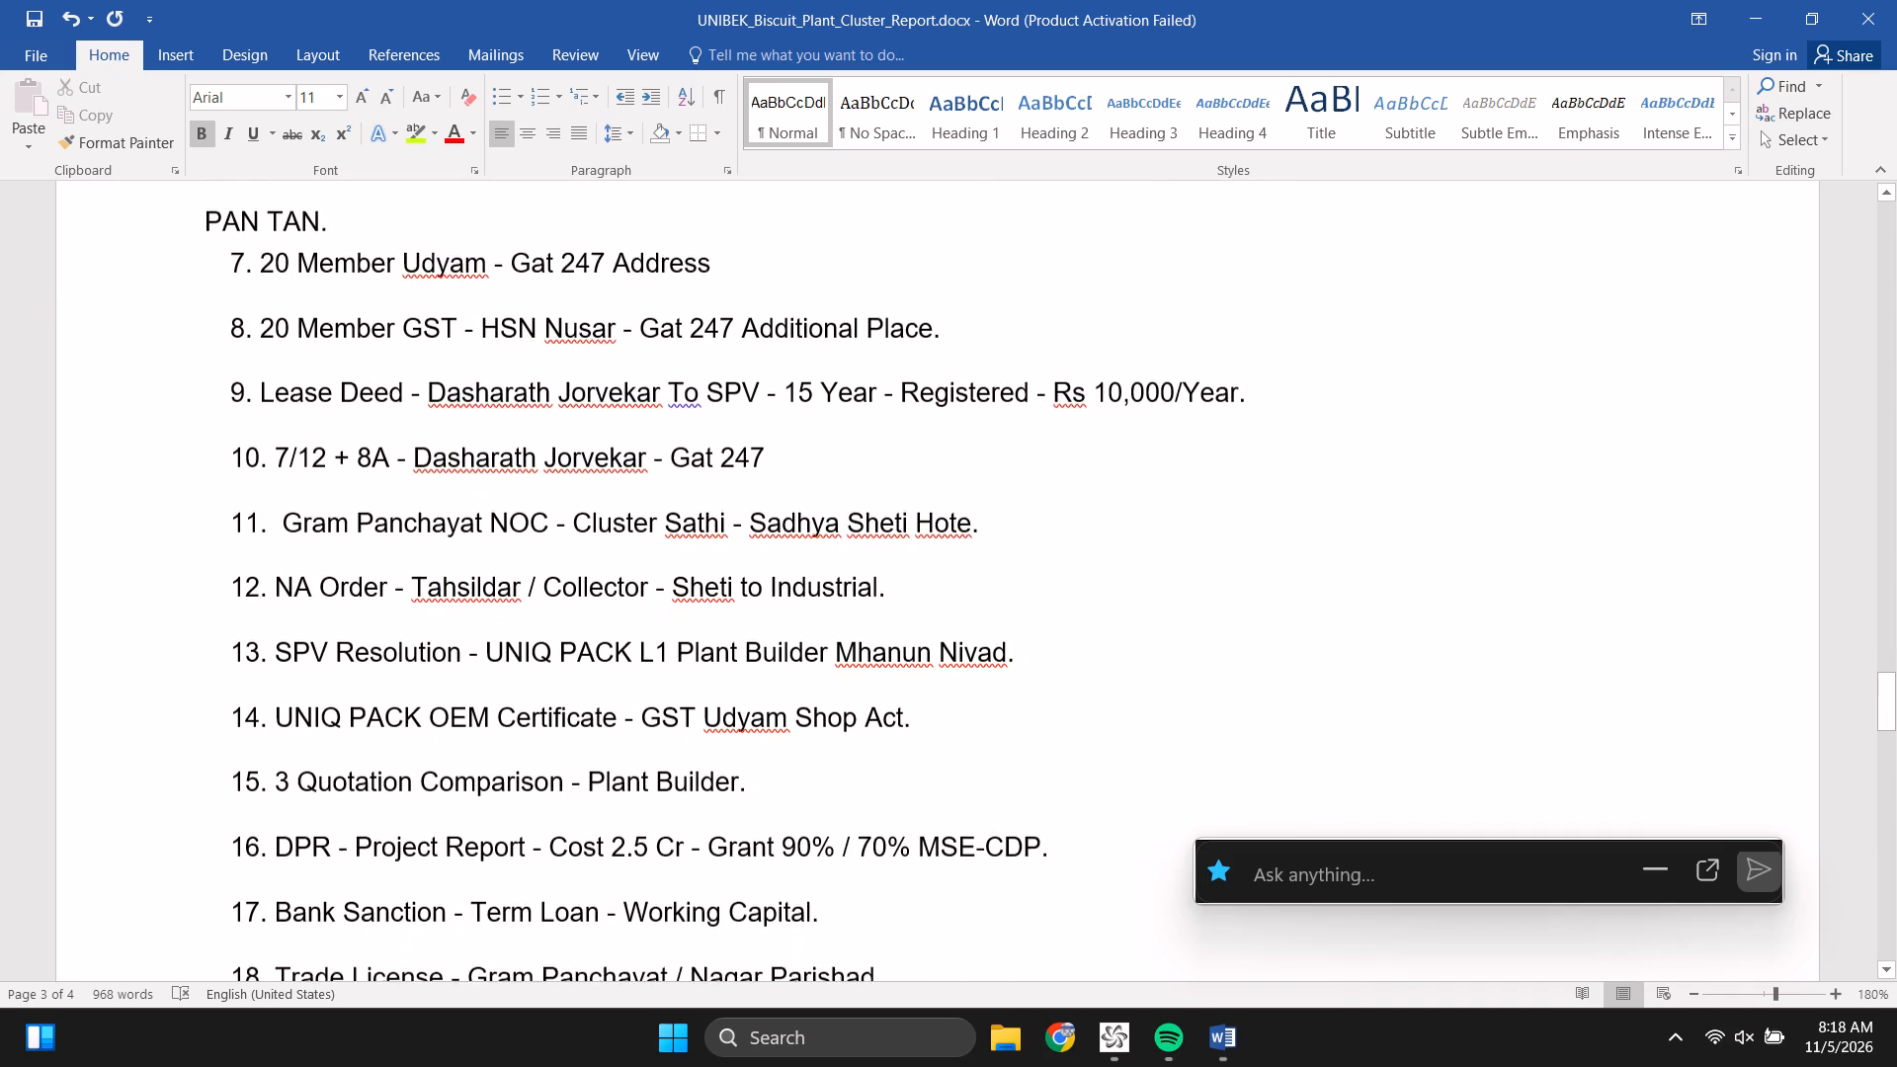
pyautogui.scroll(-2, 579, 641)
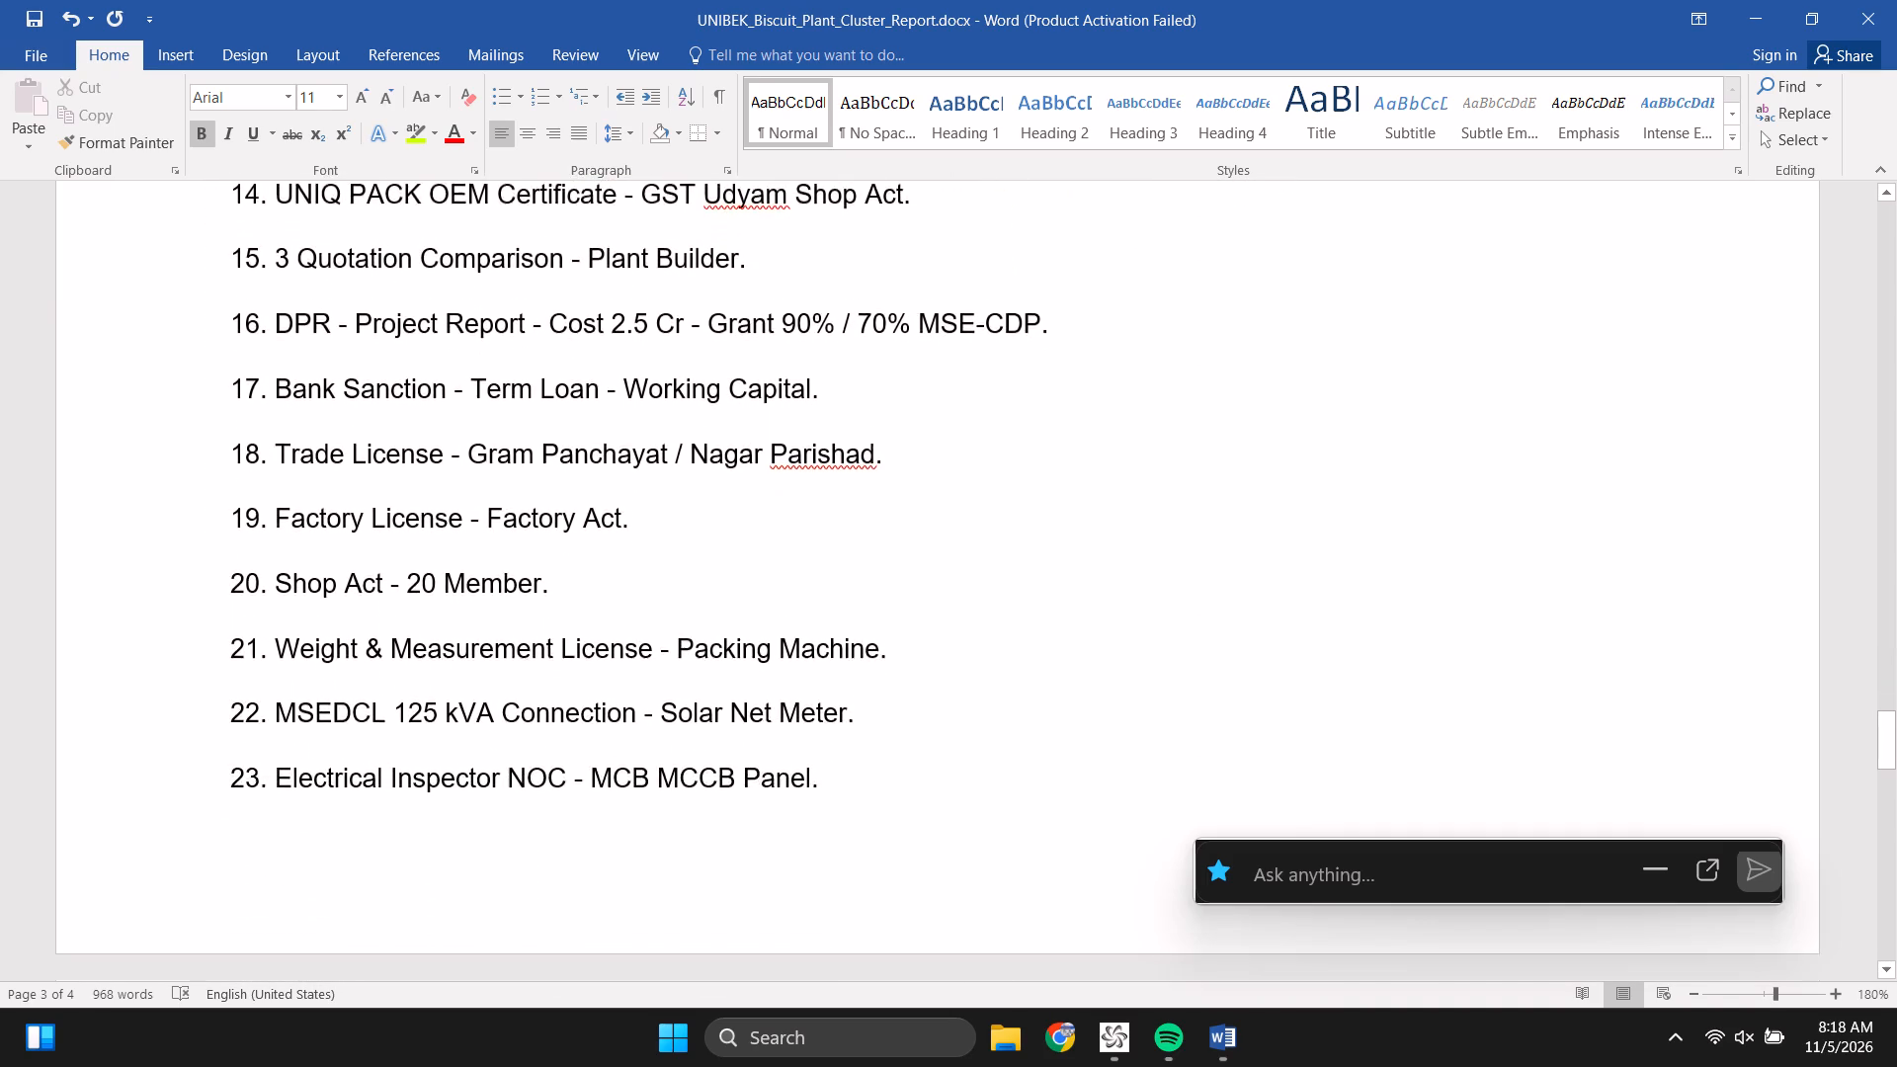
pyautogui.scroll(-3, 579, 641)
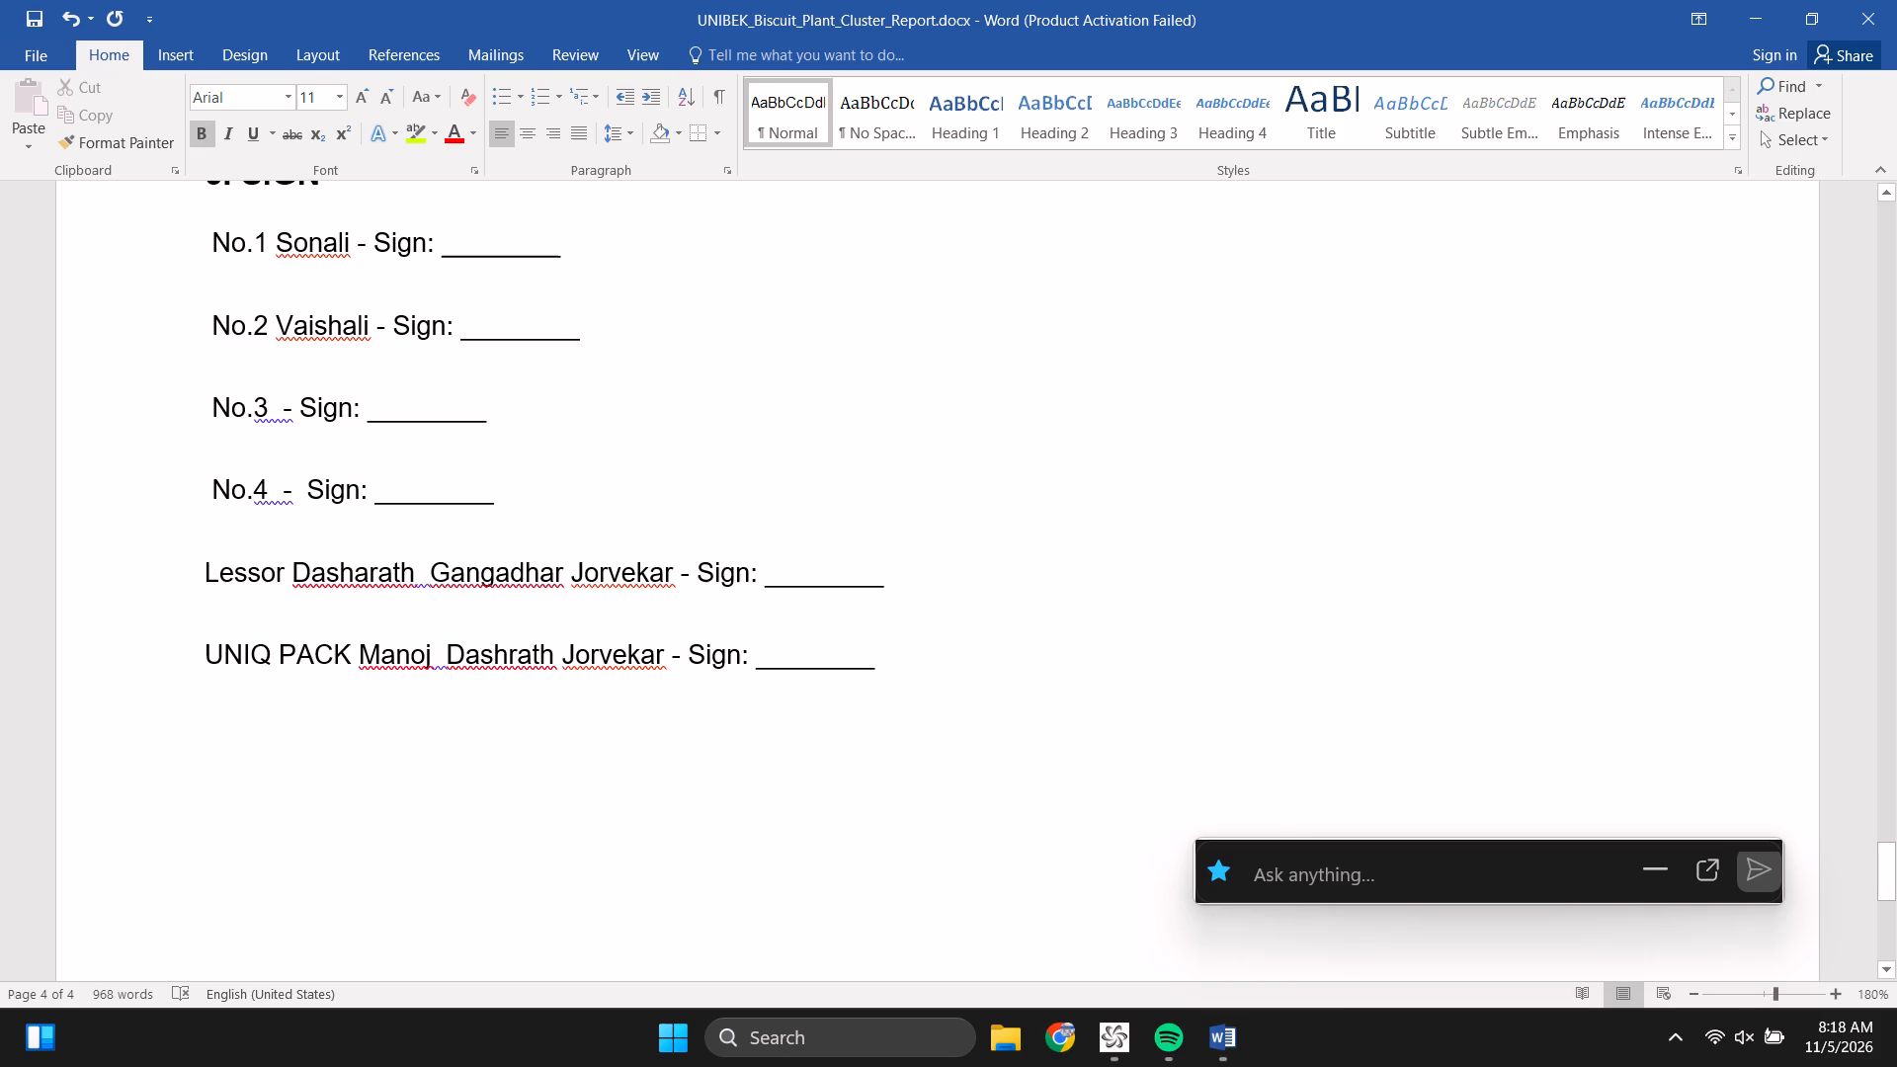
# Insert a space and a hyphen after "FSSAI Reg 2" in item 2 of the FSSAI list.
pyautogui.press('space')
pyautogui.write('-')
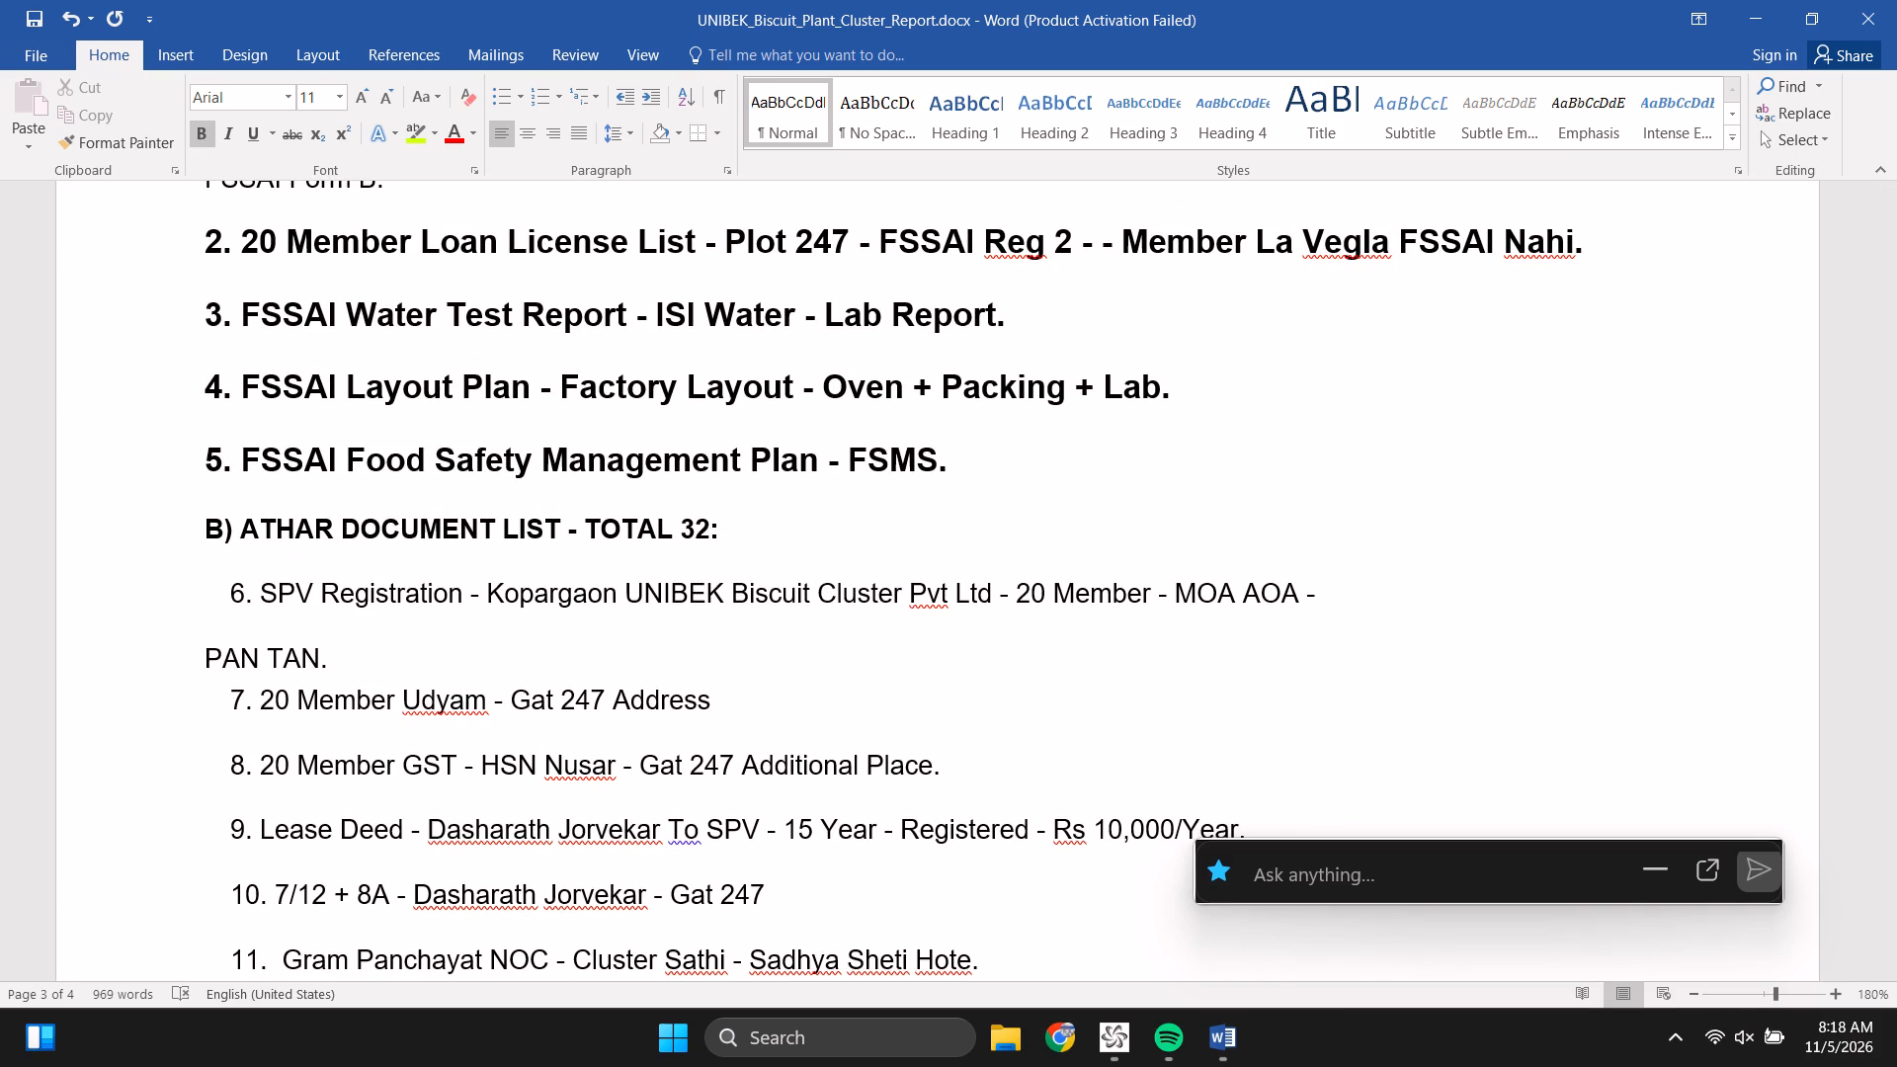
# Insert a hyphen separator after "Lessor" and after "UNIQ PACK" in the last two signature lines of the SIGN section.
pyautogui.scroll(-1, 286, 574)
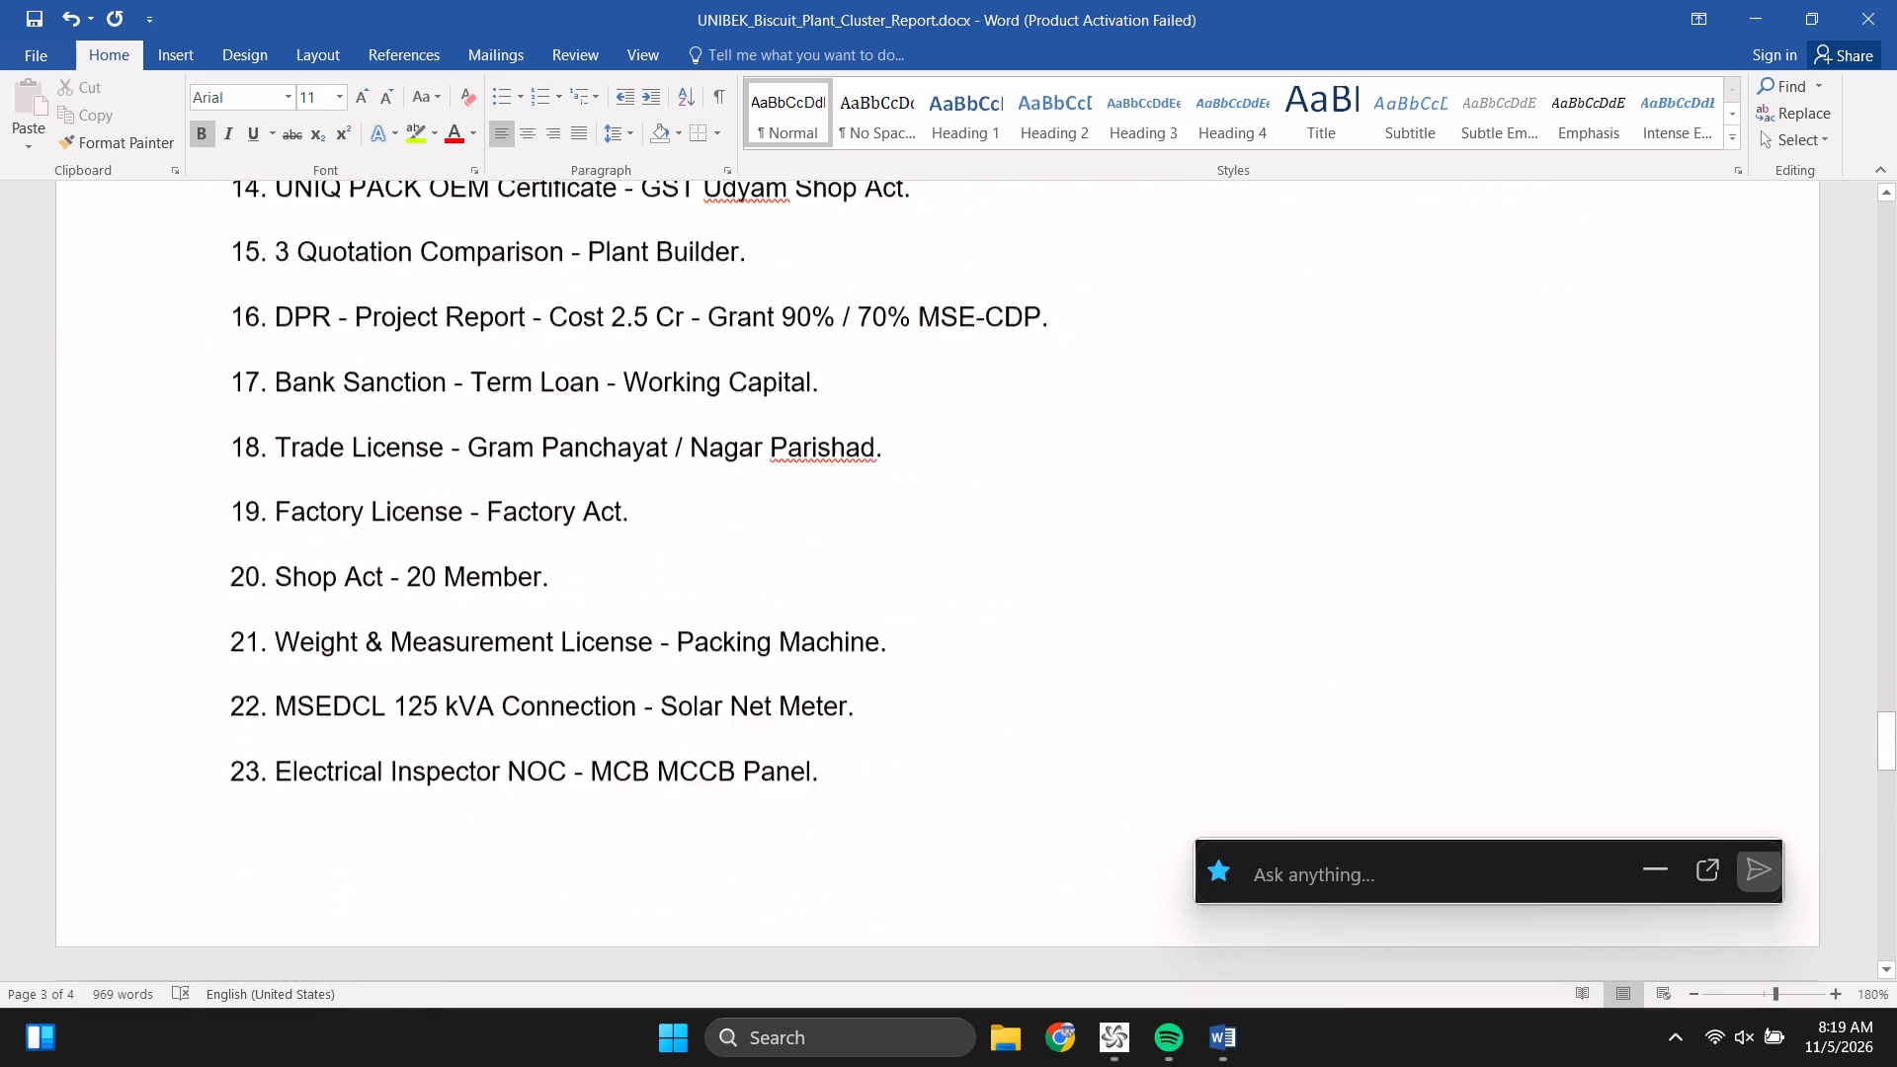
pyautogui.scroll(-1, 286, 574)
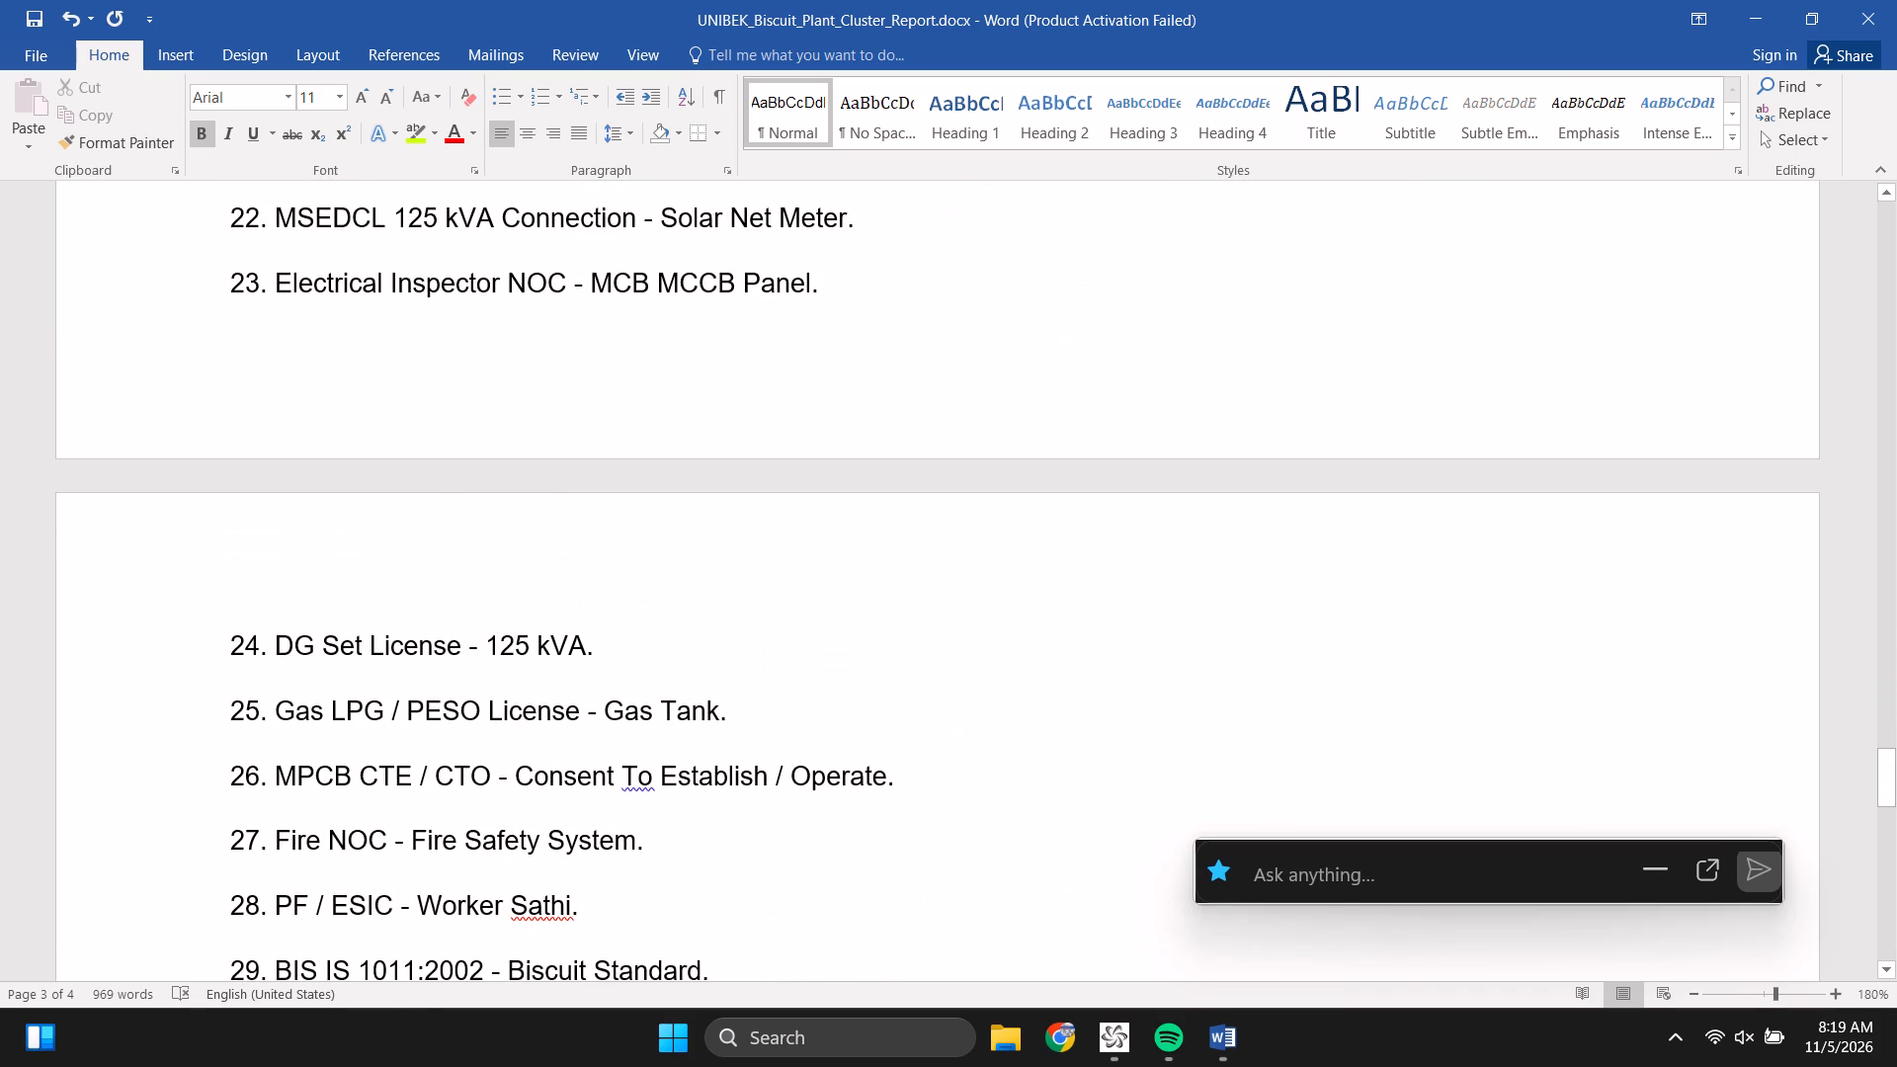
pyautogui.scroll(-1, 286, 574)
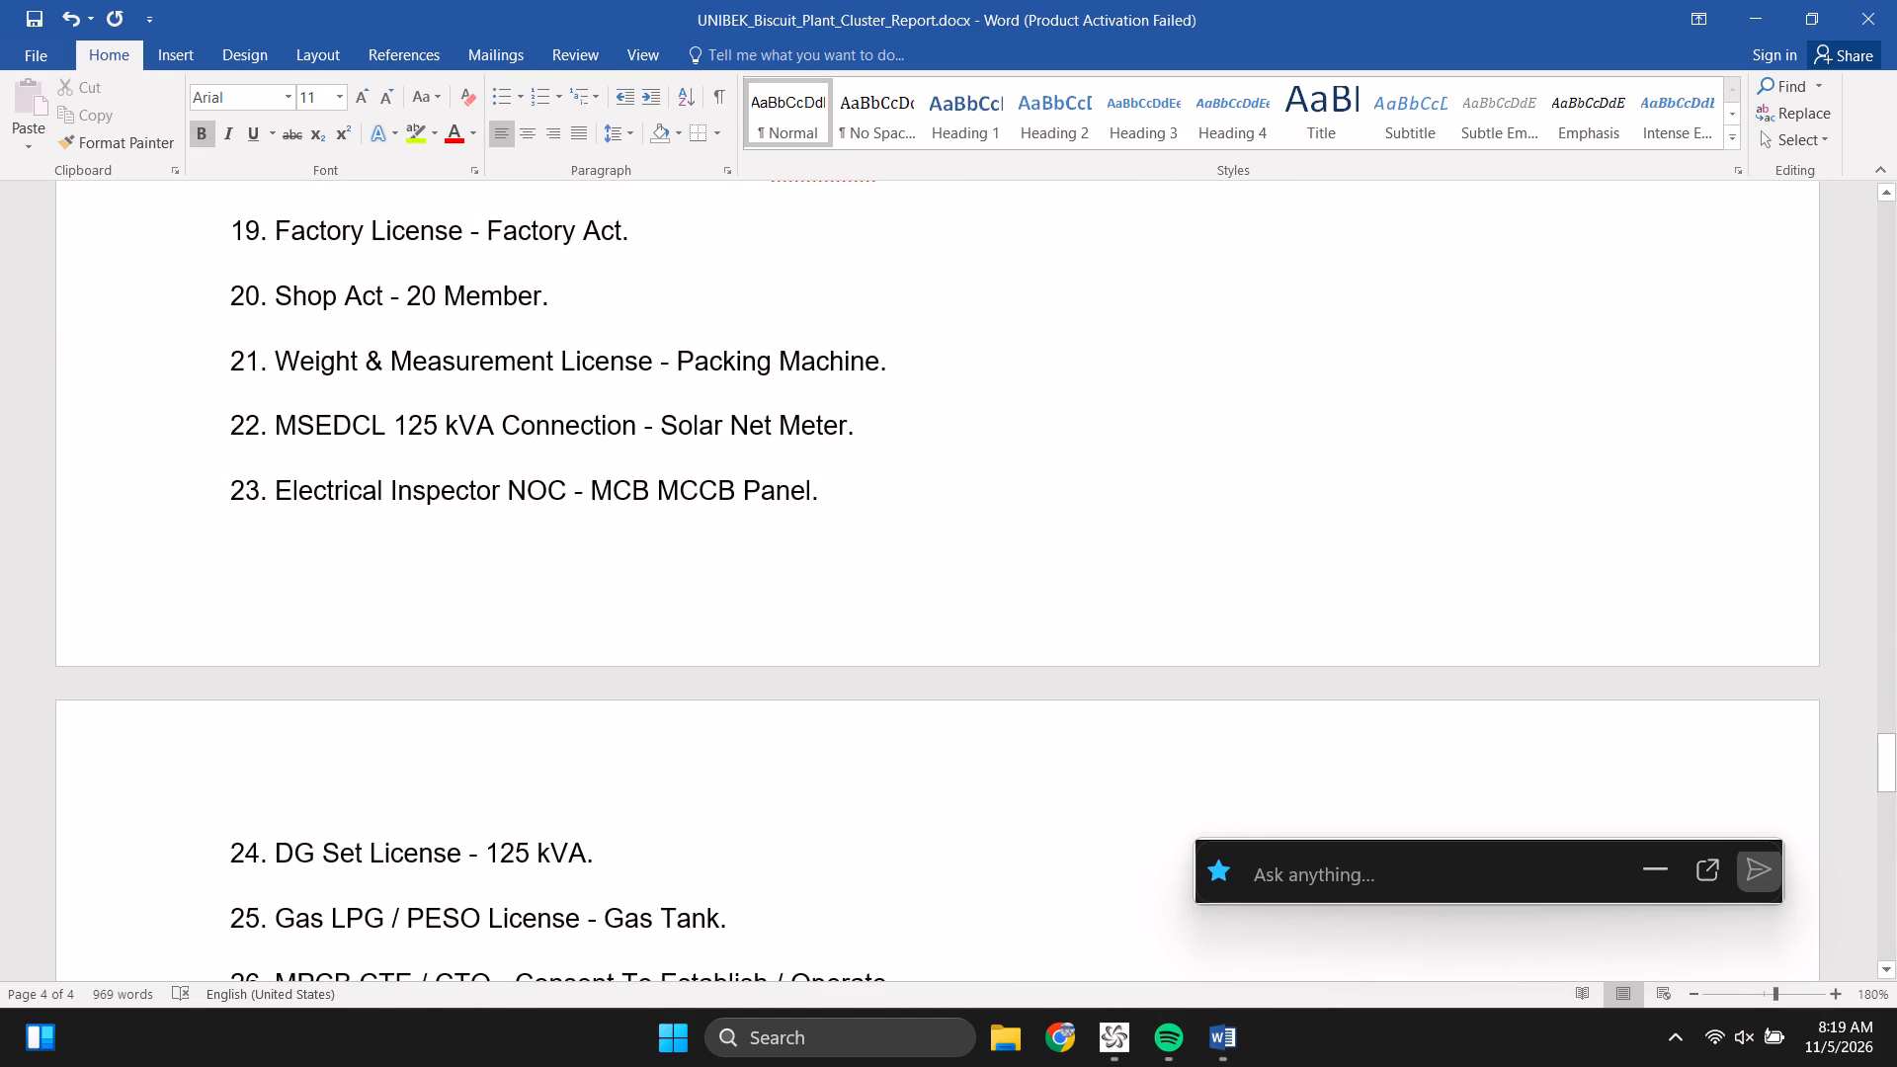
pyautogui.scroll(-2, 286, 574)
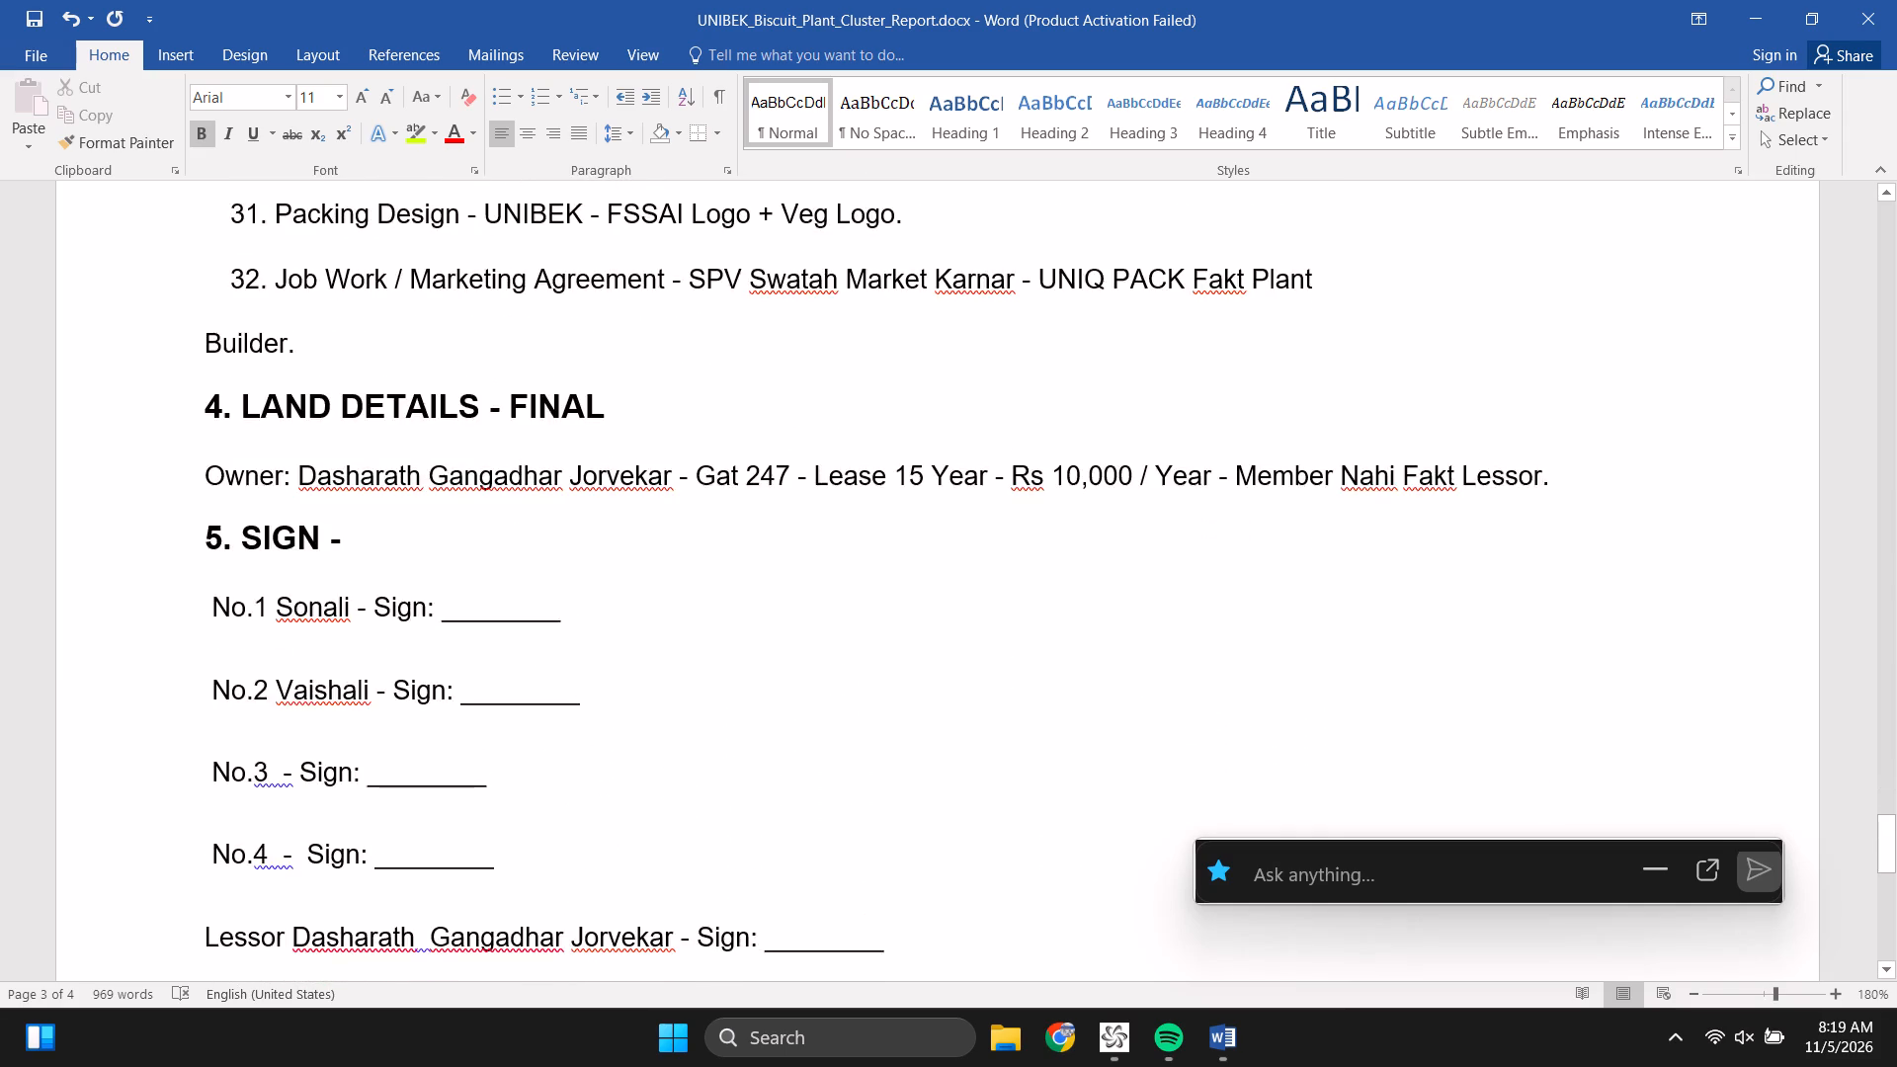
pyautogui.scroll(-1, 286, 574)
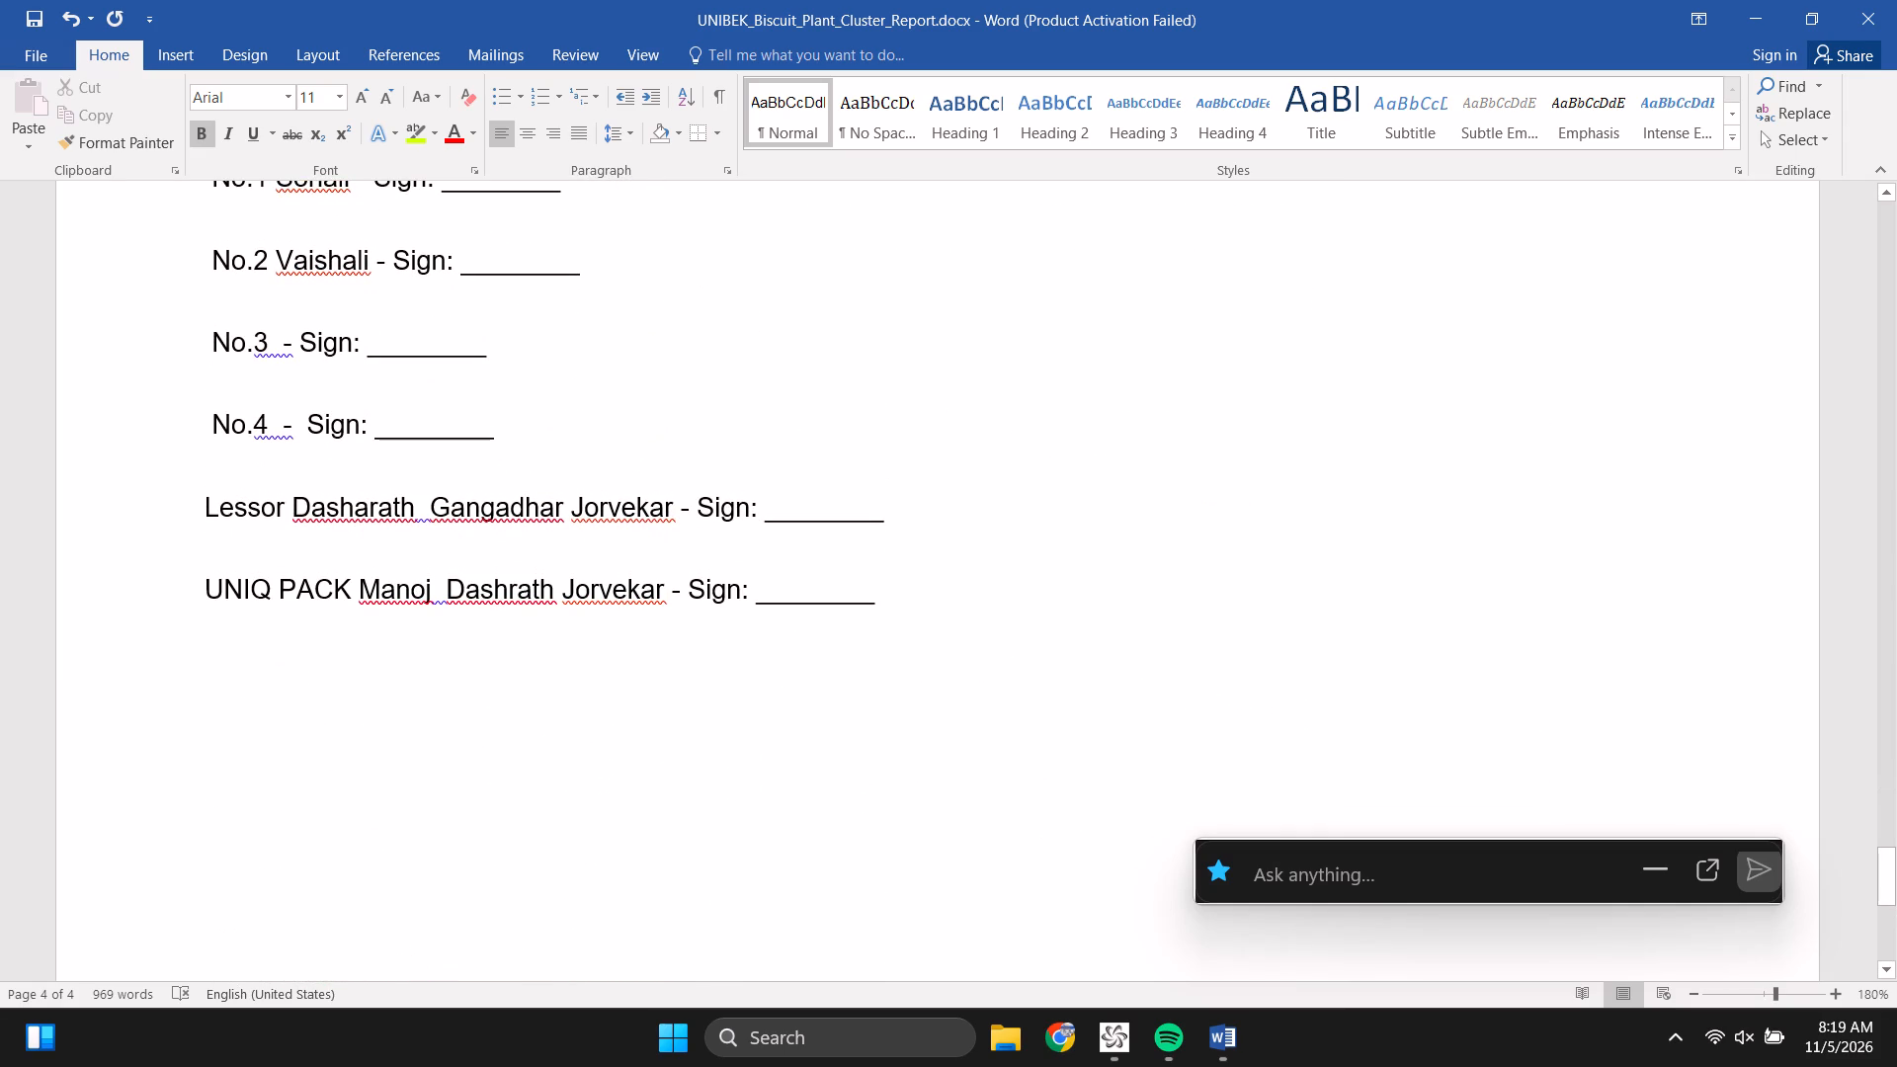
pyautogui.click(282, 513)
pyautogui.press('space')
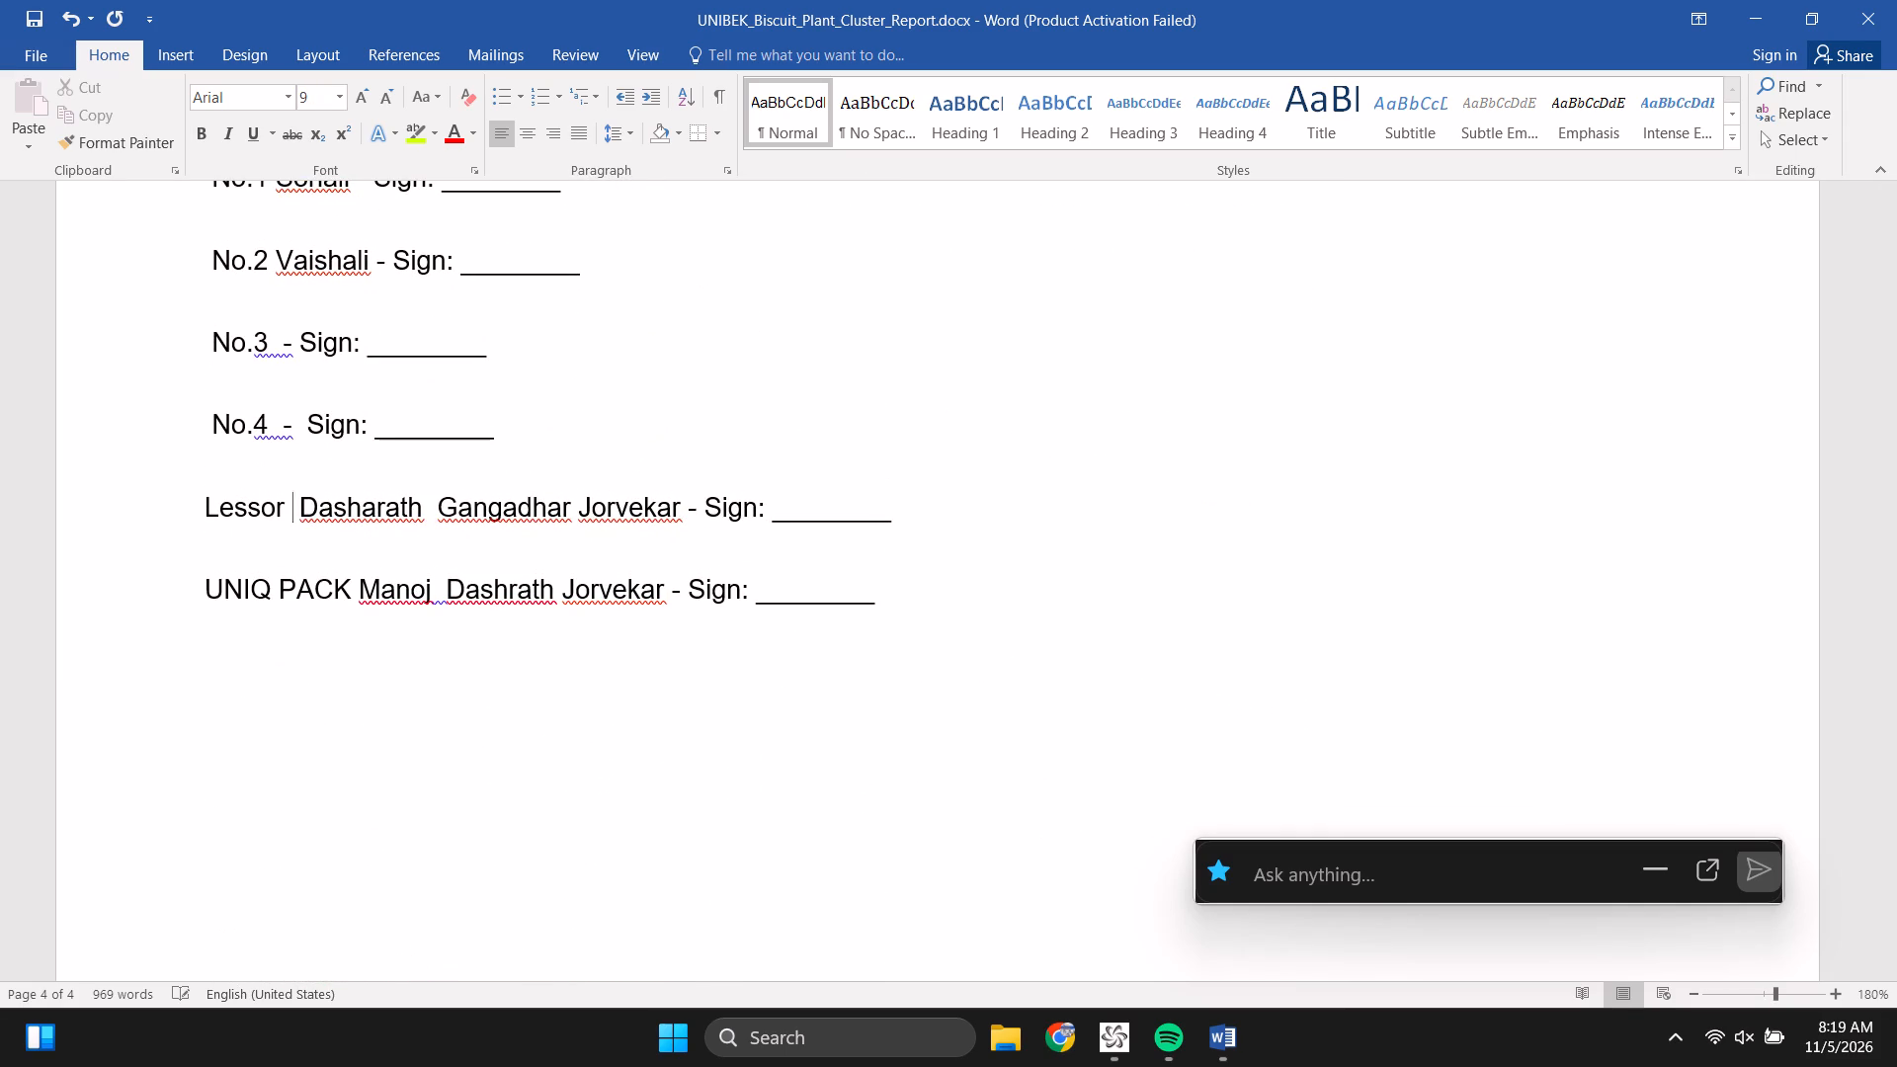
pyautogui.press('-')
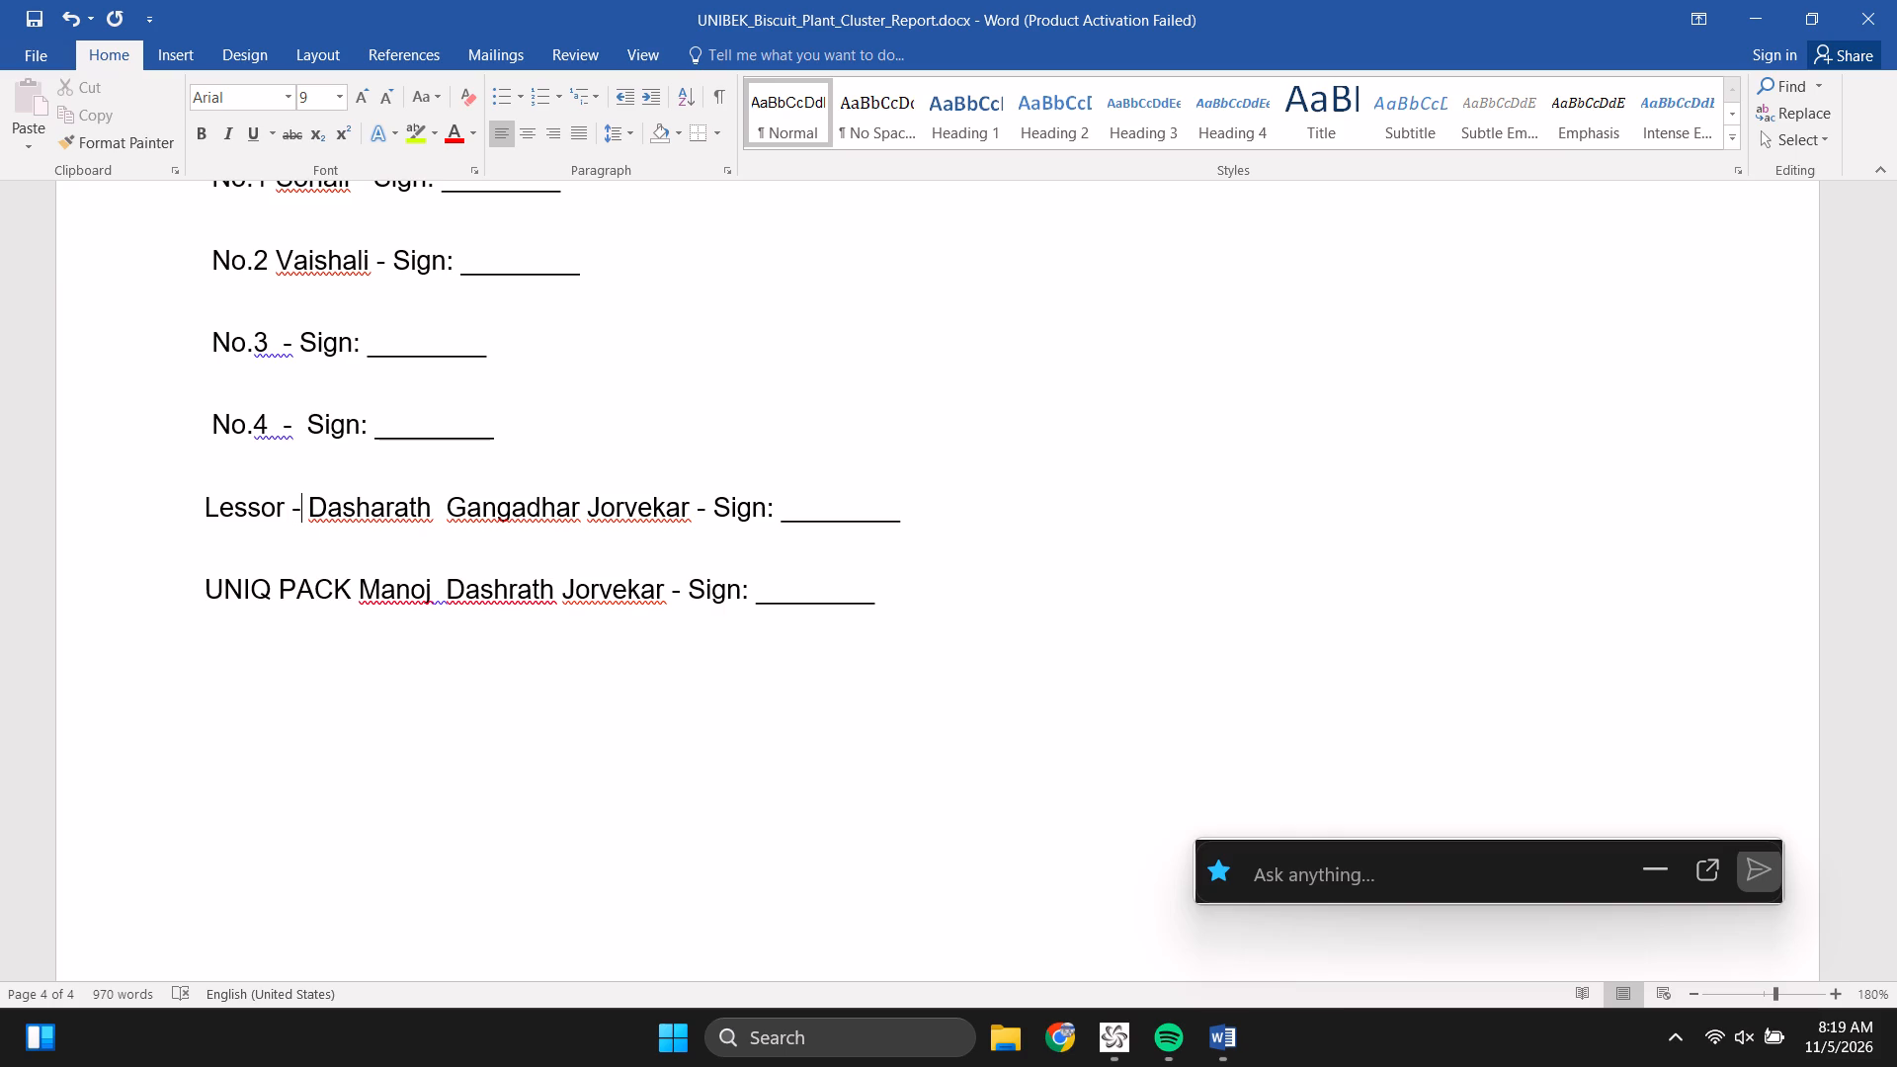
pyautogui.click(356, 587)
pyautogui.press('space')
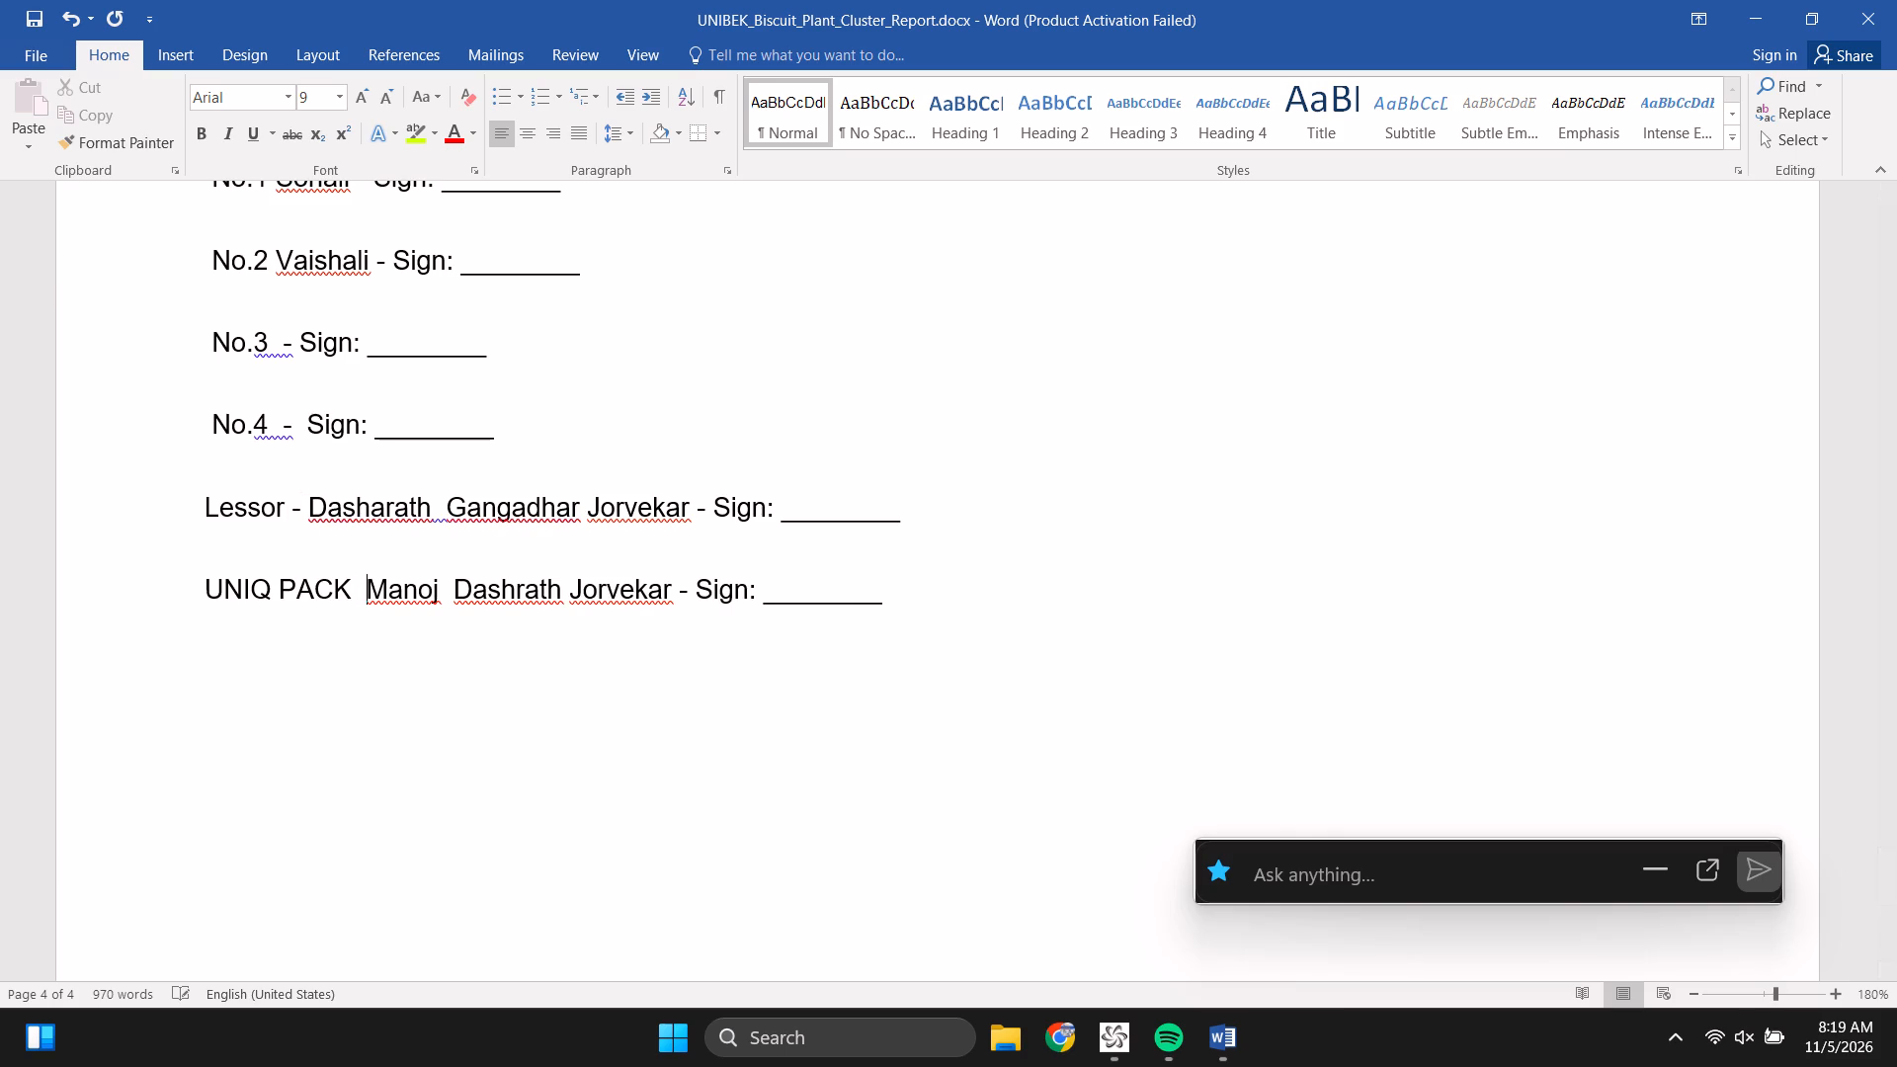
pyautogui.write('-')
pyautogui.press('space')
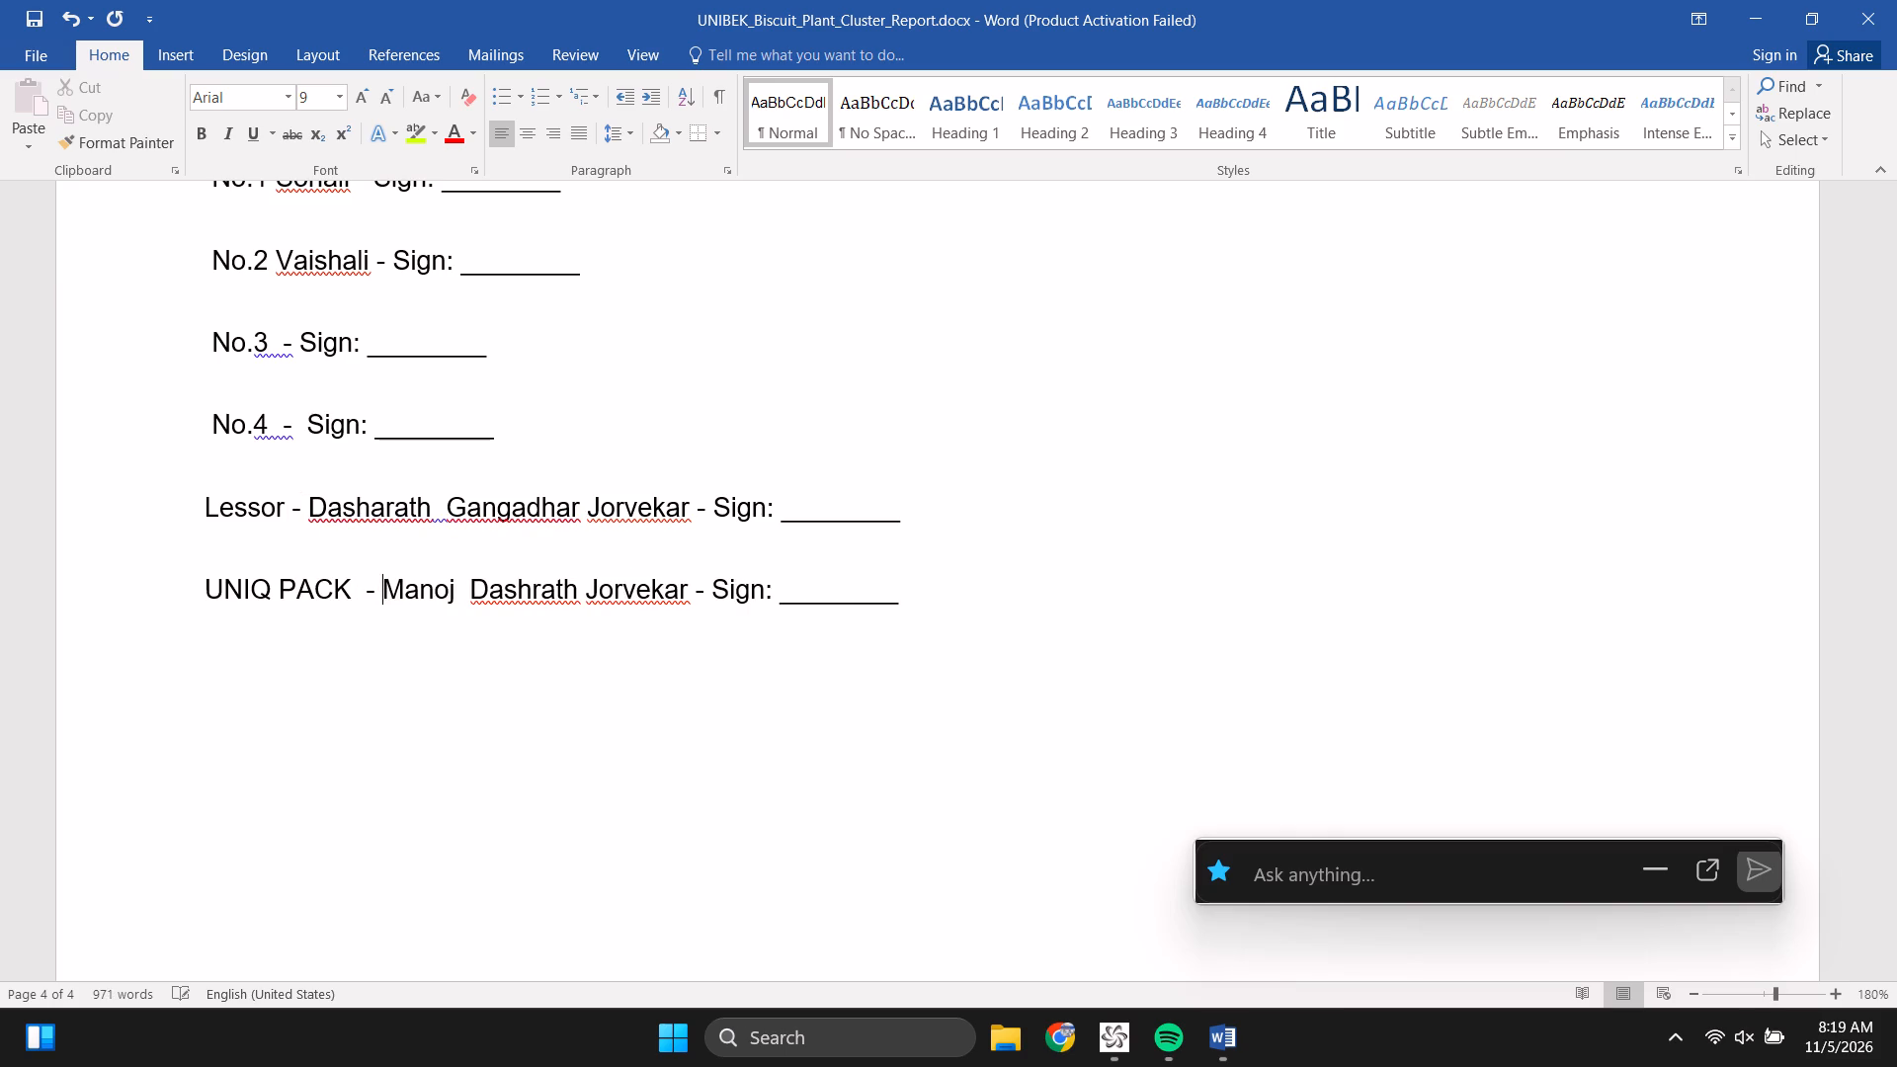
# Review the report backwards from the signature lines through the Athar and FSSAI document lists to the GST note.
pyautogui.scroll(3, 624, 516)
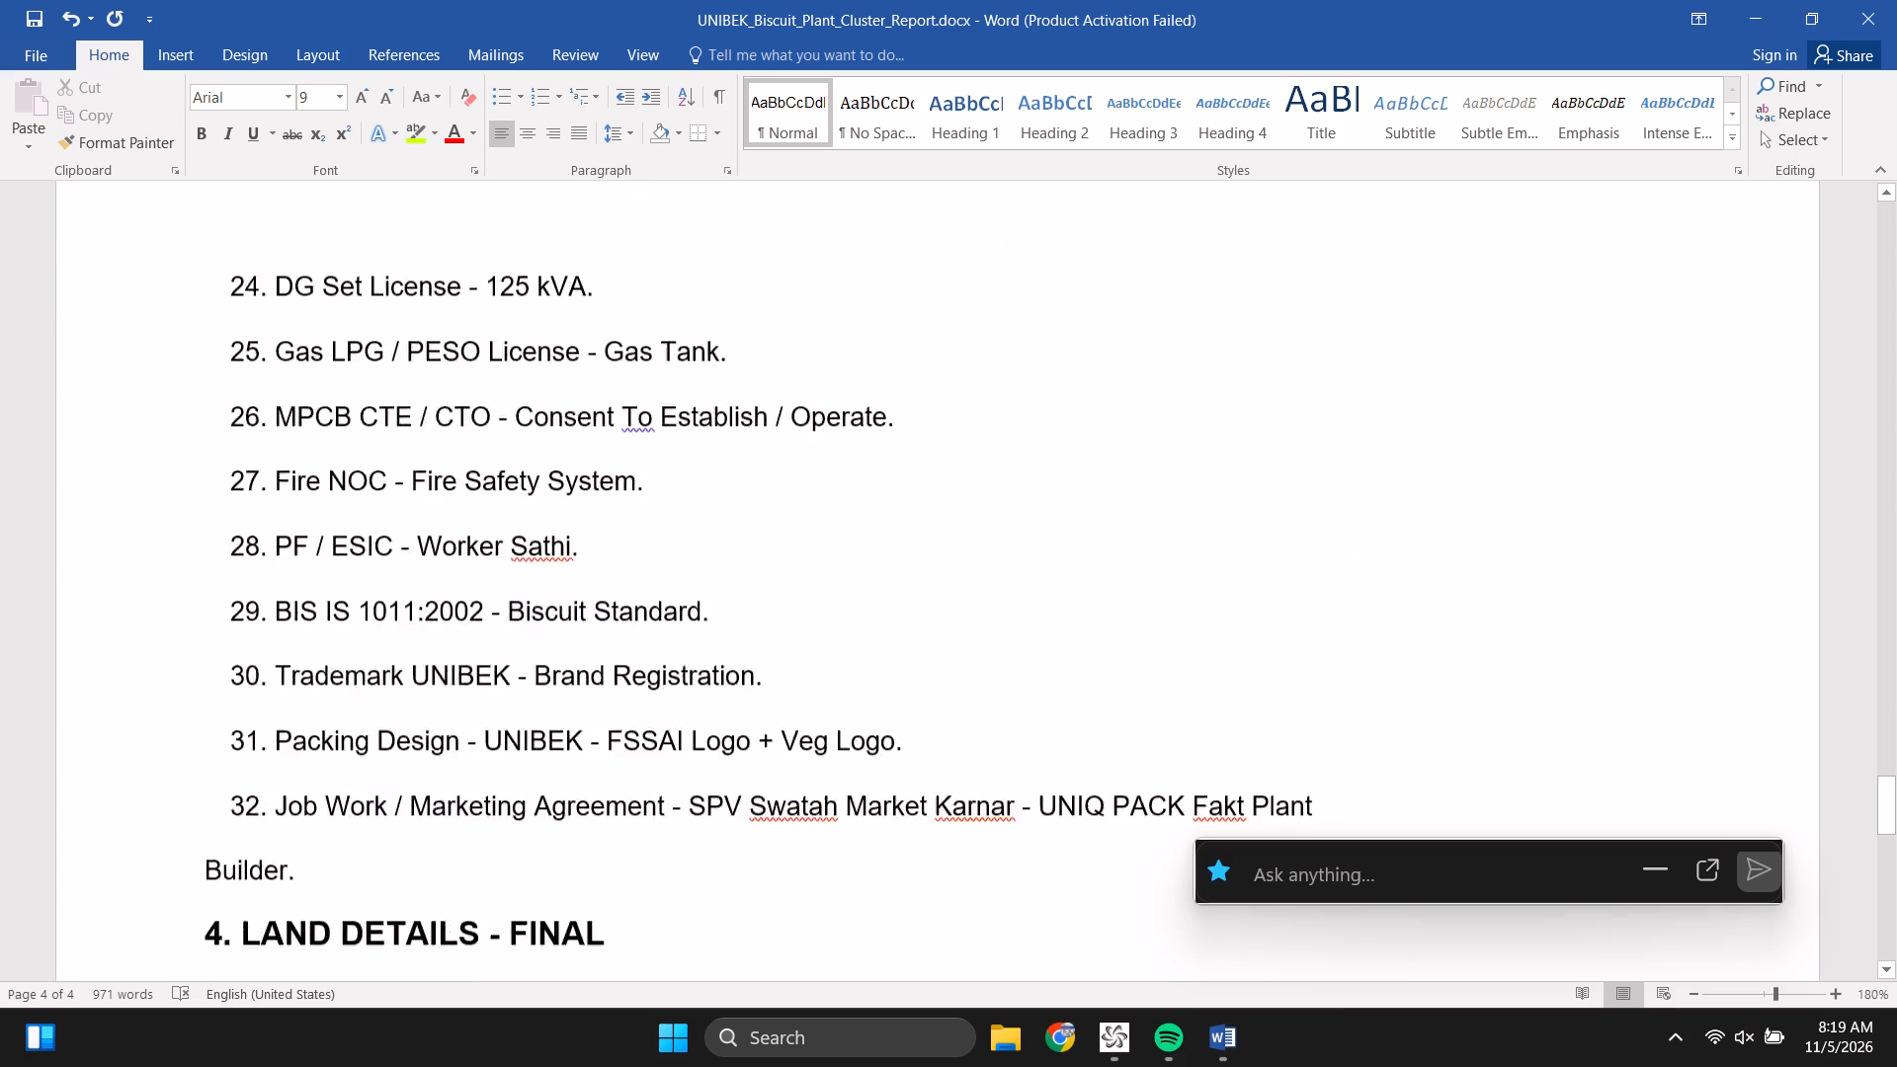
pyautogui.scroll(4, 624, 516)
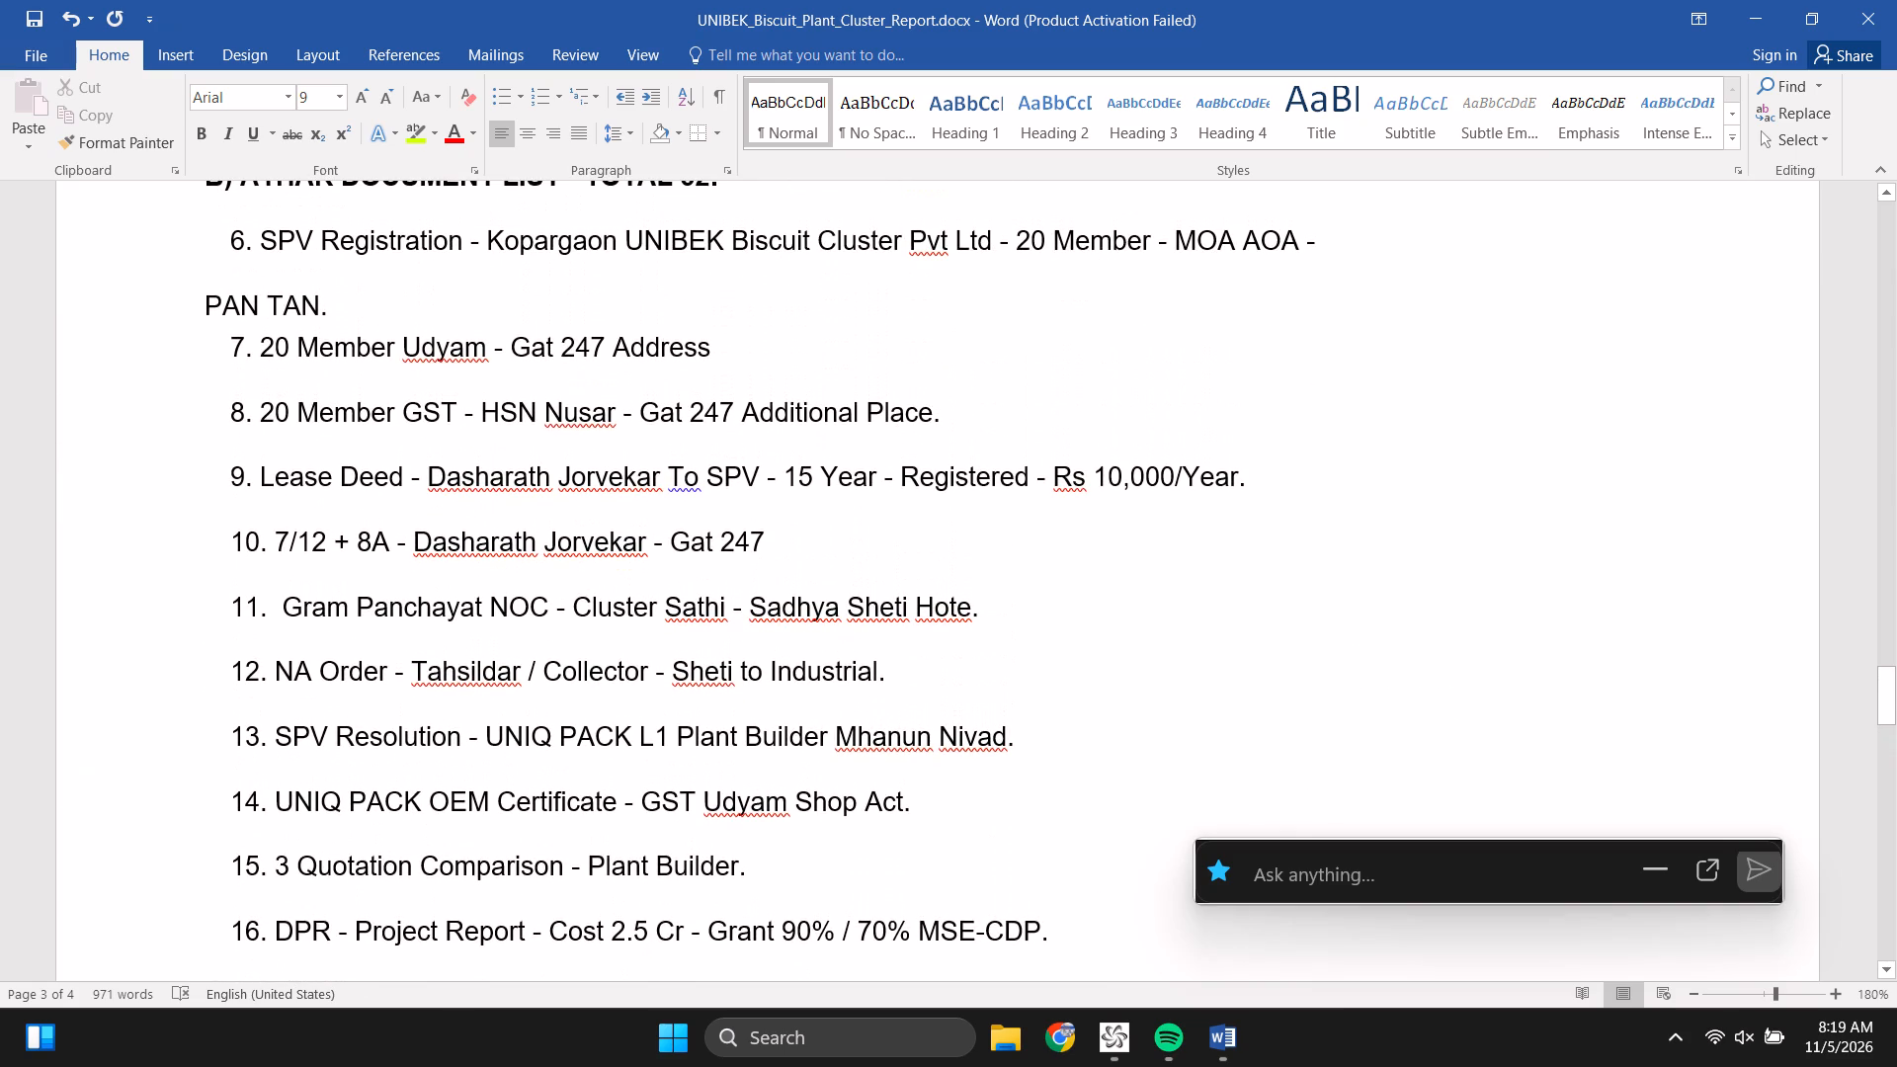
pyautogui.scroll(1, 624, 516)
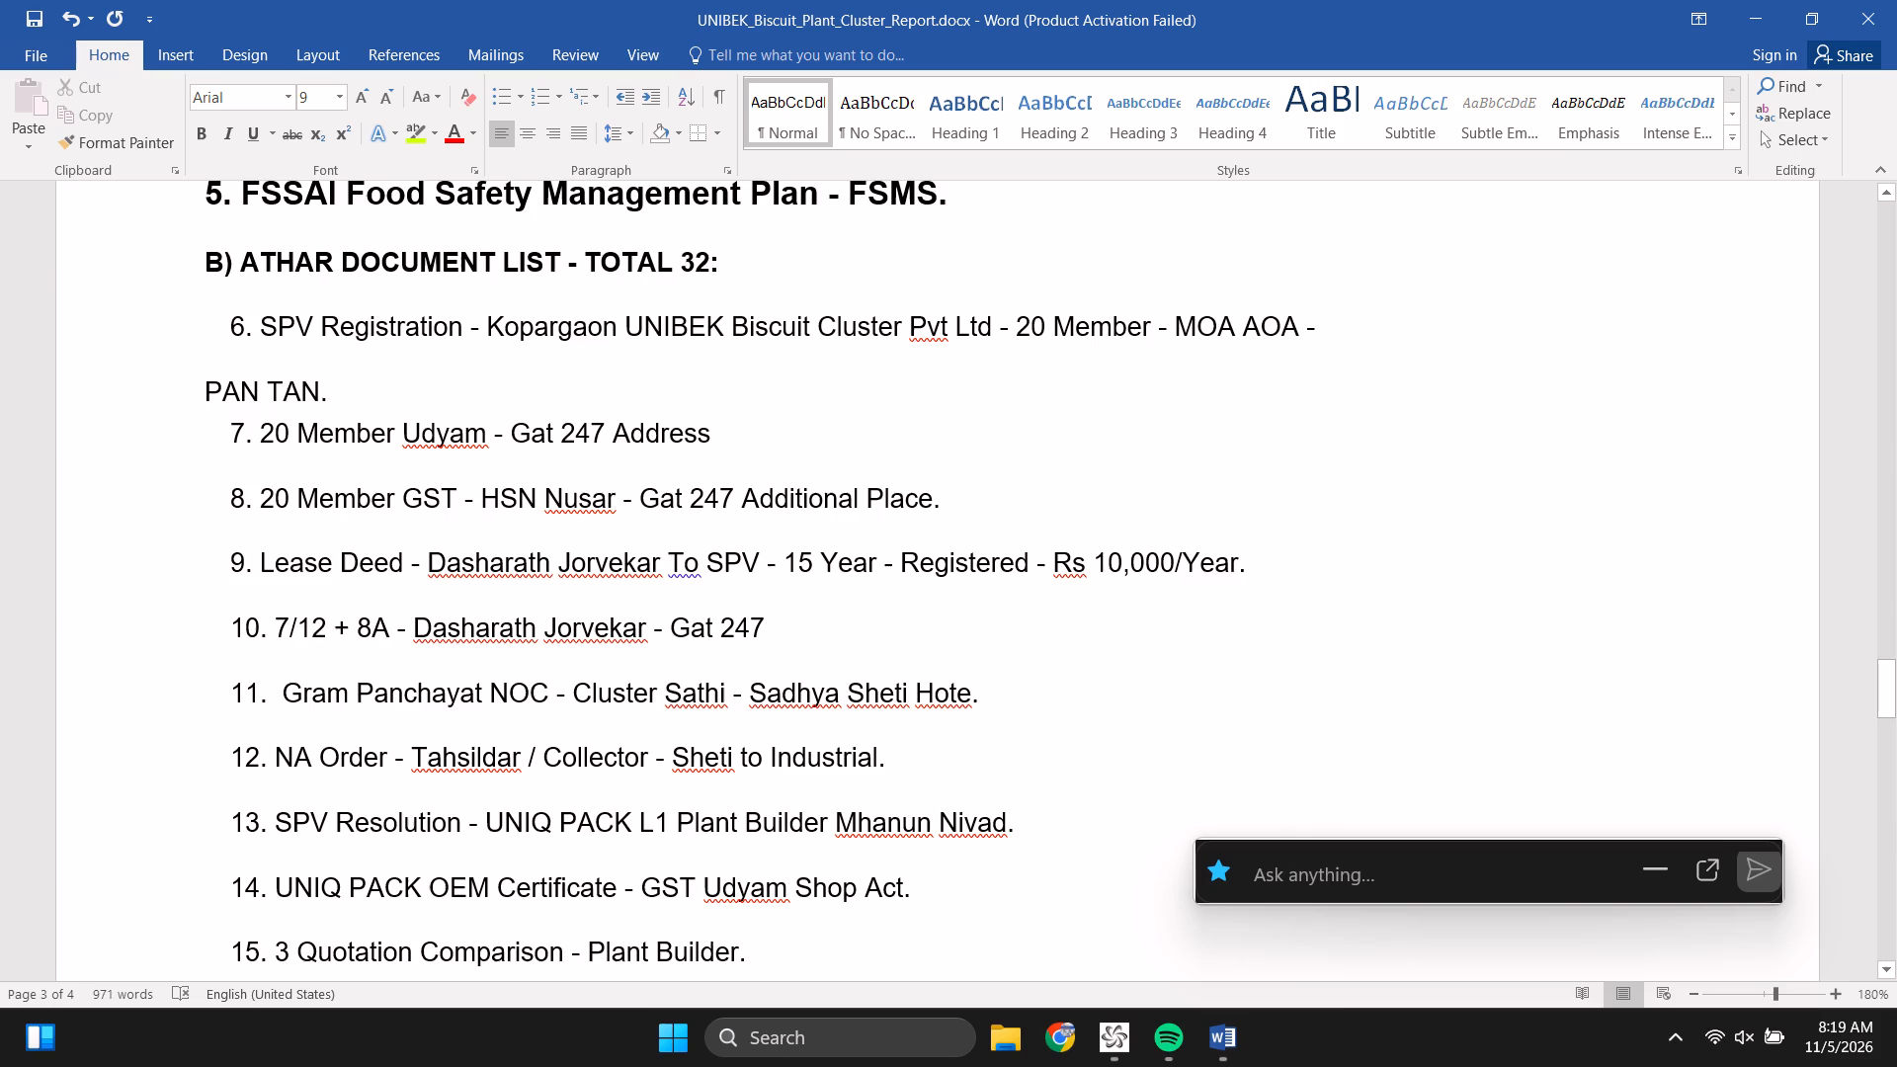
pyautogui.scroll(1, 527, 465)
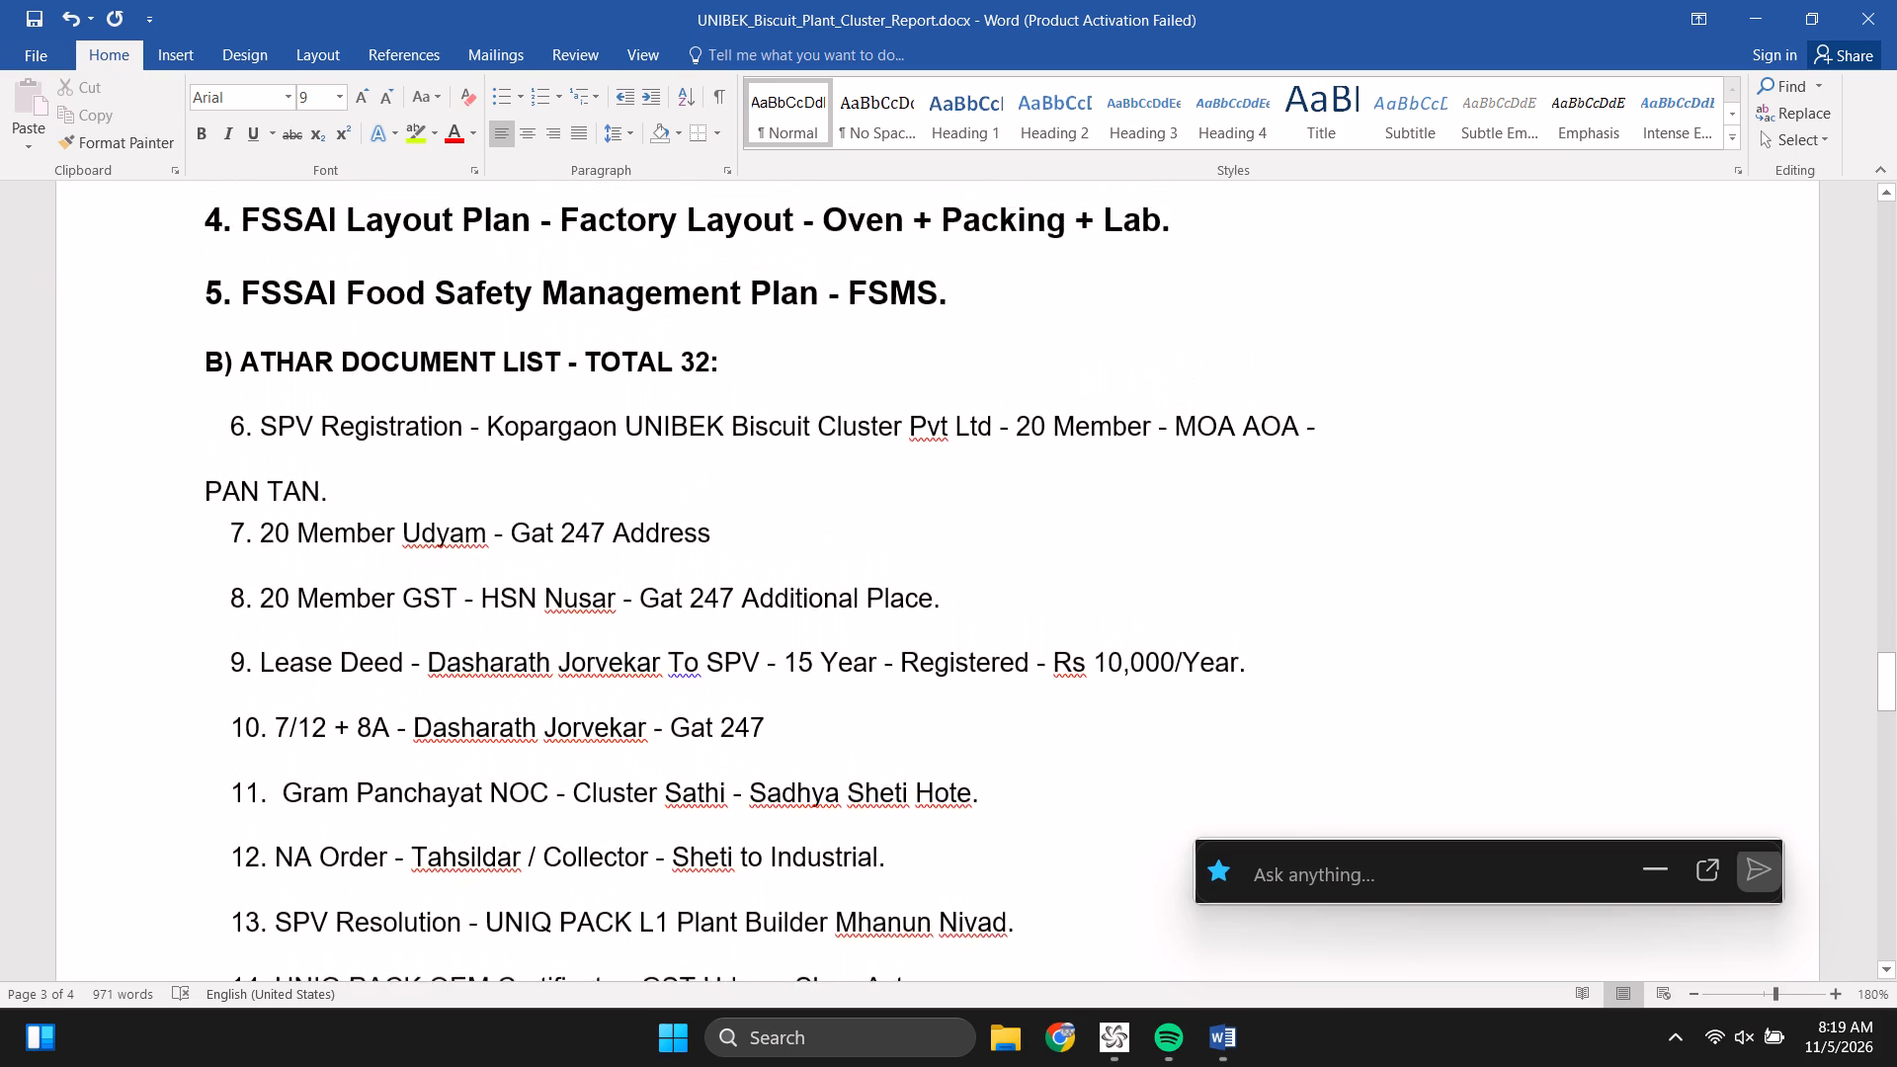
pyautogui.scroll(2, 527, 465)
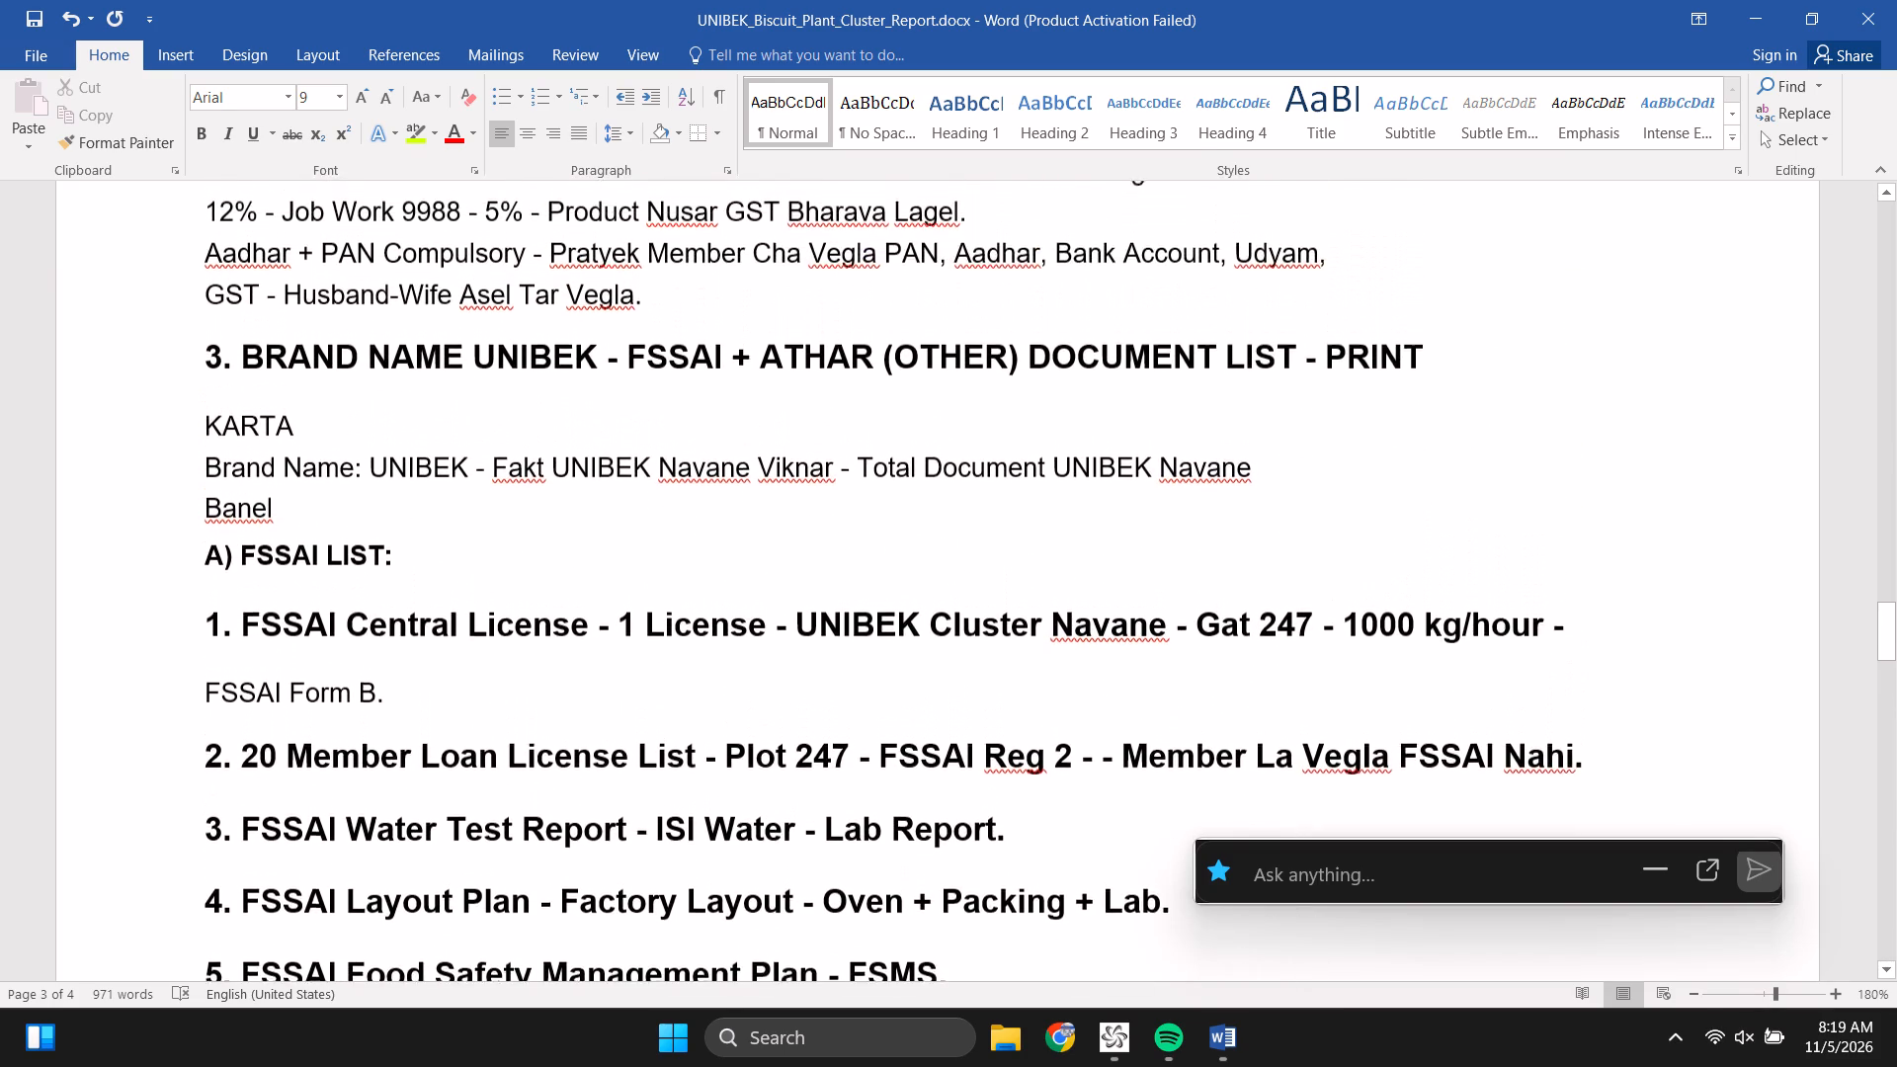
pyautogui.scroll(2, 527, 465)
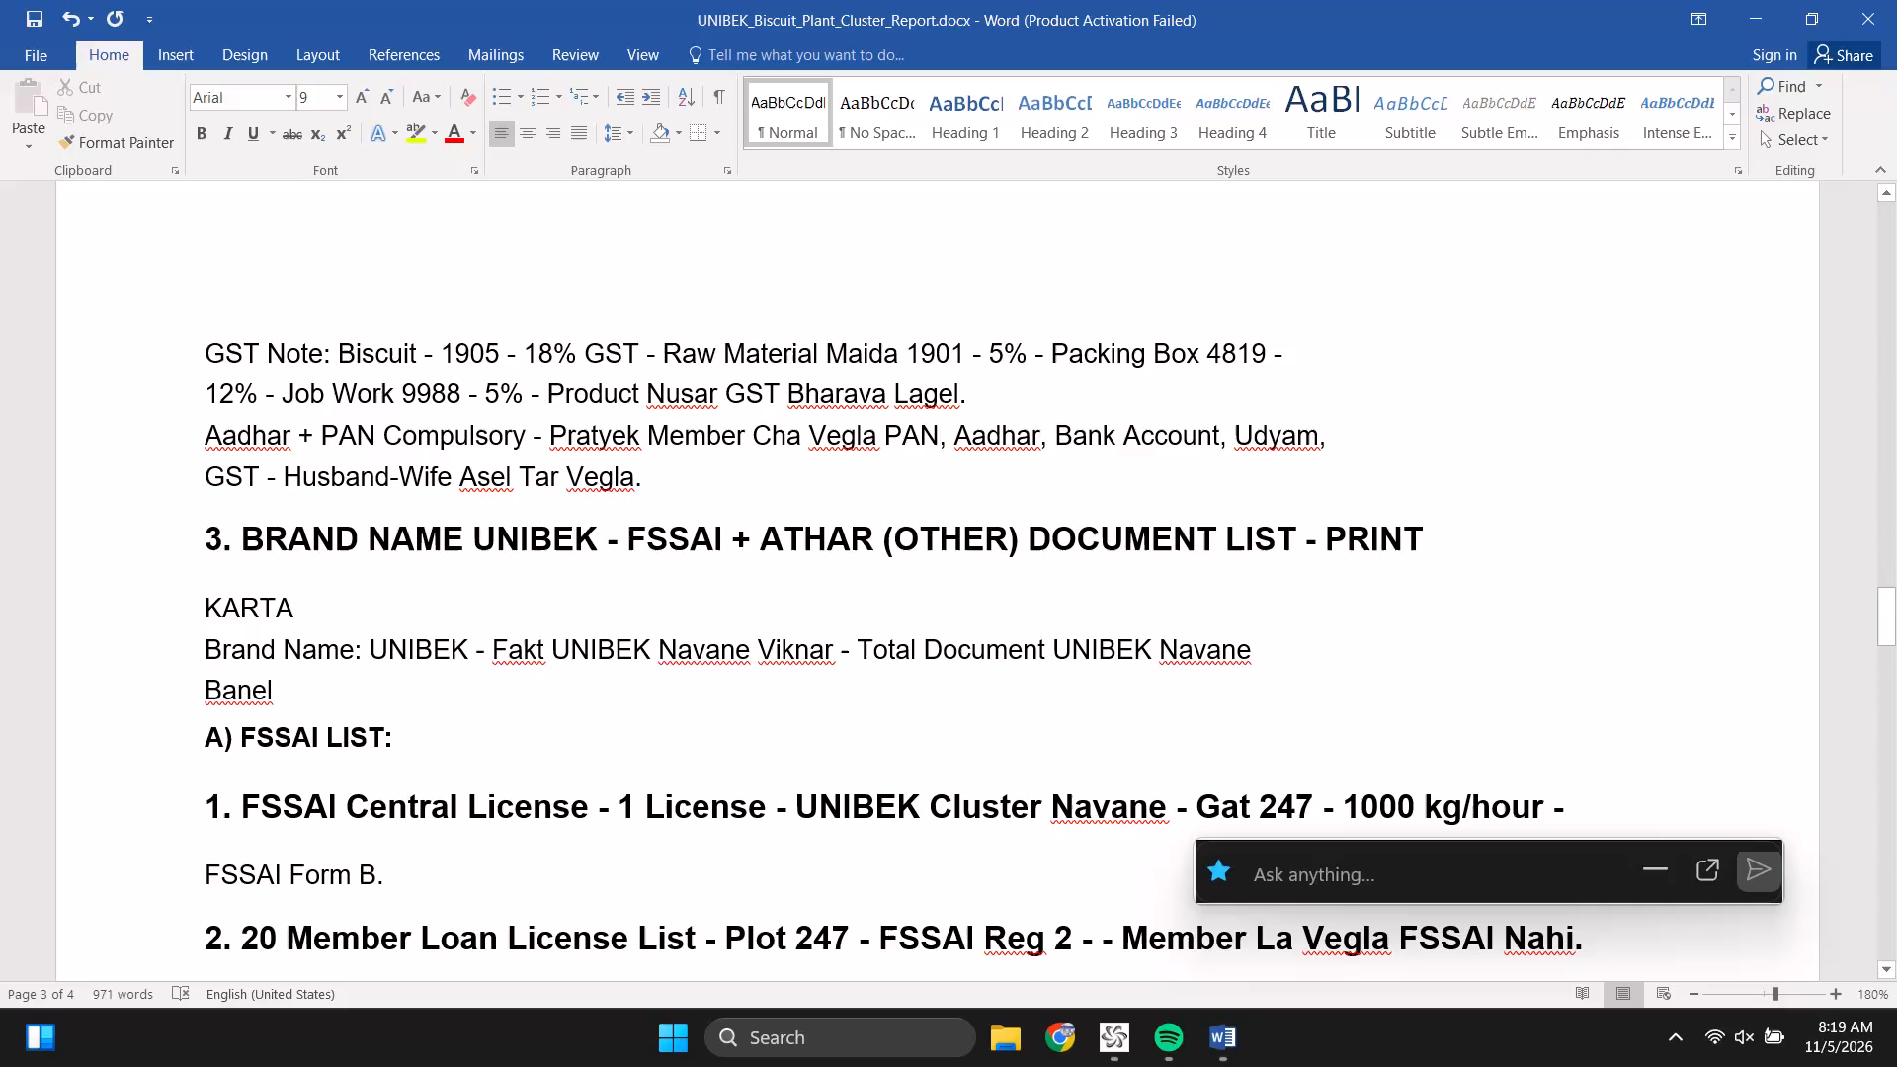
pyautogui.scroll(1, 527, 465)
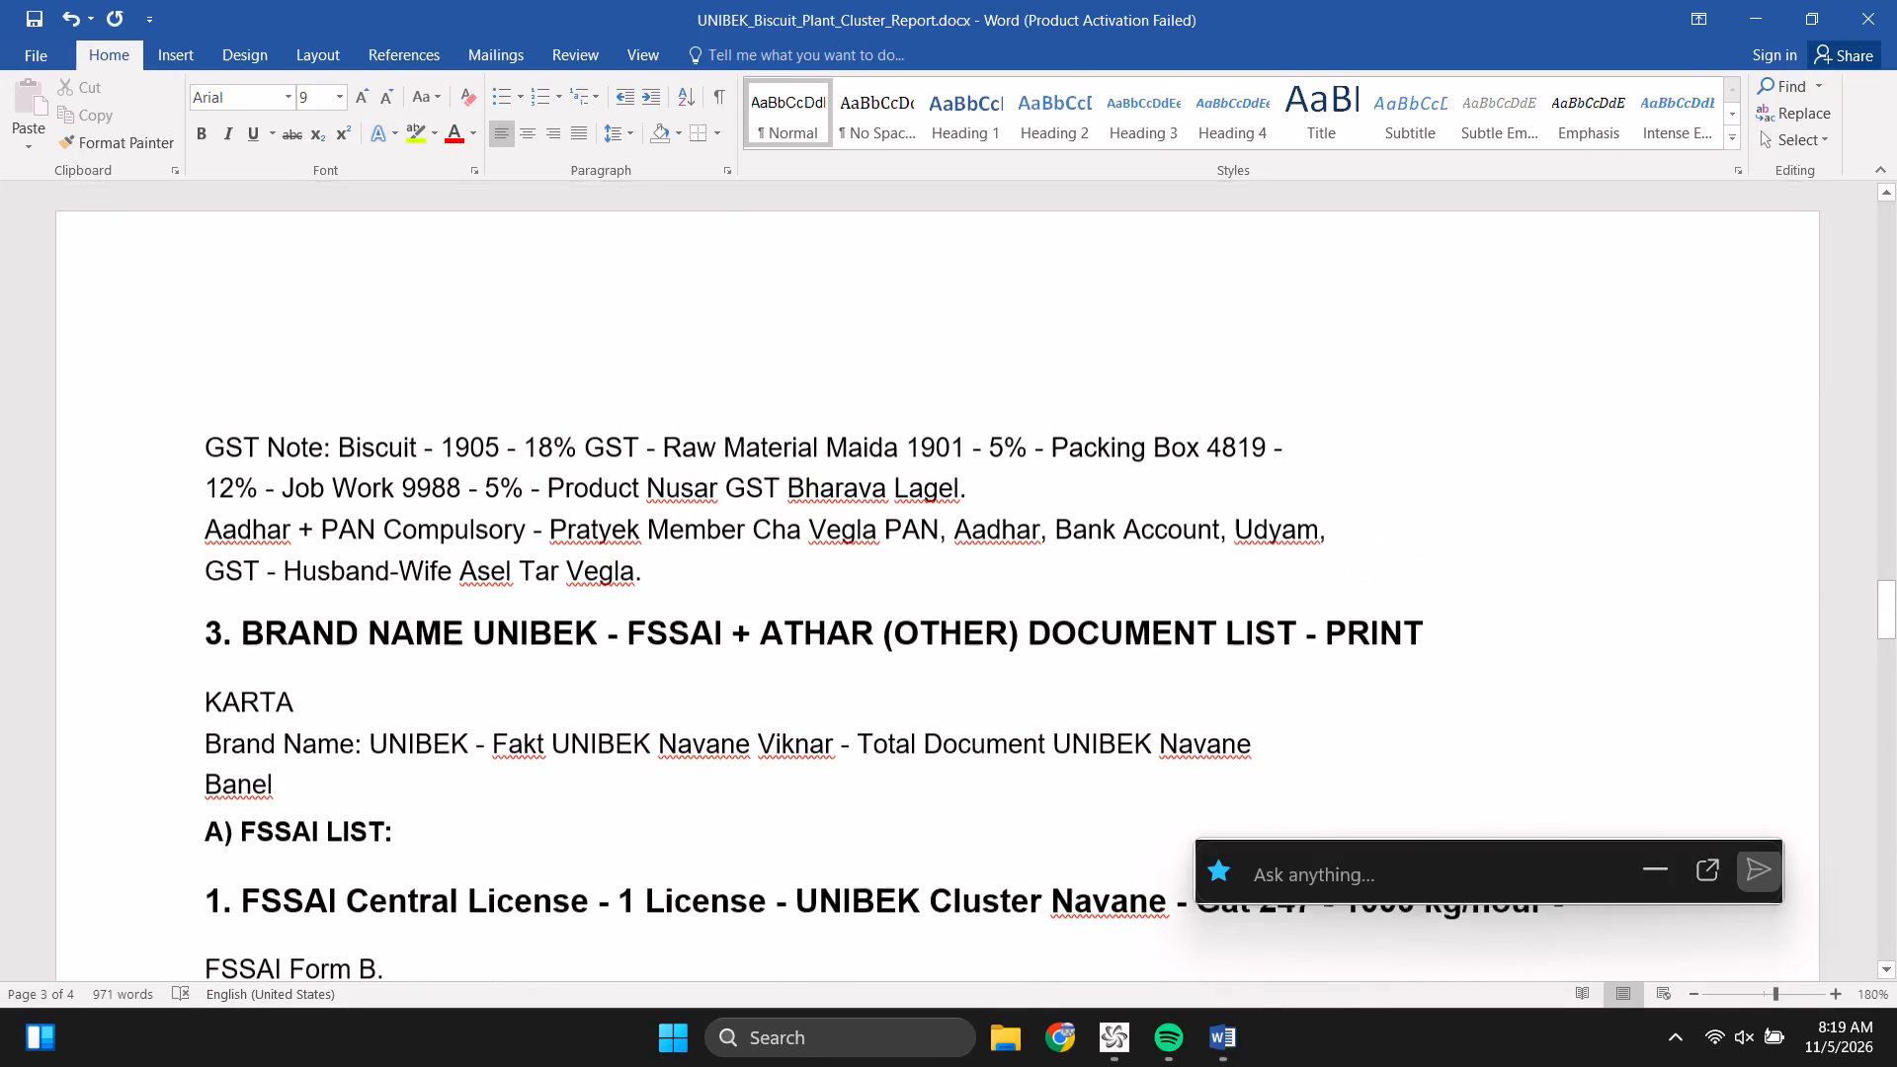
pyautogui.scroll(1, 527, 465)
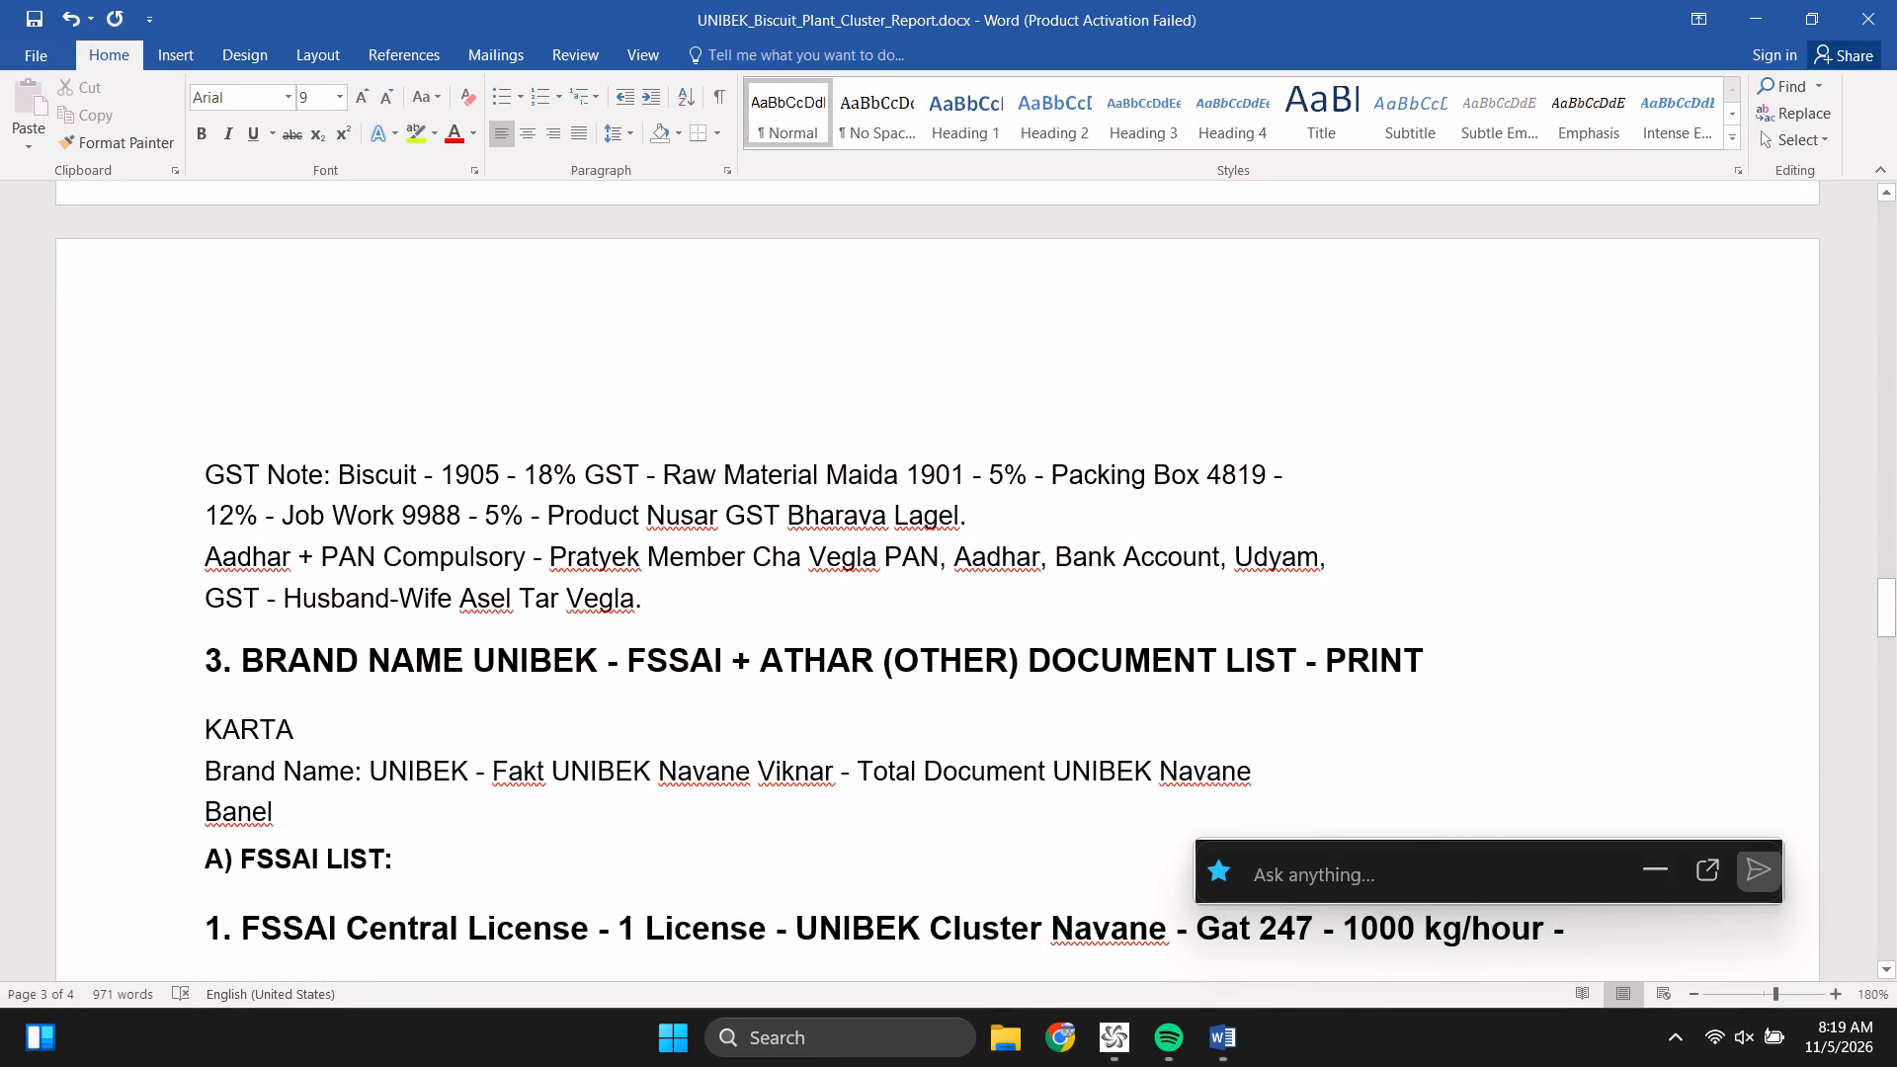
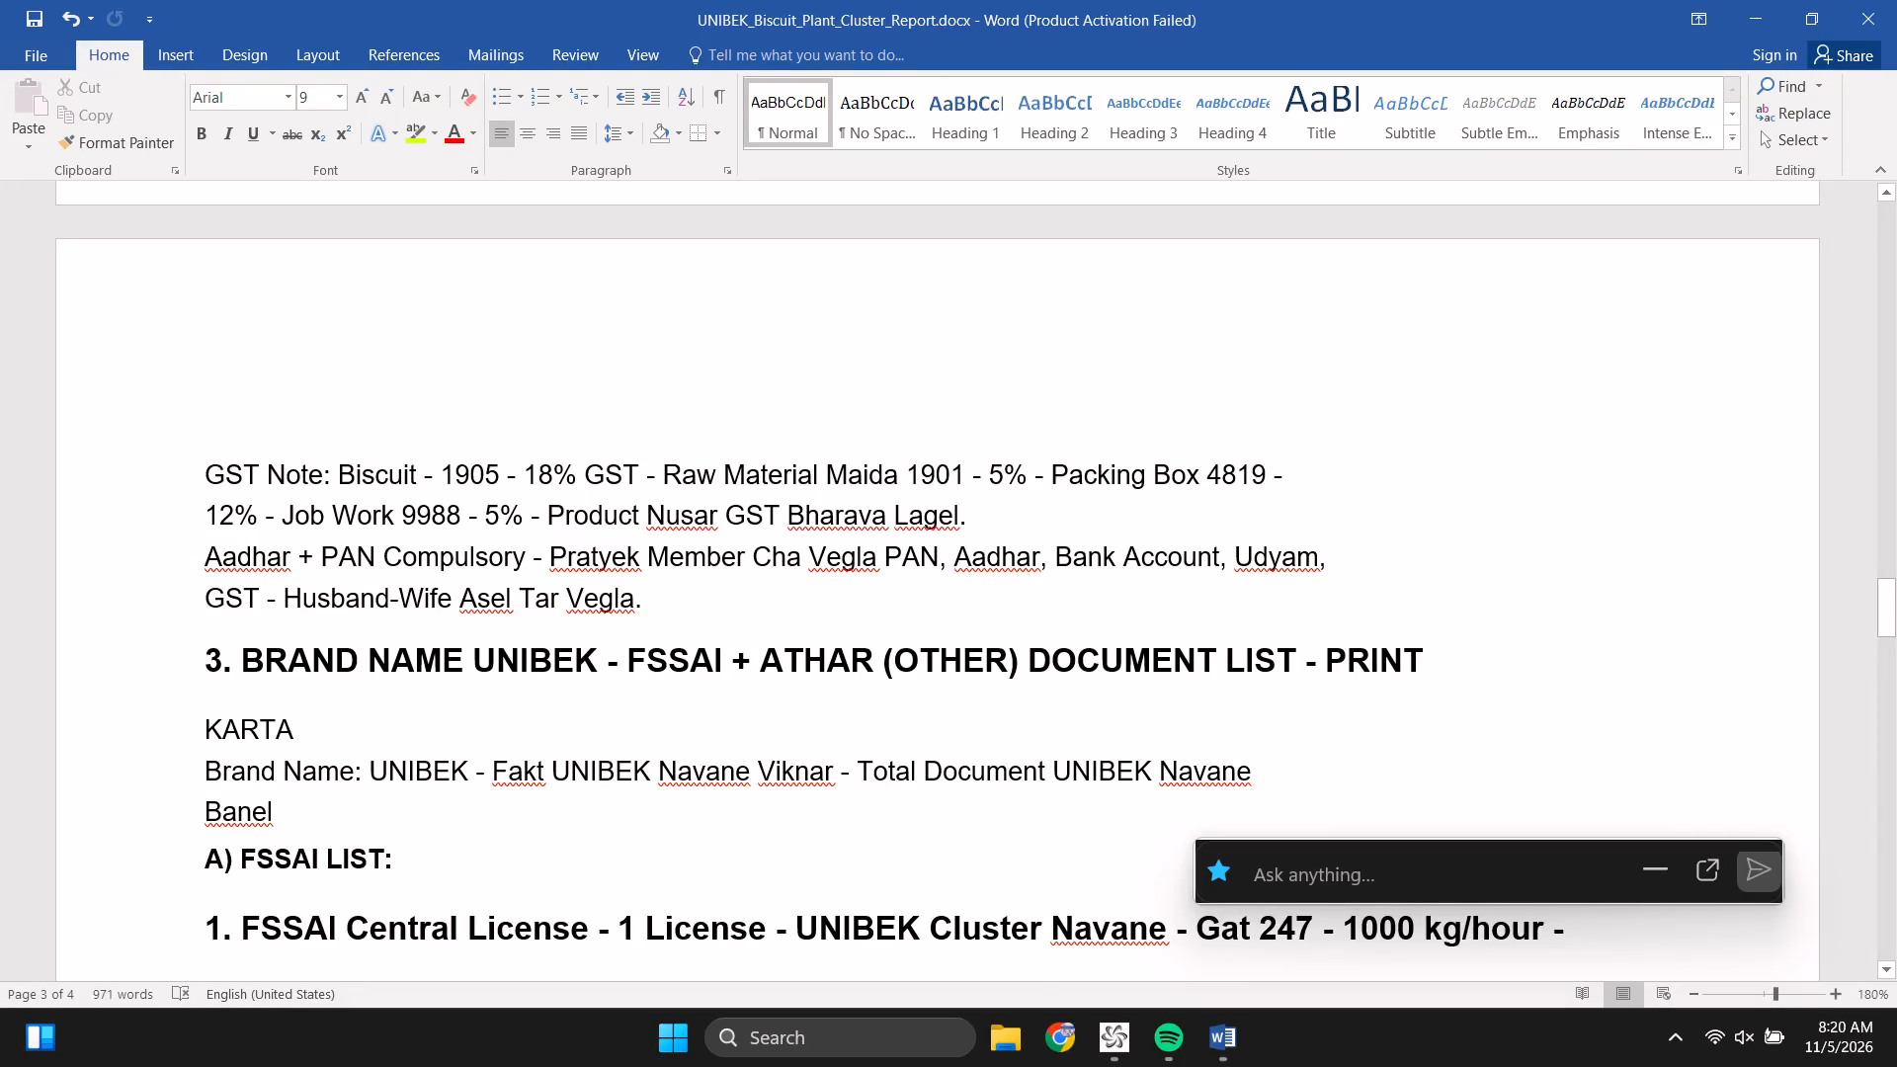
# Review the report forward from the GST note through the FSSAI and Athar document lists to the land details and signature lines.
pyautogui.scroll(-2, 837, 614)
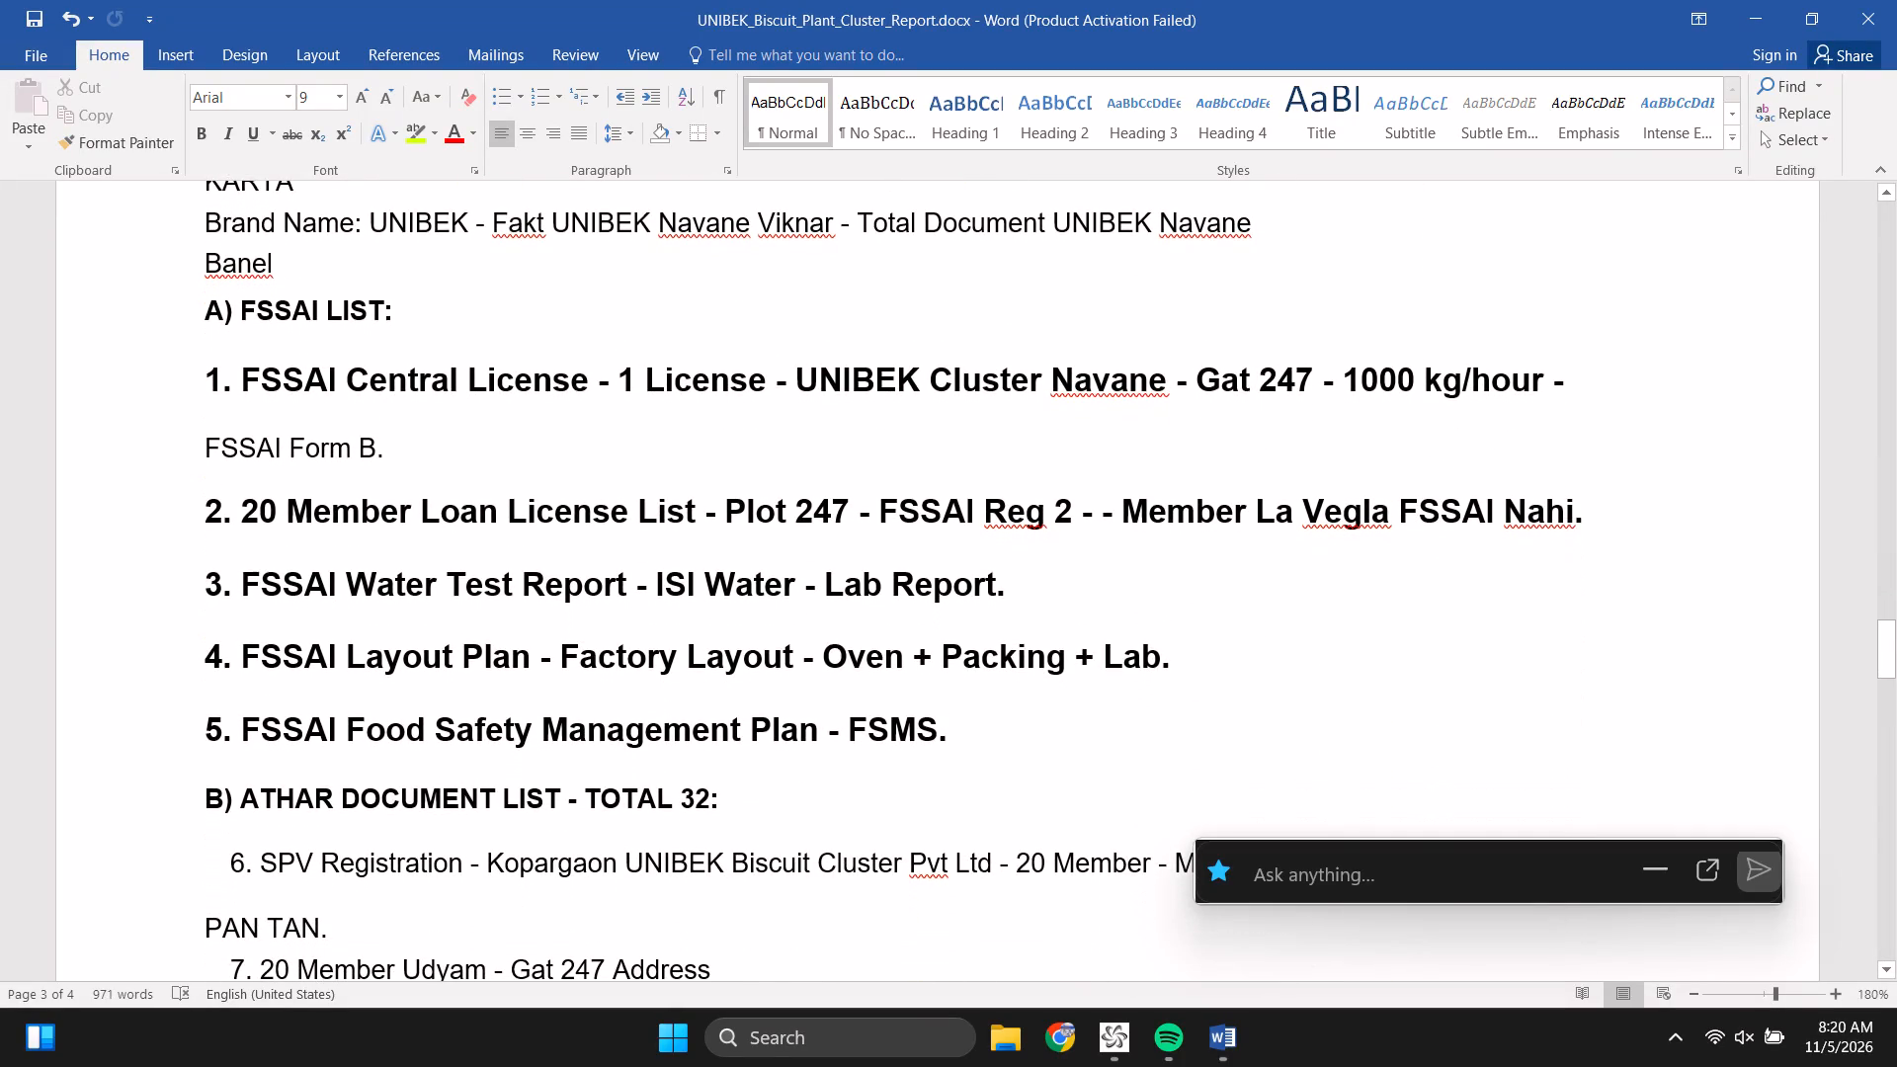
pyautogui.scroll(-1, 837, 614)
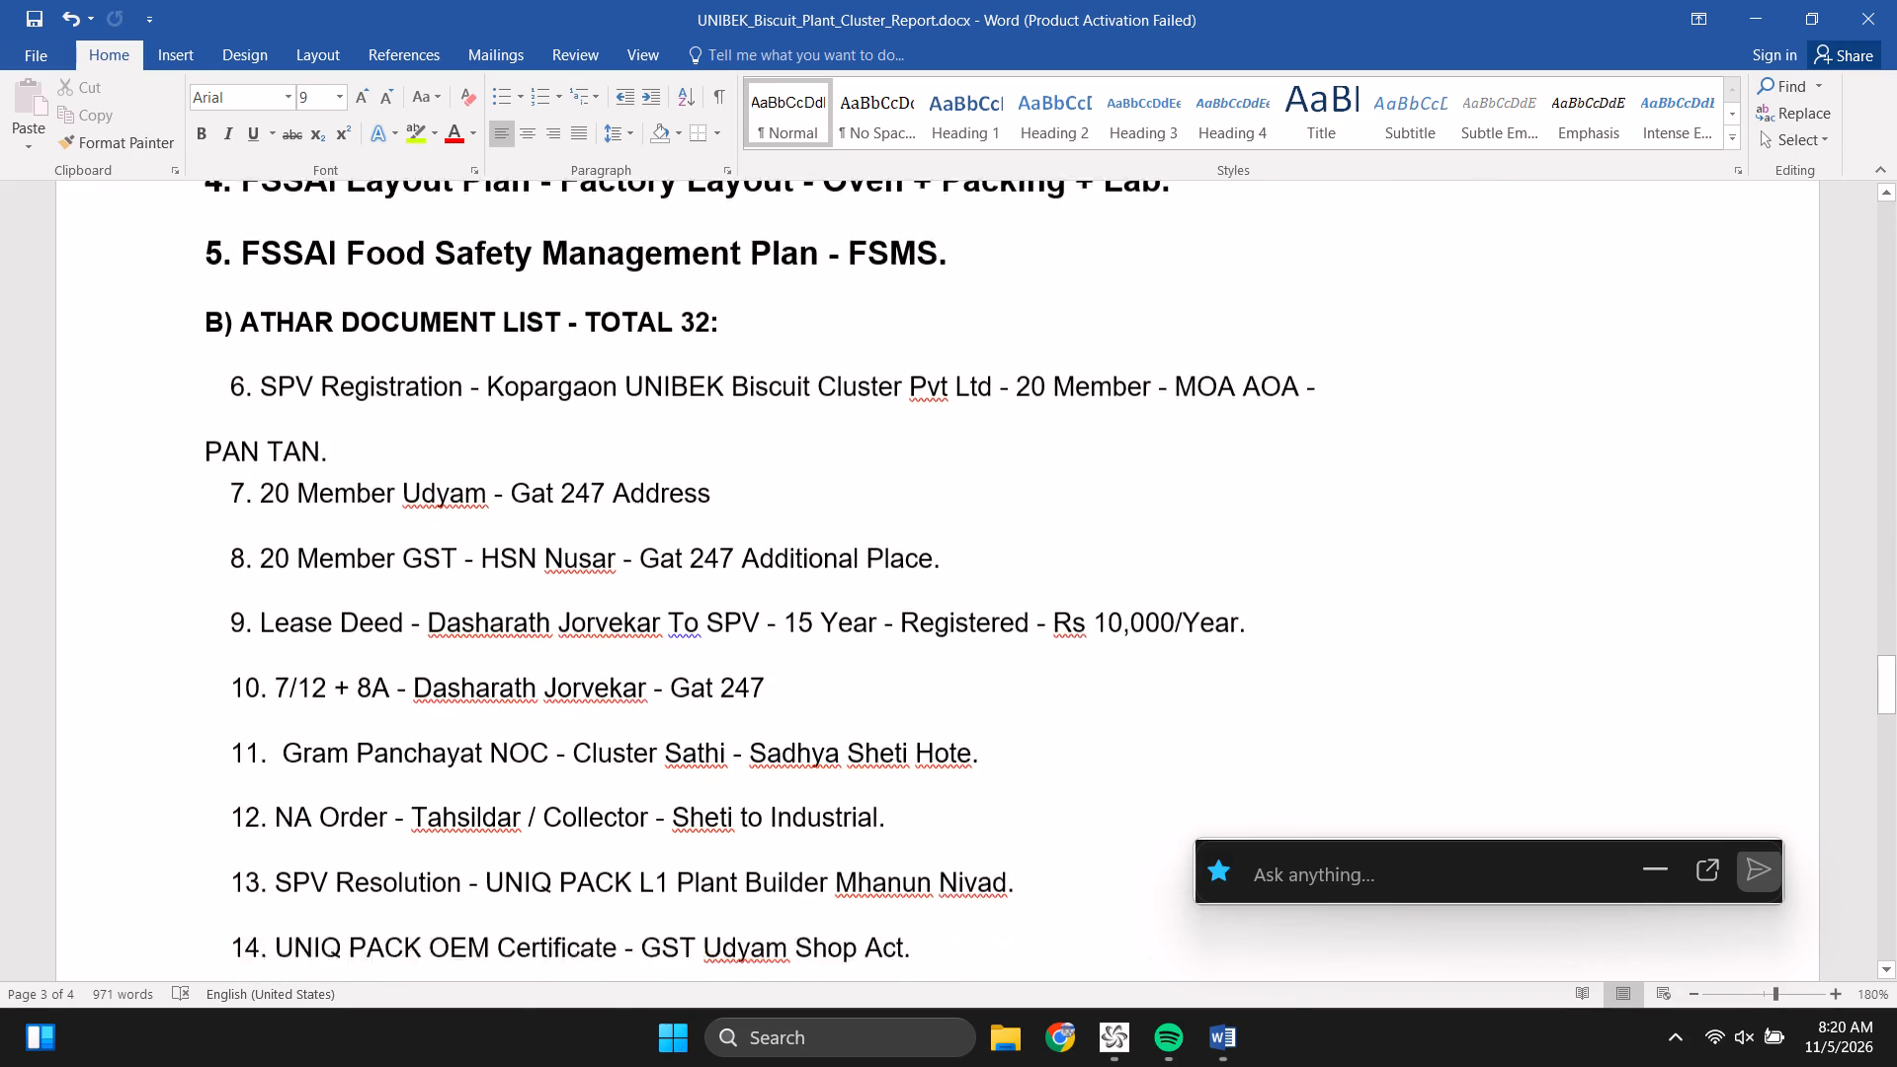
pyautogui.scroll(-2, 837, 614)
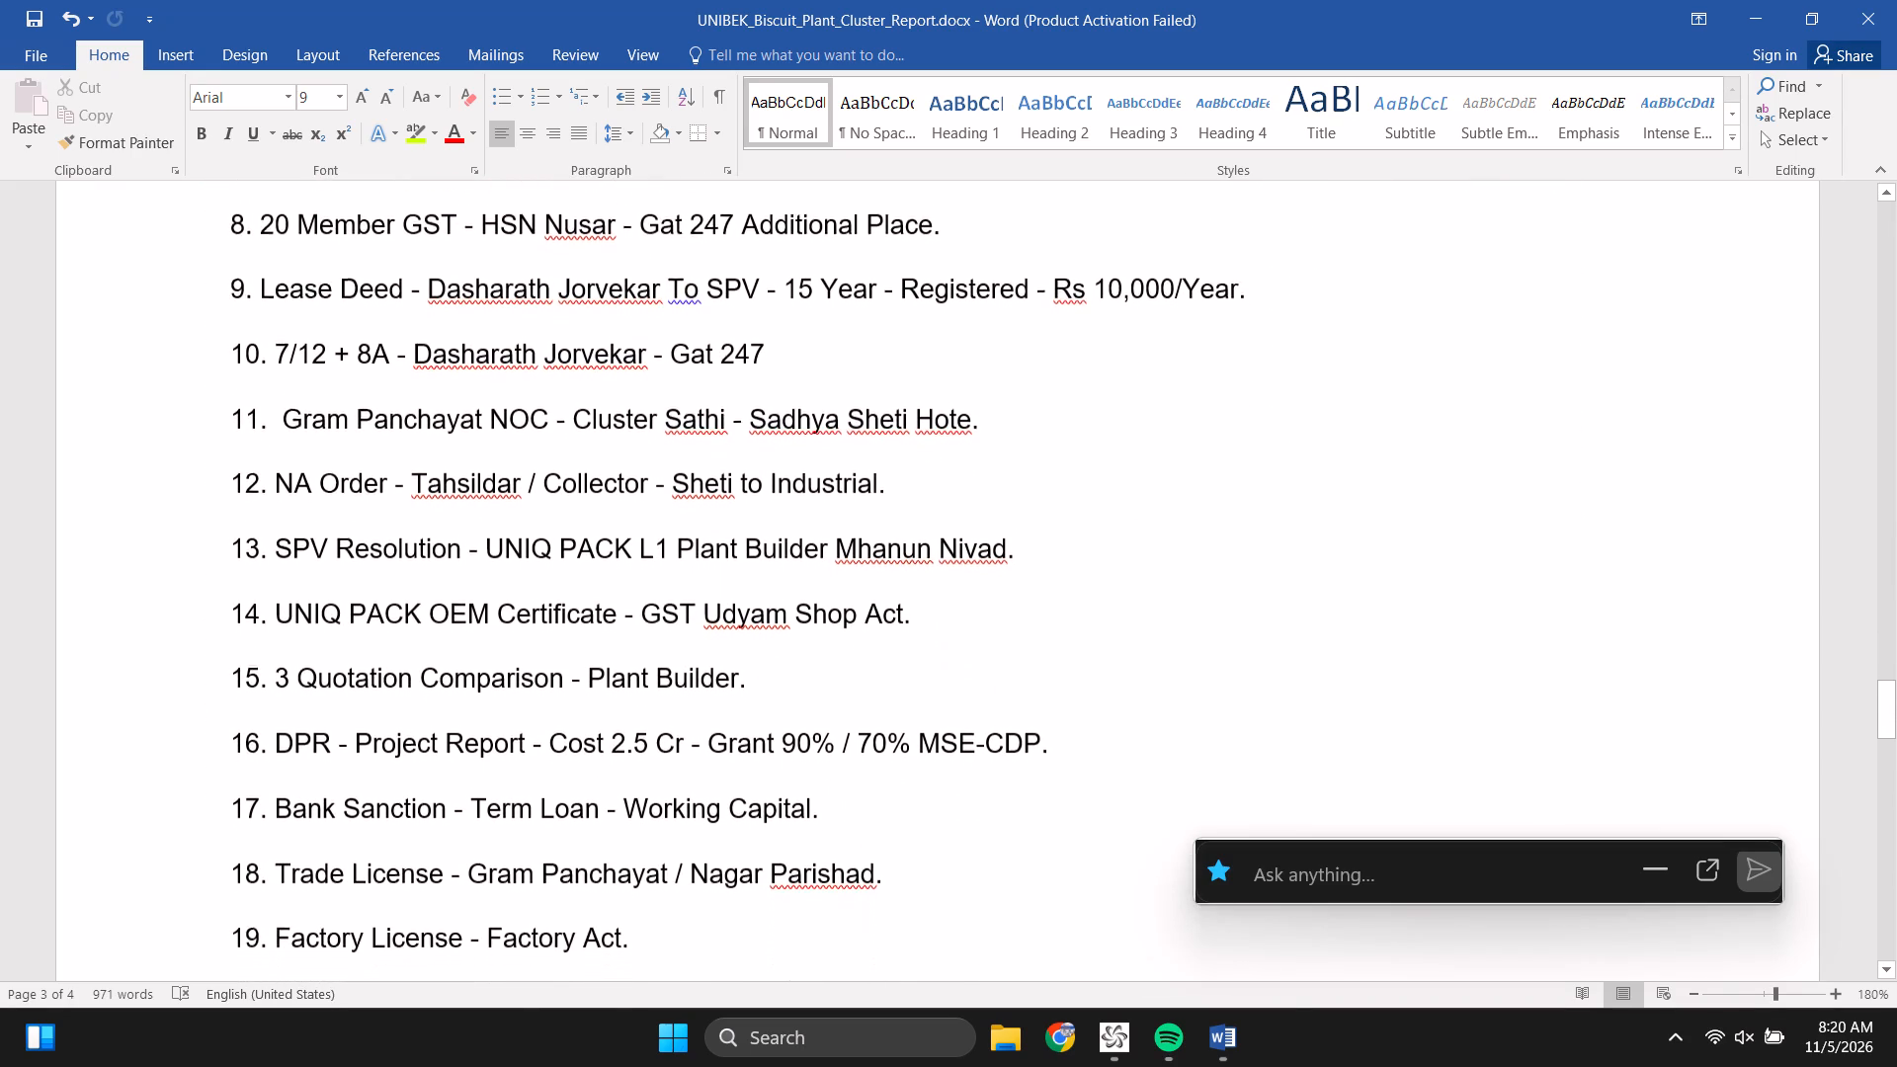
pyautogui.scroll(-2, 837, 614)
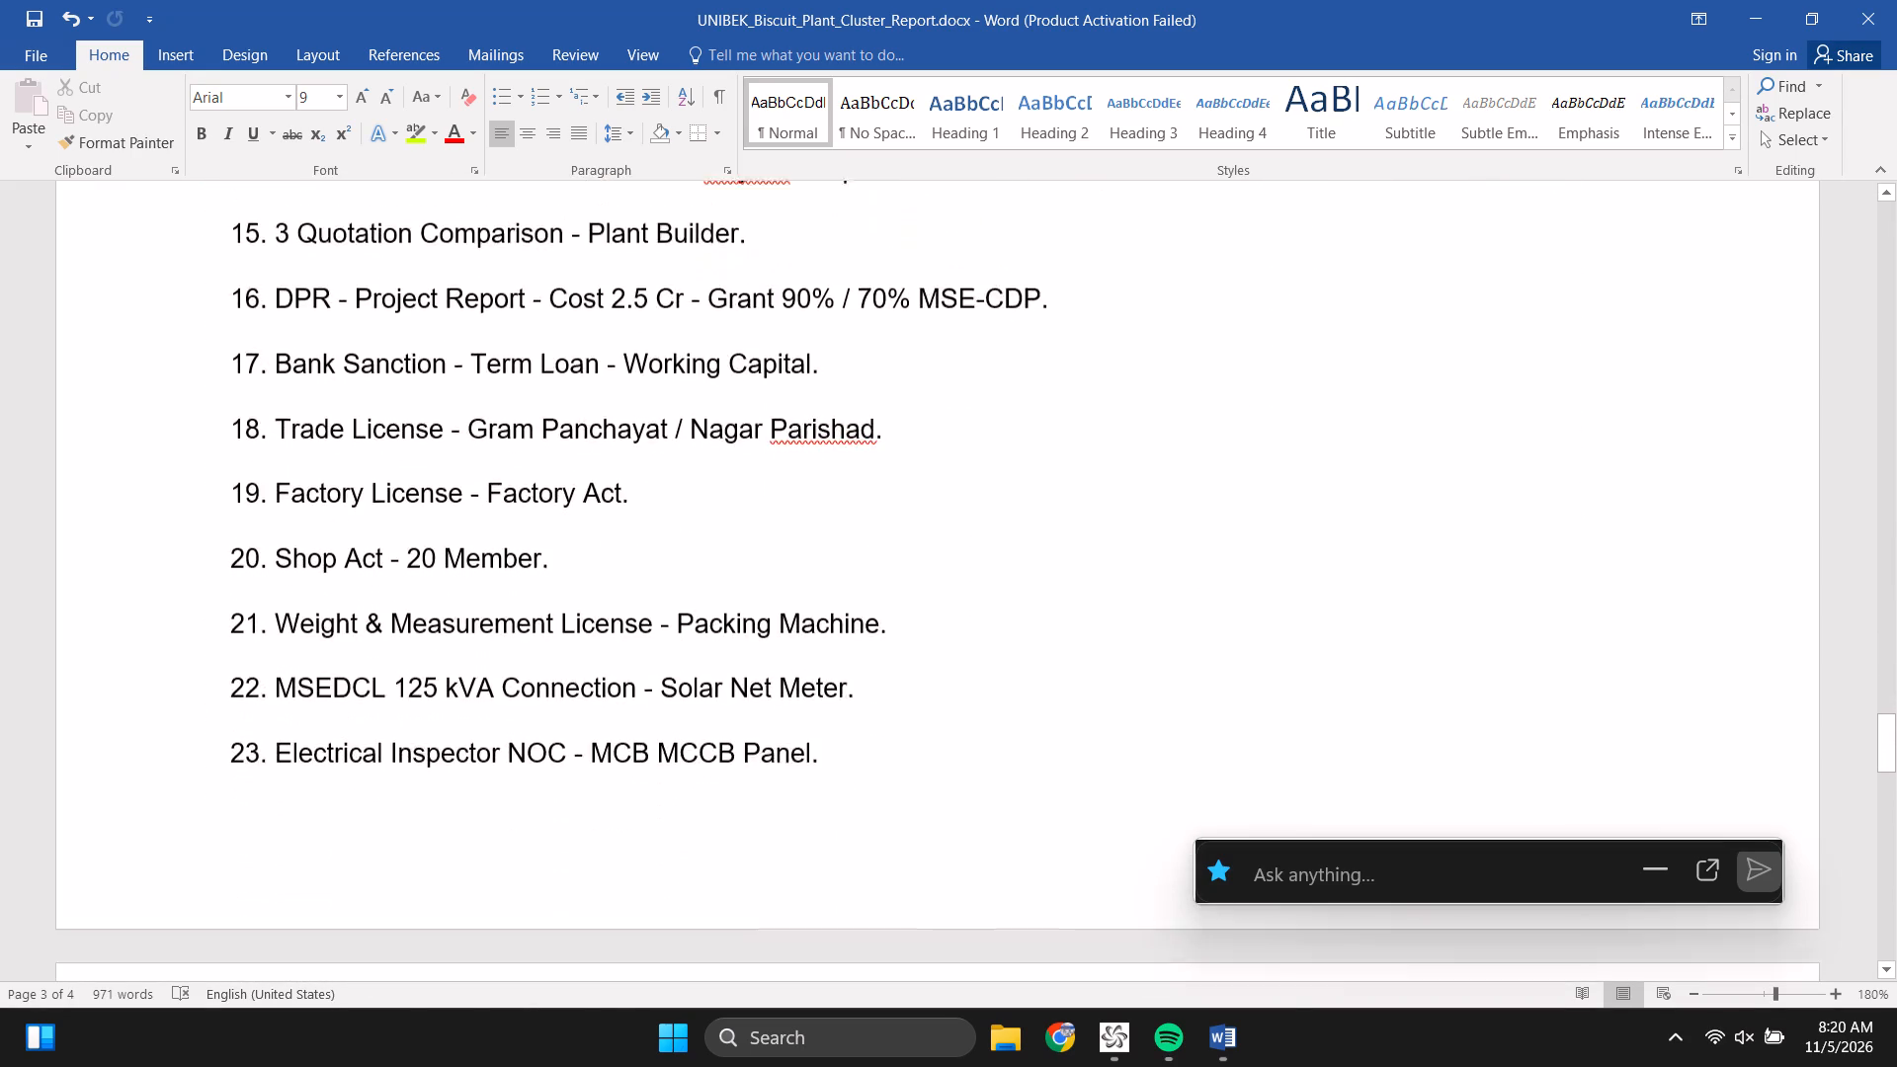
pyautogui.scroll(-2, 837, 614)
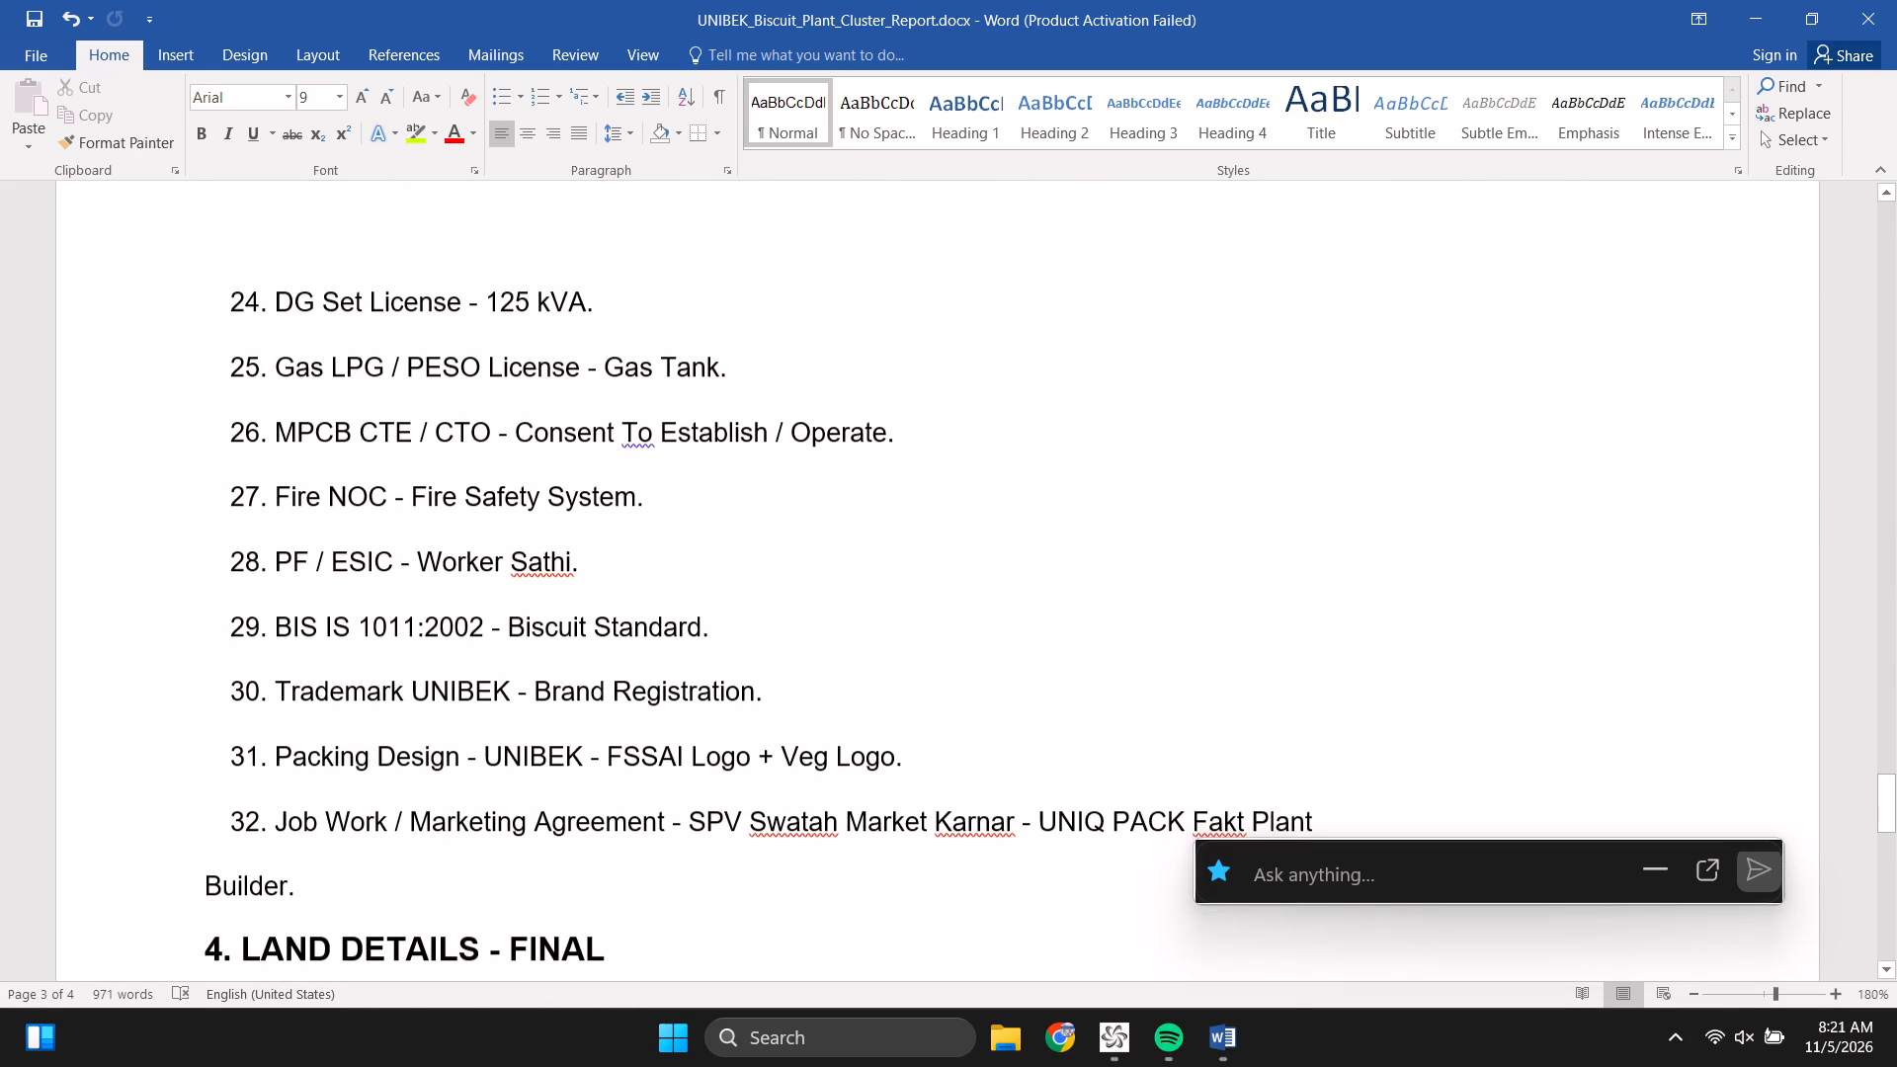
pyautogui.scroll(-1, 837, 614)
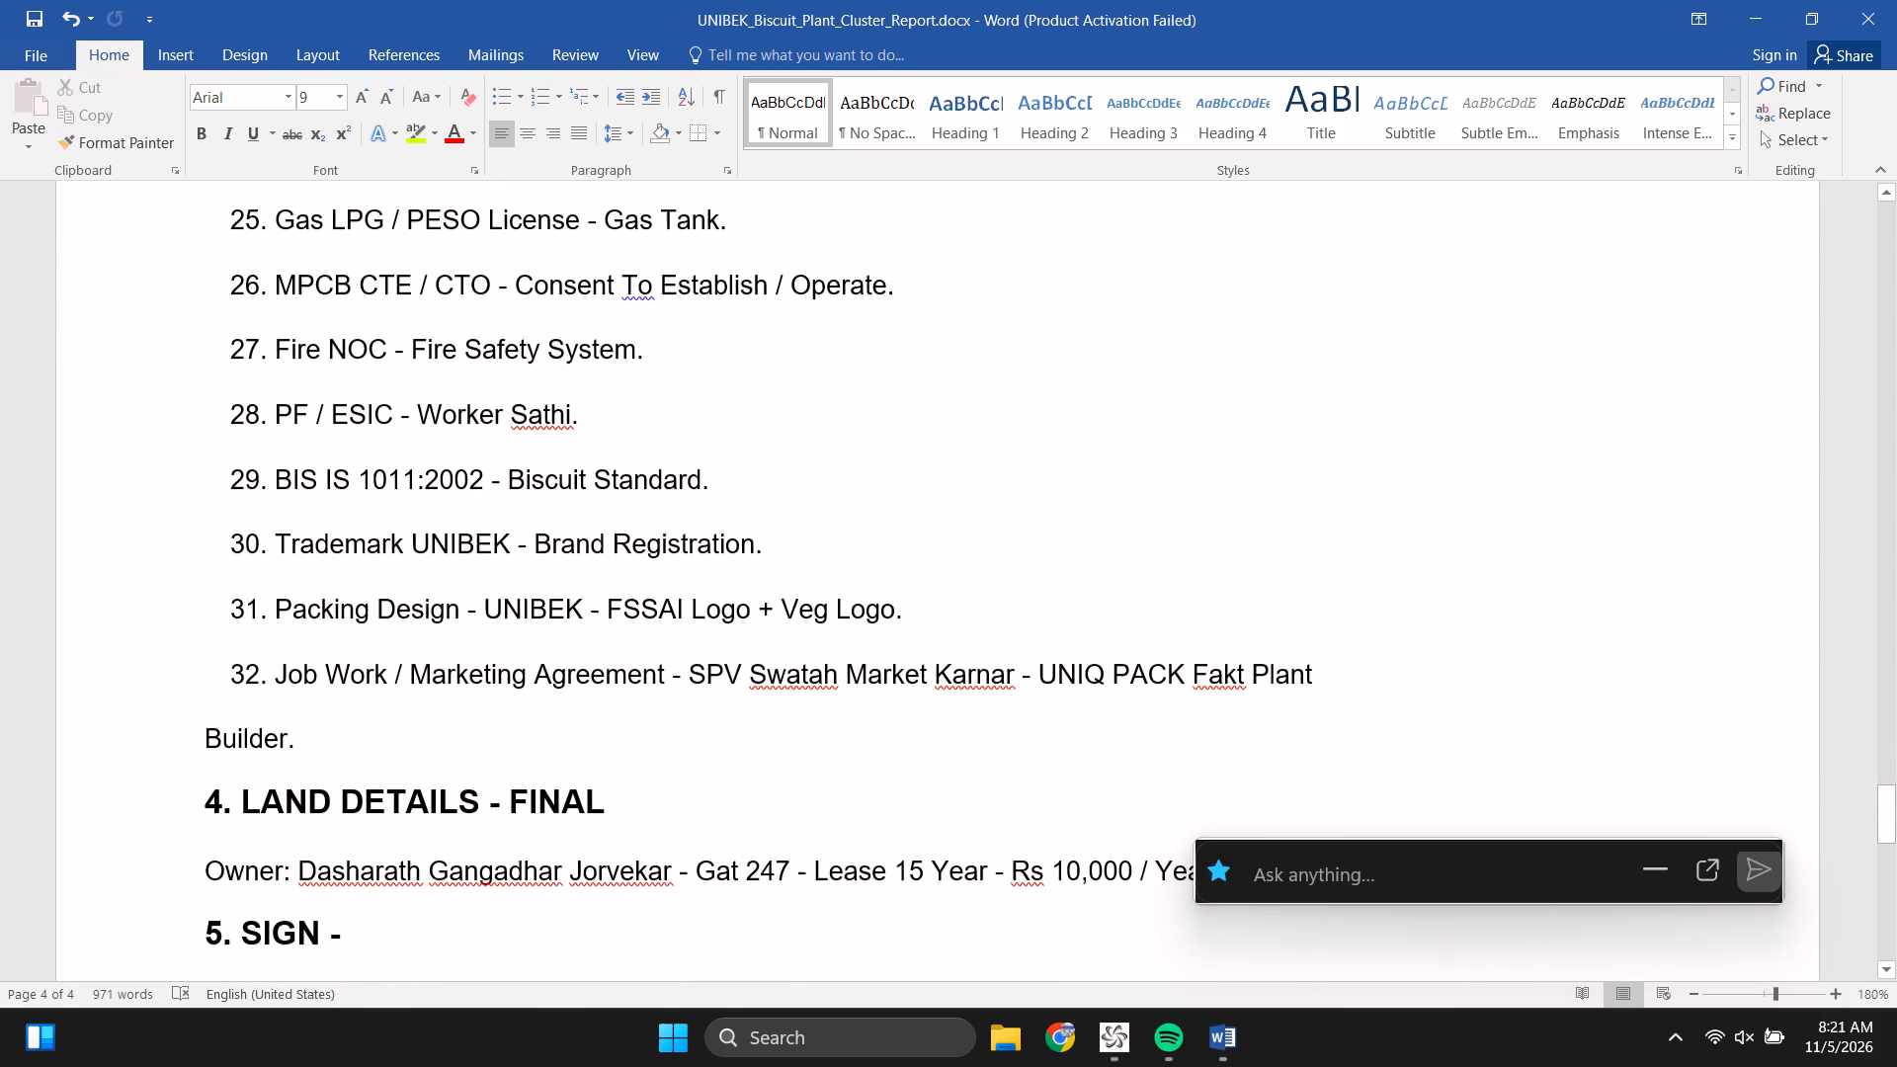
pyautogui.scroll(-3, 837, 614)
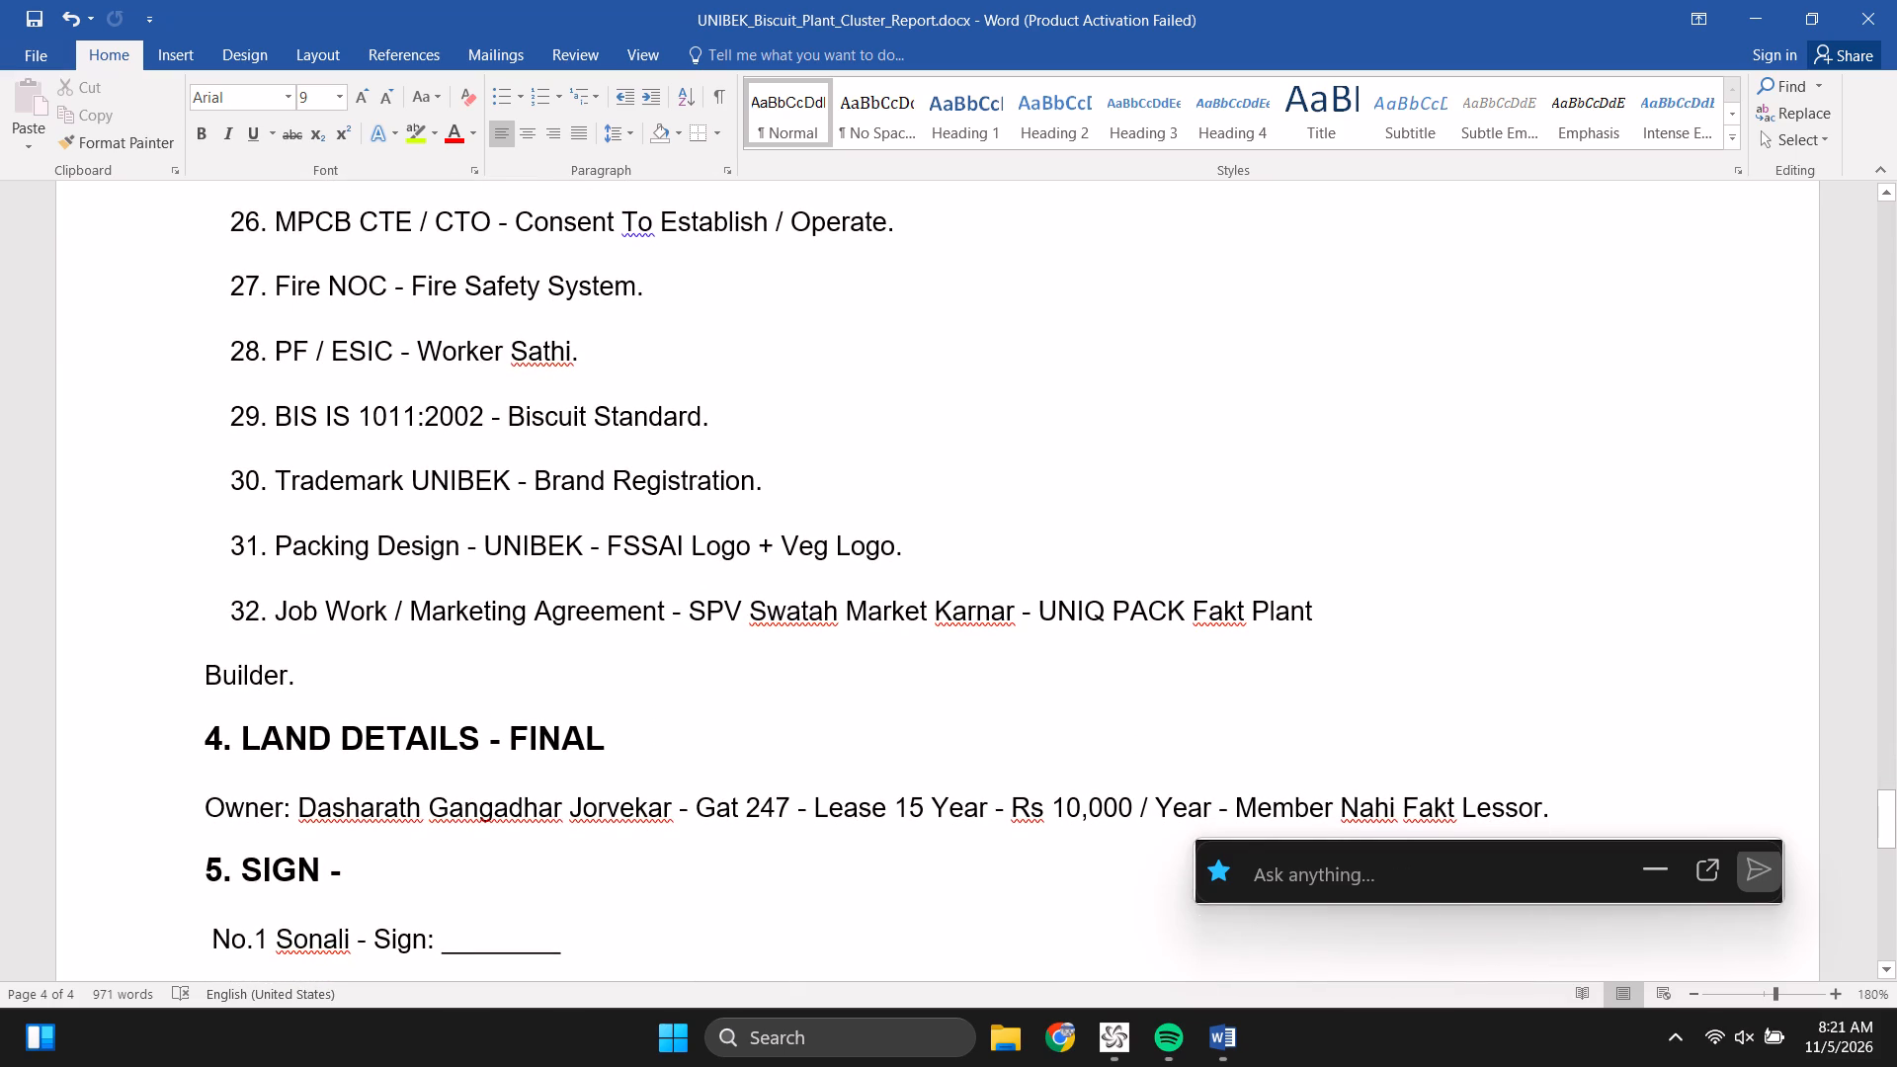
pyautogui.scroll(-1, 837, 614)
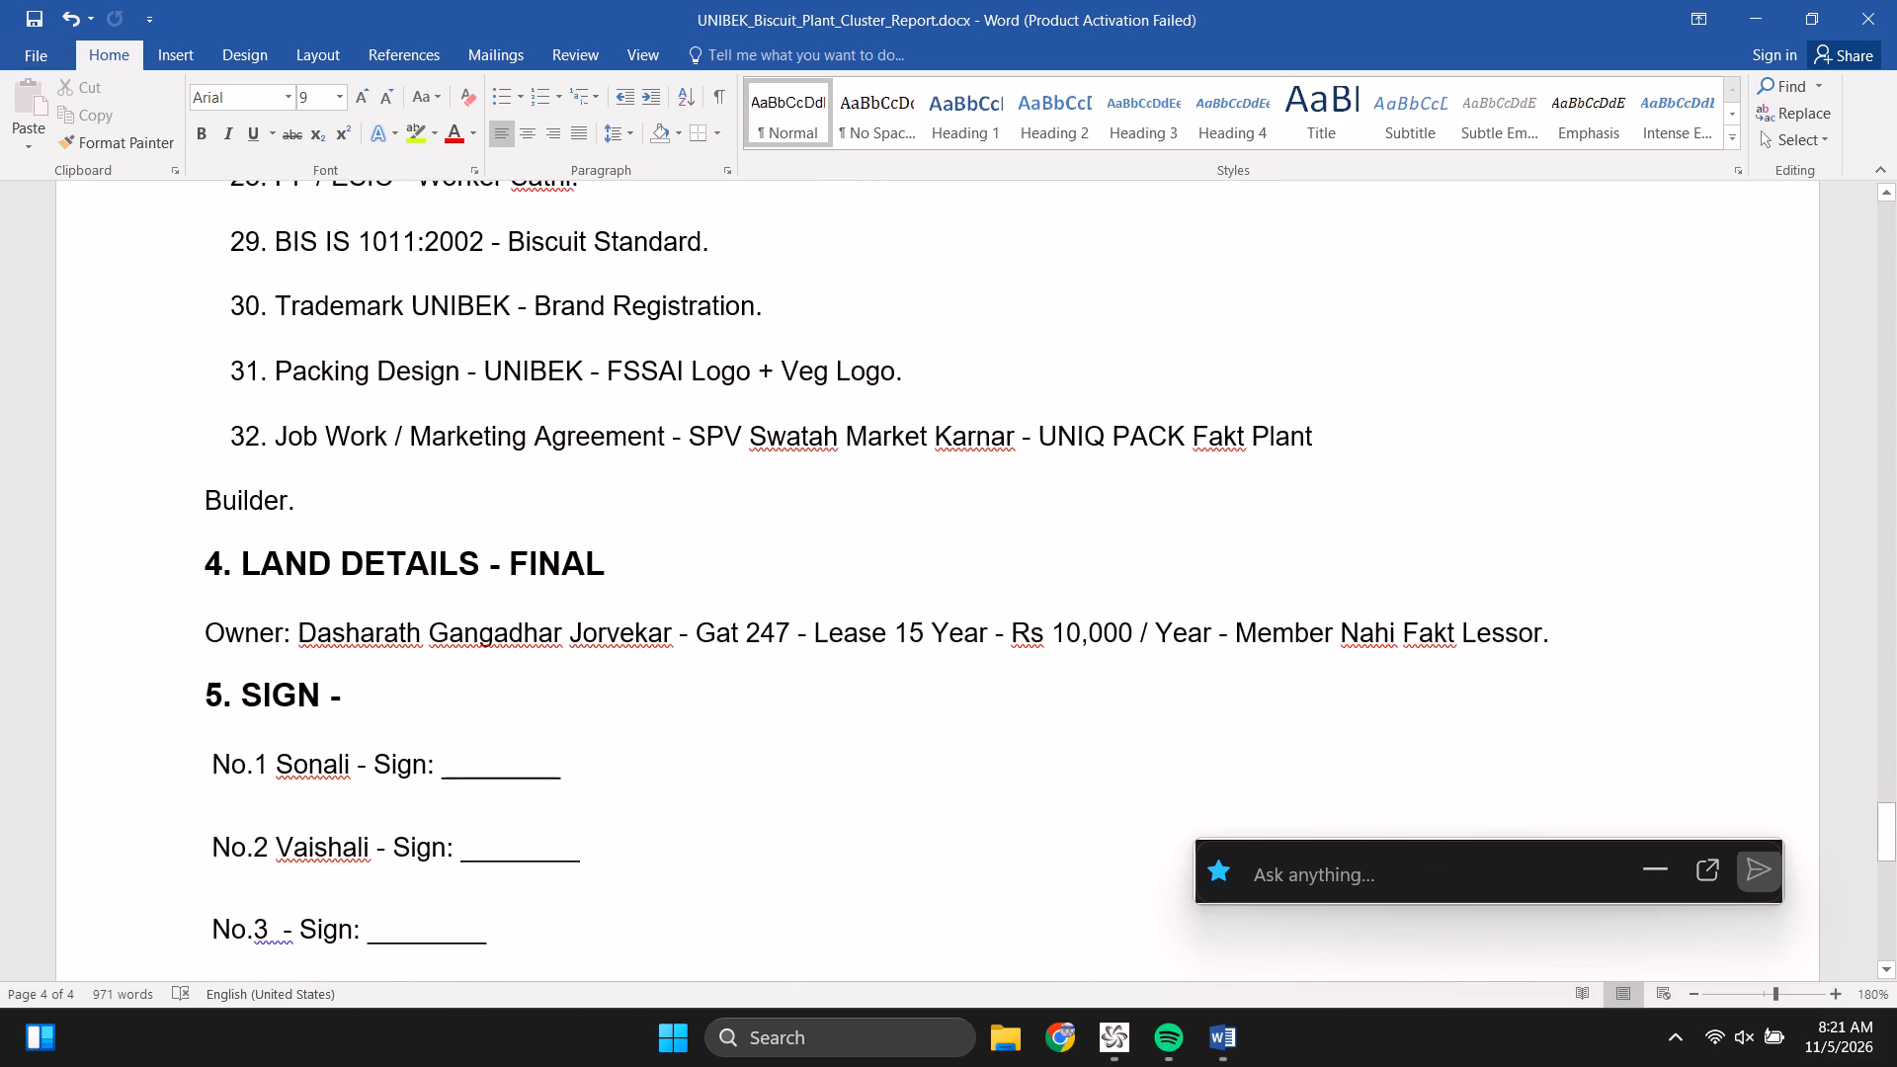
pyautogui.scroll(-1, 837, 614)
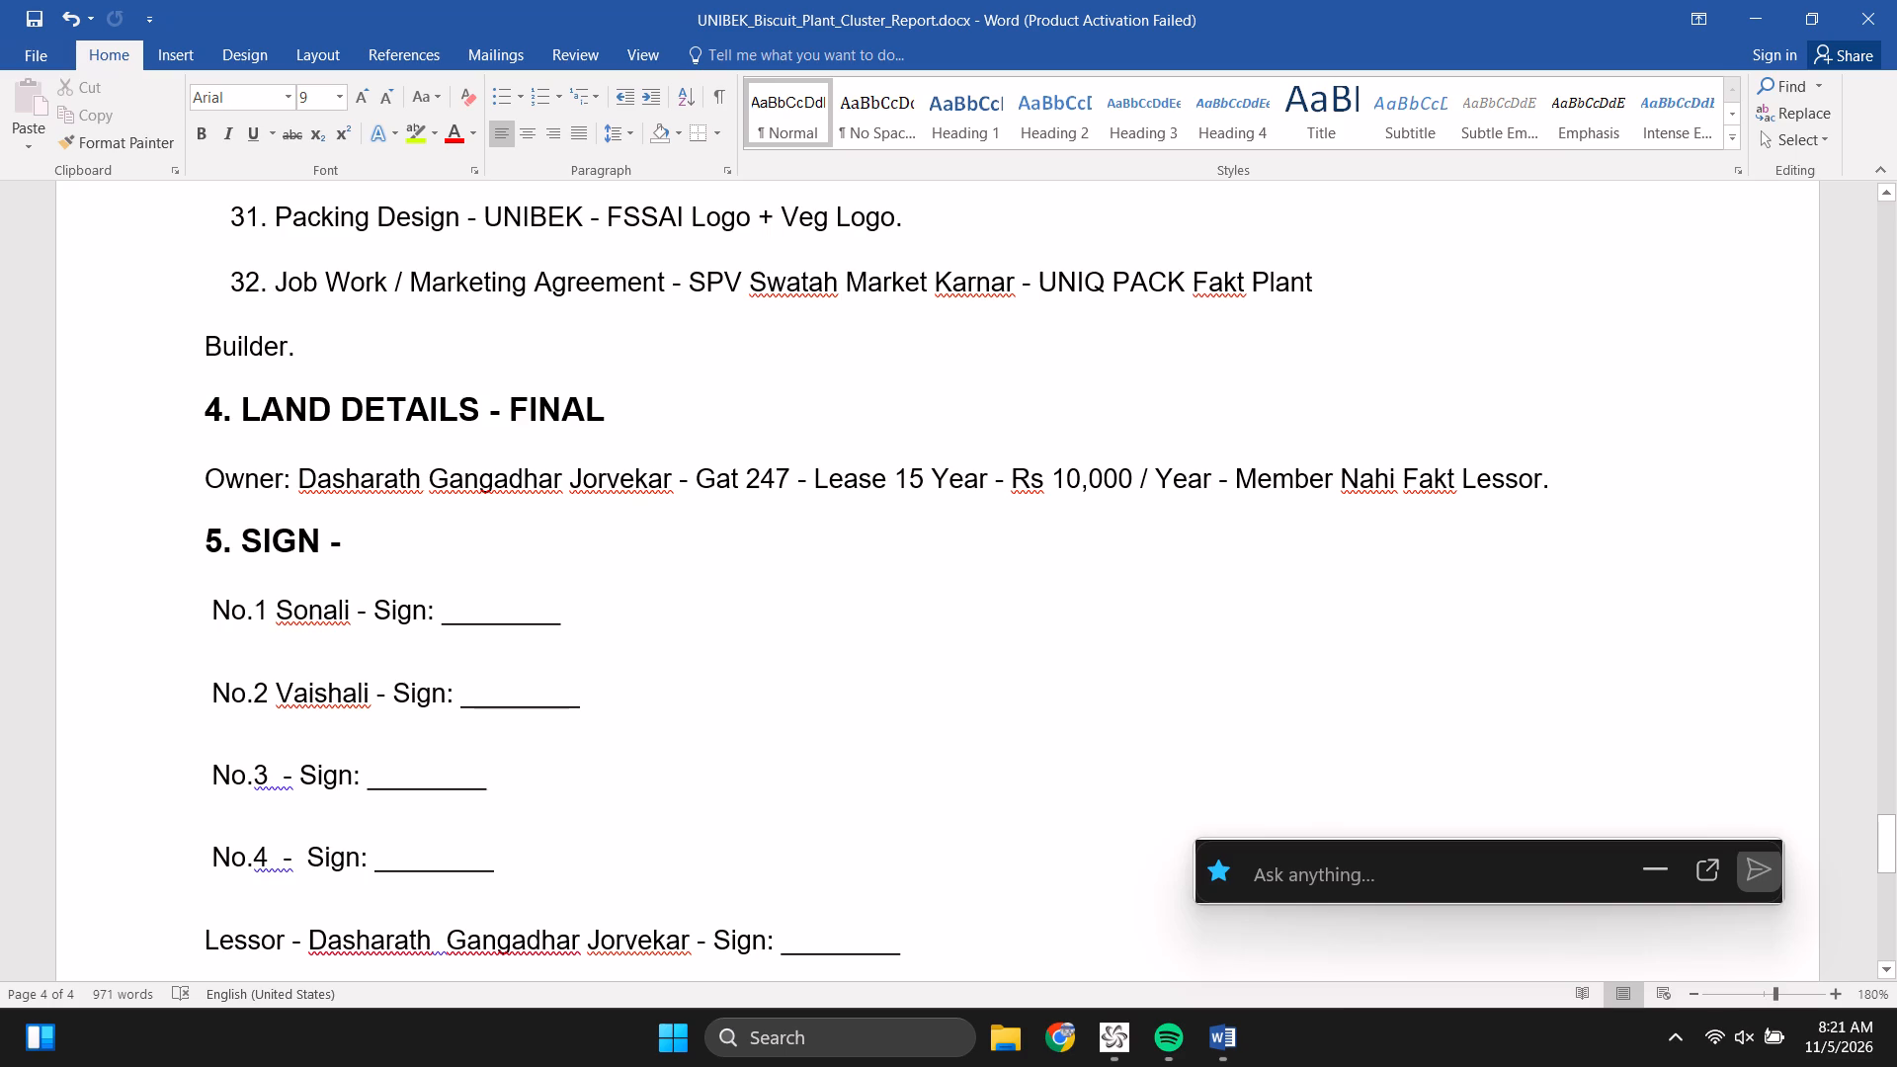
pyautogui.moveTo(1527, 497); pyautogui.dragTo(979, 652)
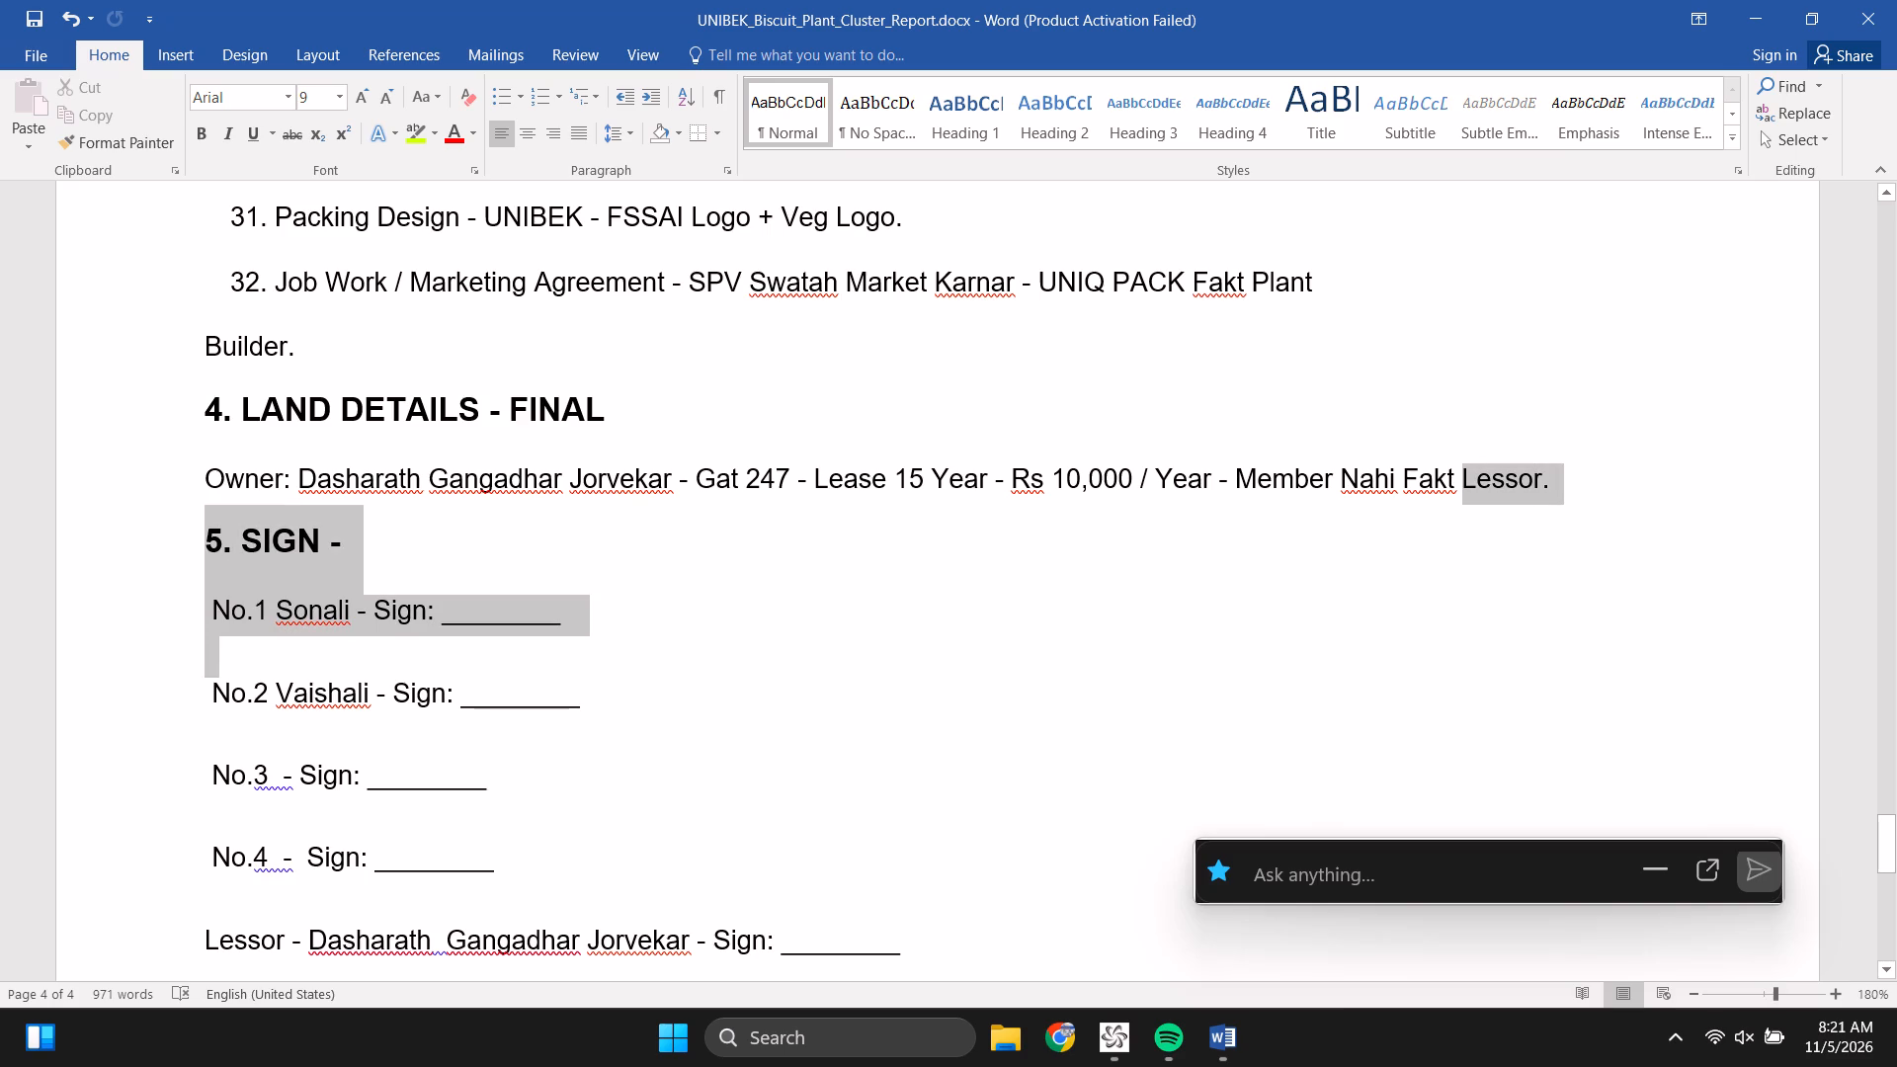
pyautogui.moveTo(979, 652); pyautogui.dragTo(1009, 659)
pyautogui.click(1009, 659)
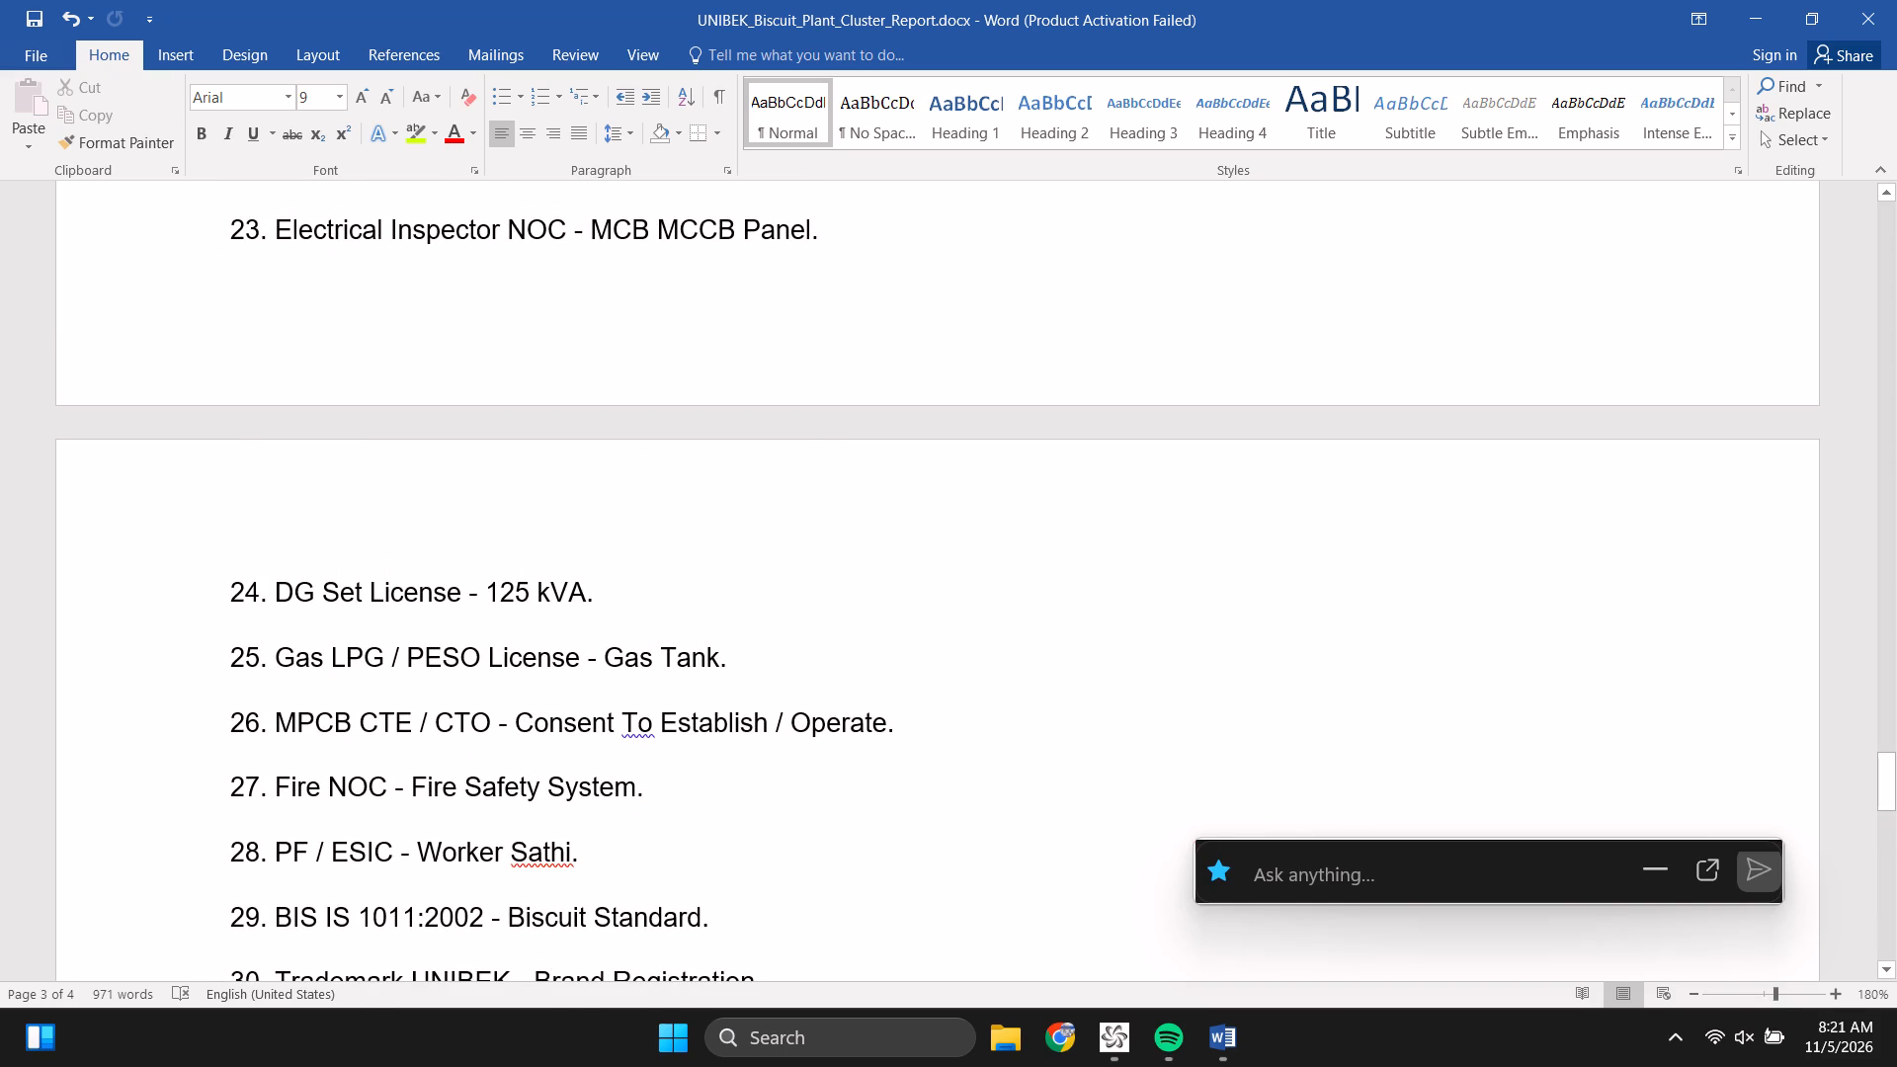
# Save the report as a Word document in the Documents folder under the name UNIBEK_Biscuit_Plant_Cluster_Report.docx.
pyautogui.click(30, 62)
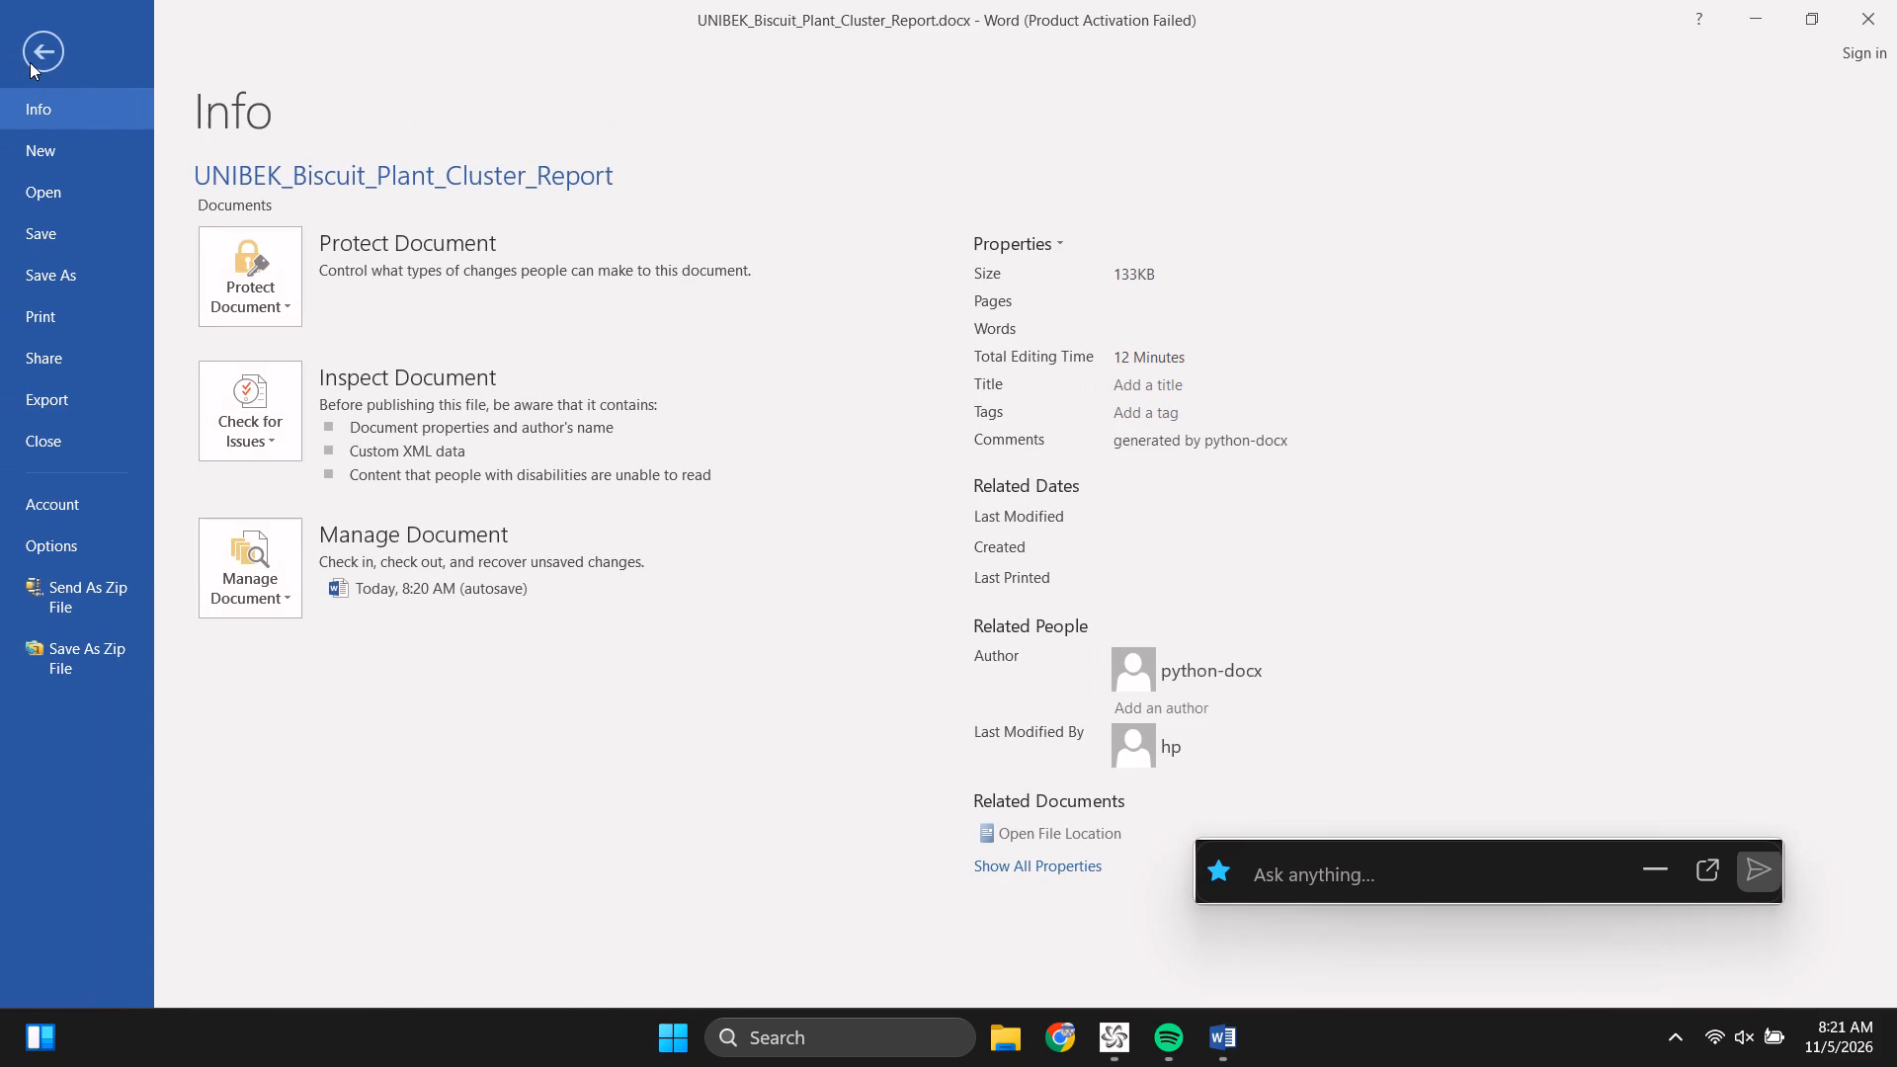
pyautogui.click(60, 287)
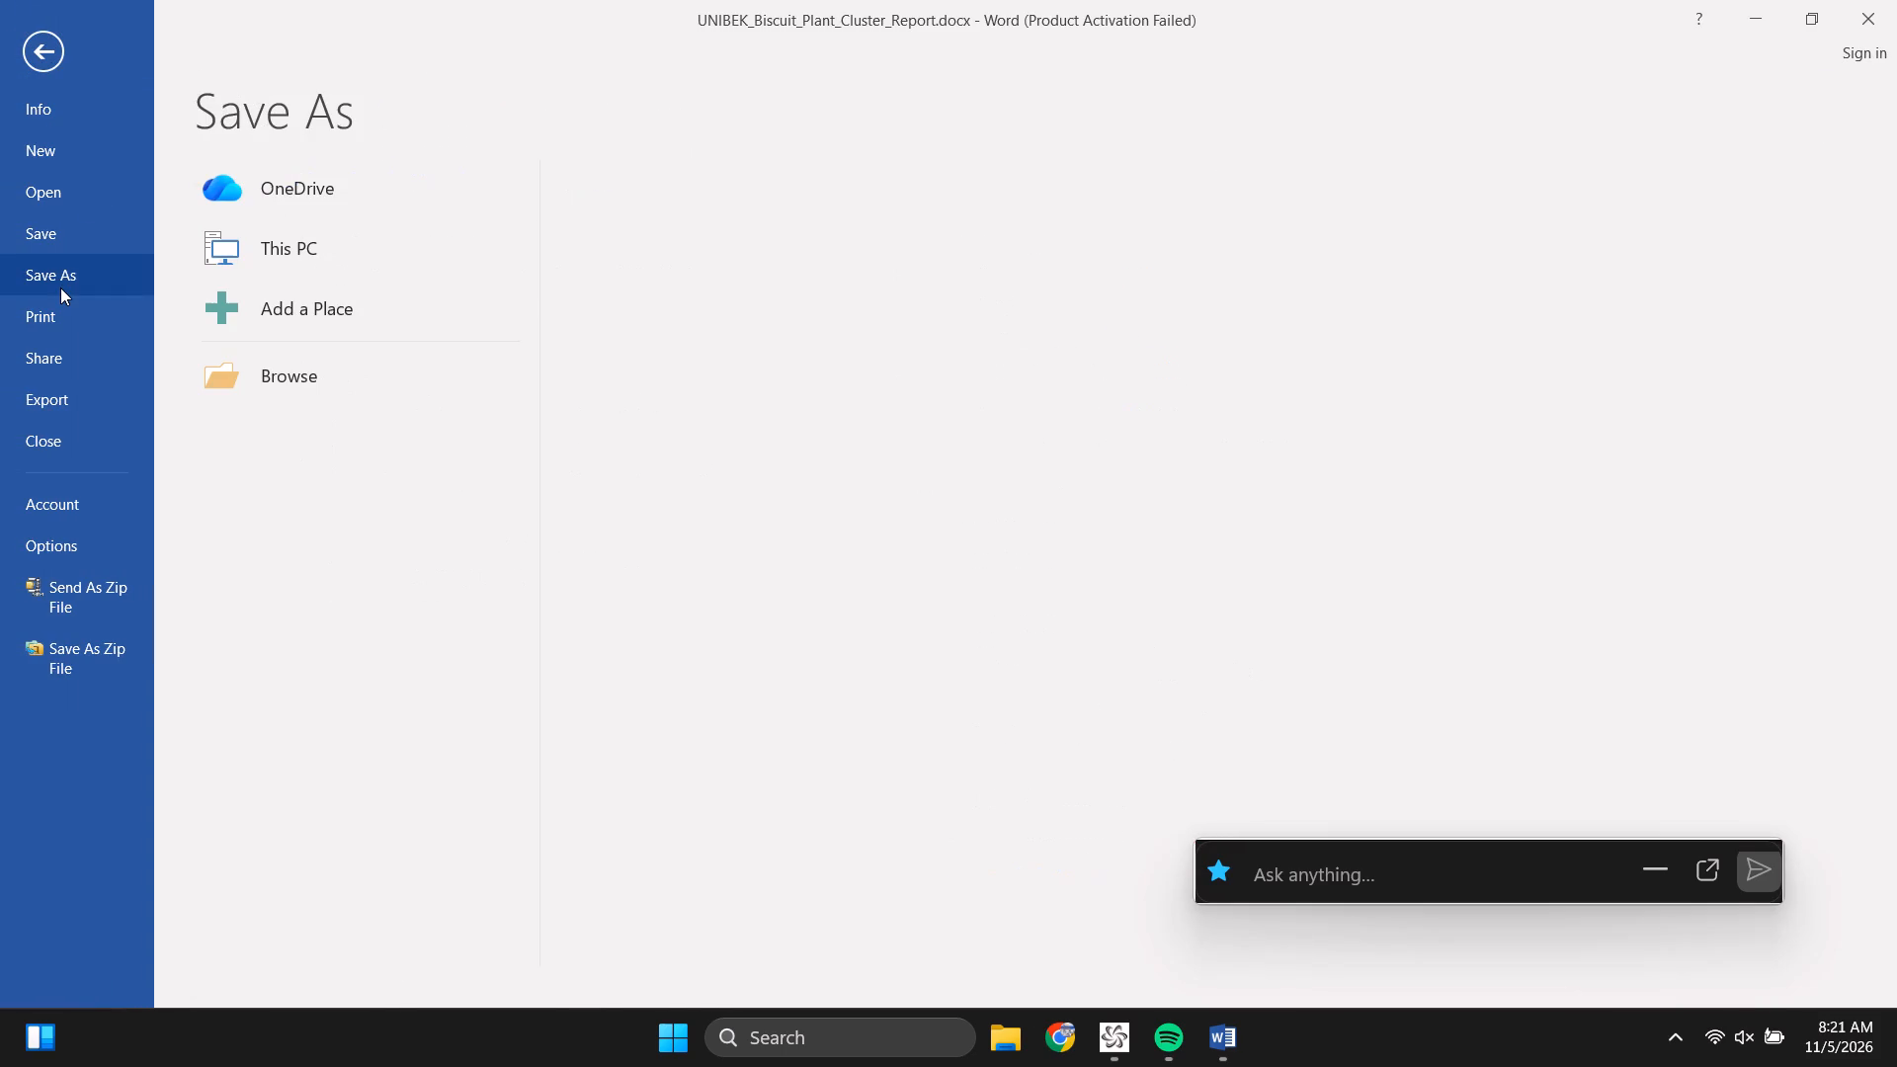
pyautogui.click(334, 250)
pyautogui.click(666, 322)
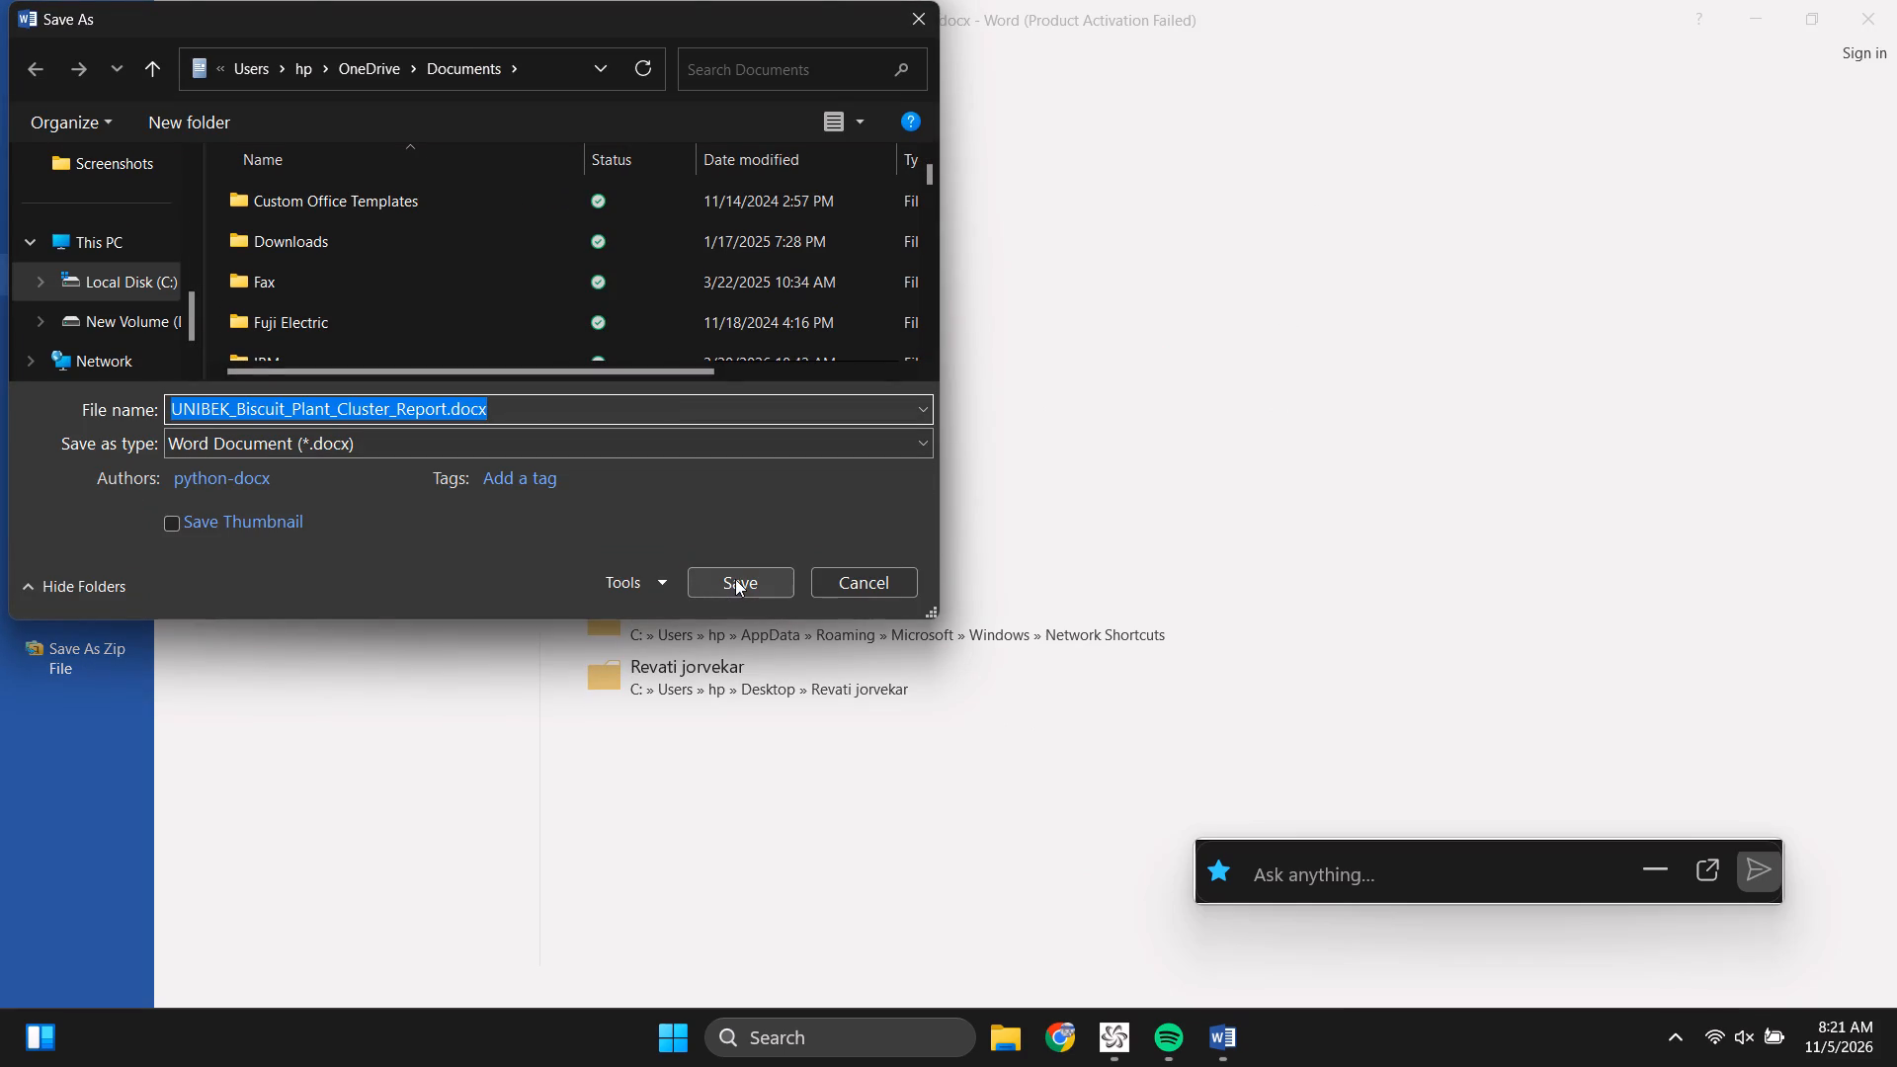
pyautogui.click(735, 579)
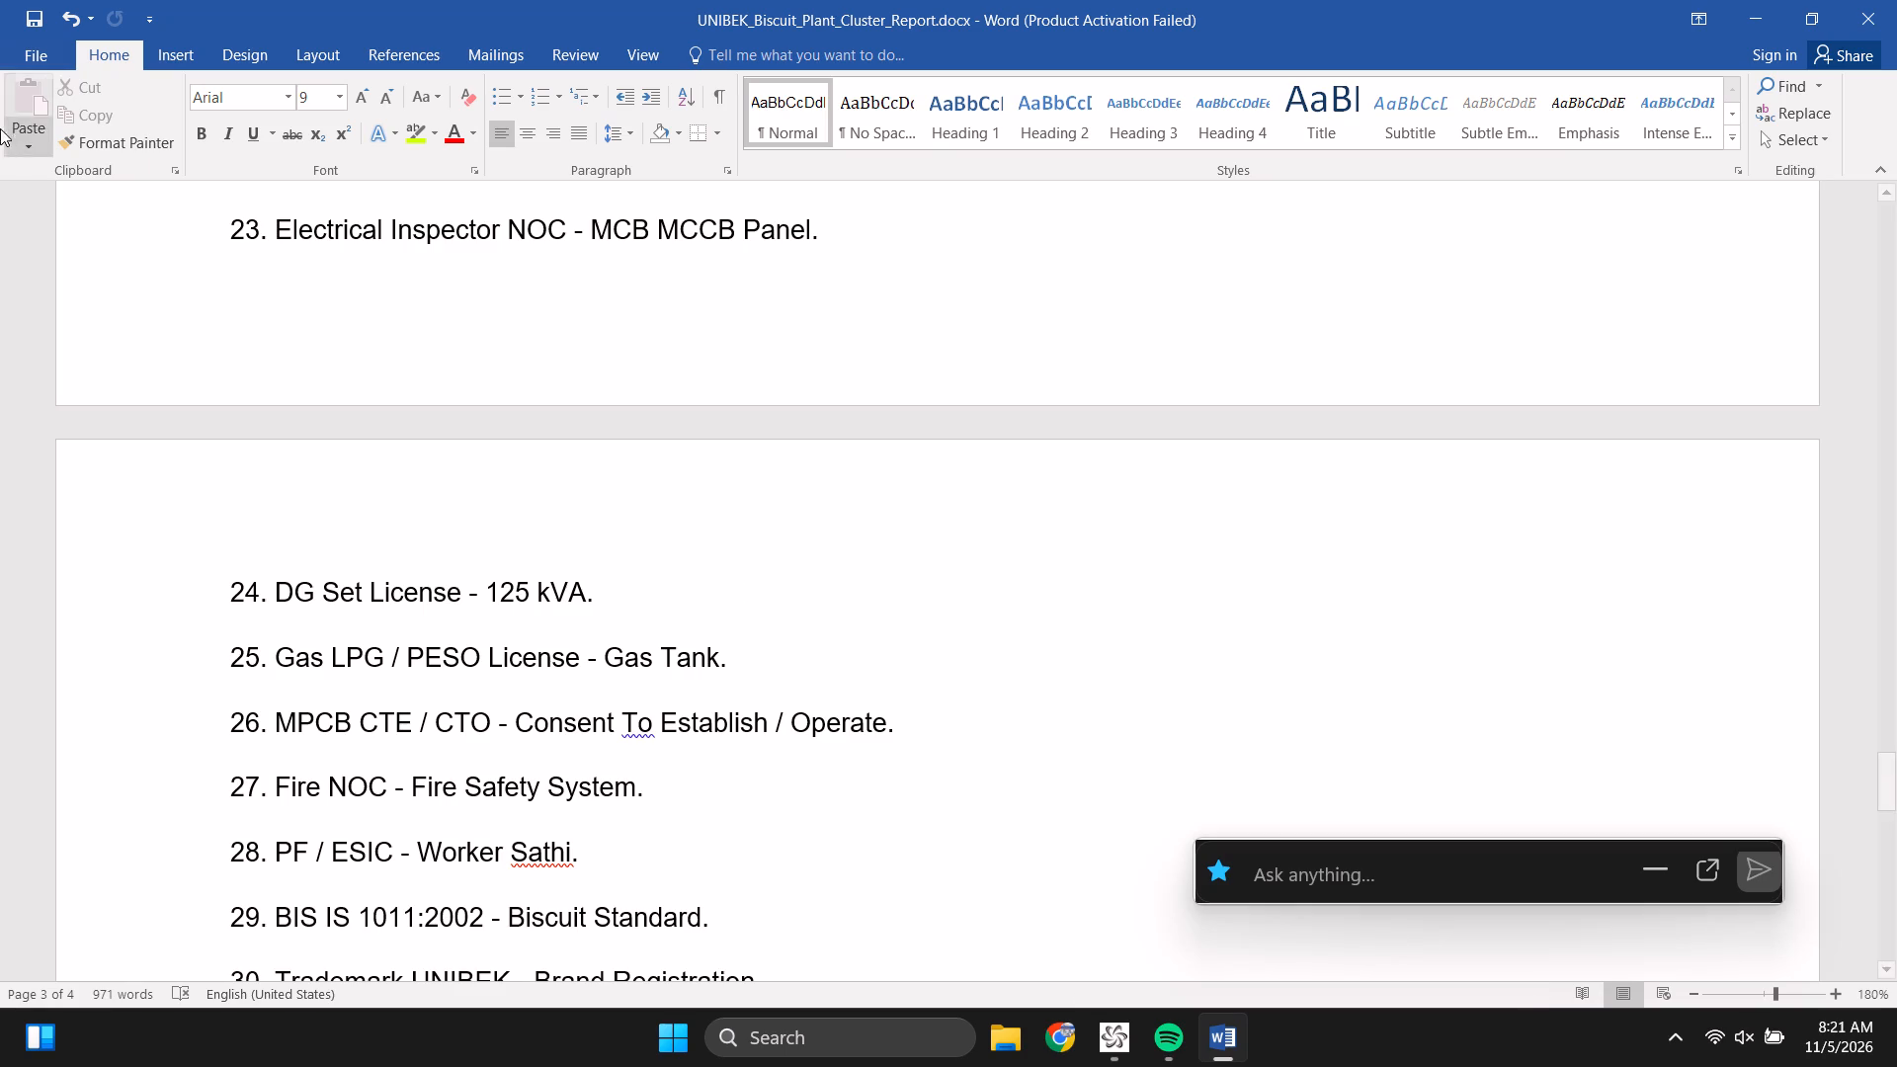
# Open the print settings and page preview for the report.
pyautogui.click(39, 51)
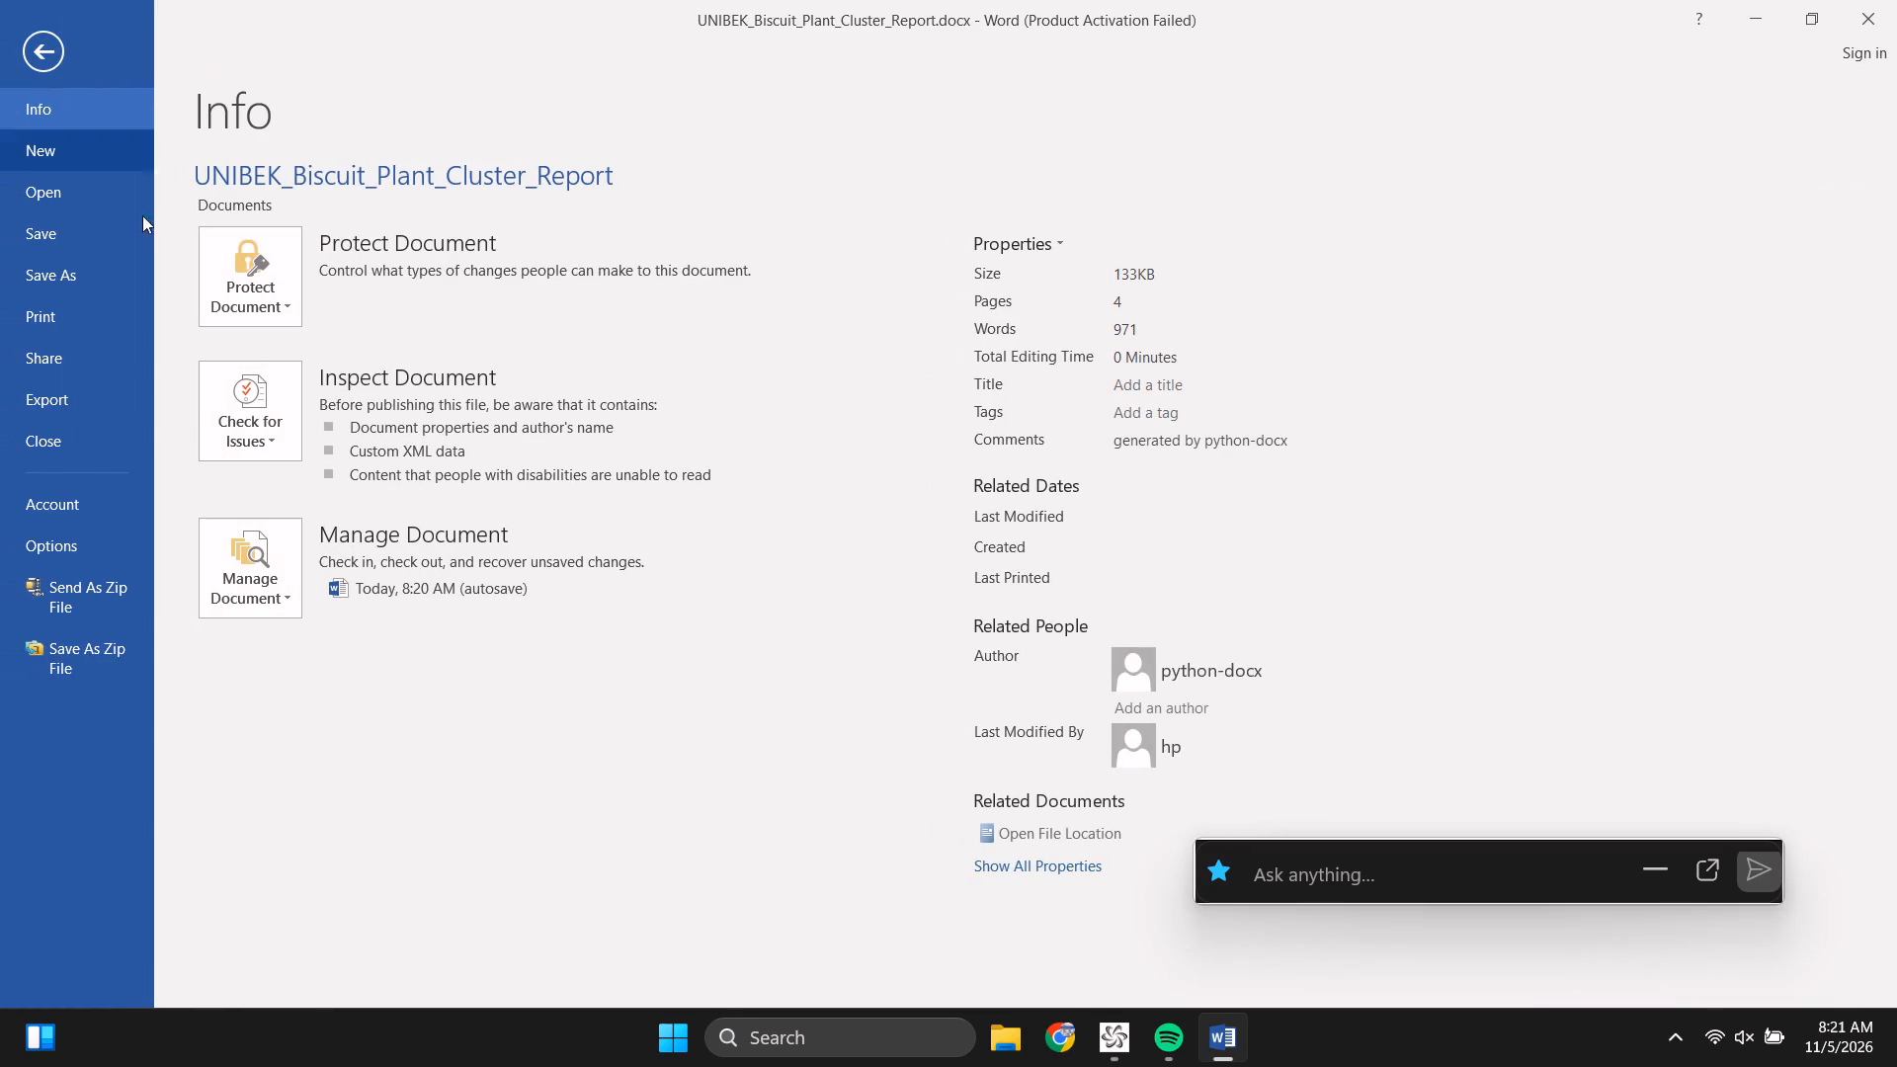
pyautogui.click(46, 314)
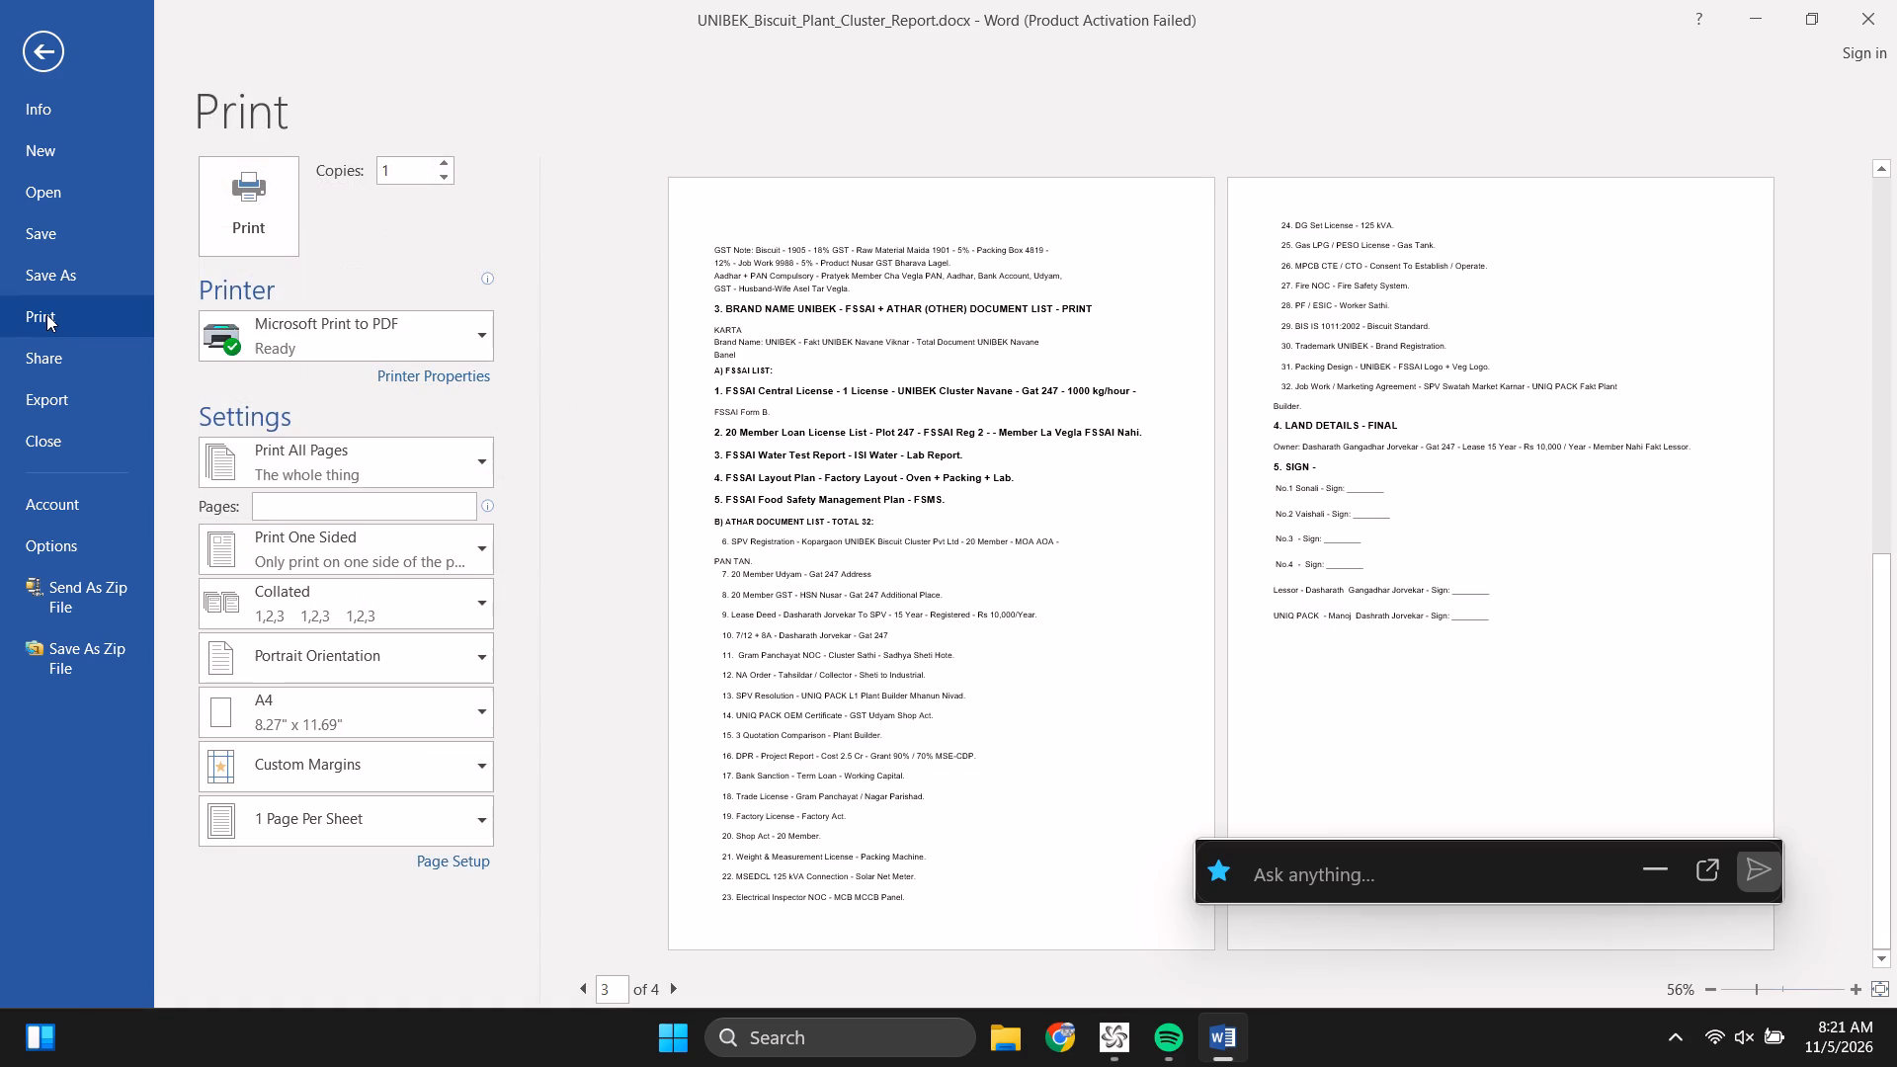
# Print the whole report with Microsoft Print to PDF, saving it in the Documents folder as "Project Riport 2".
pyautogui.click(240, 221)
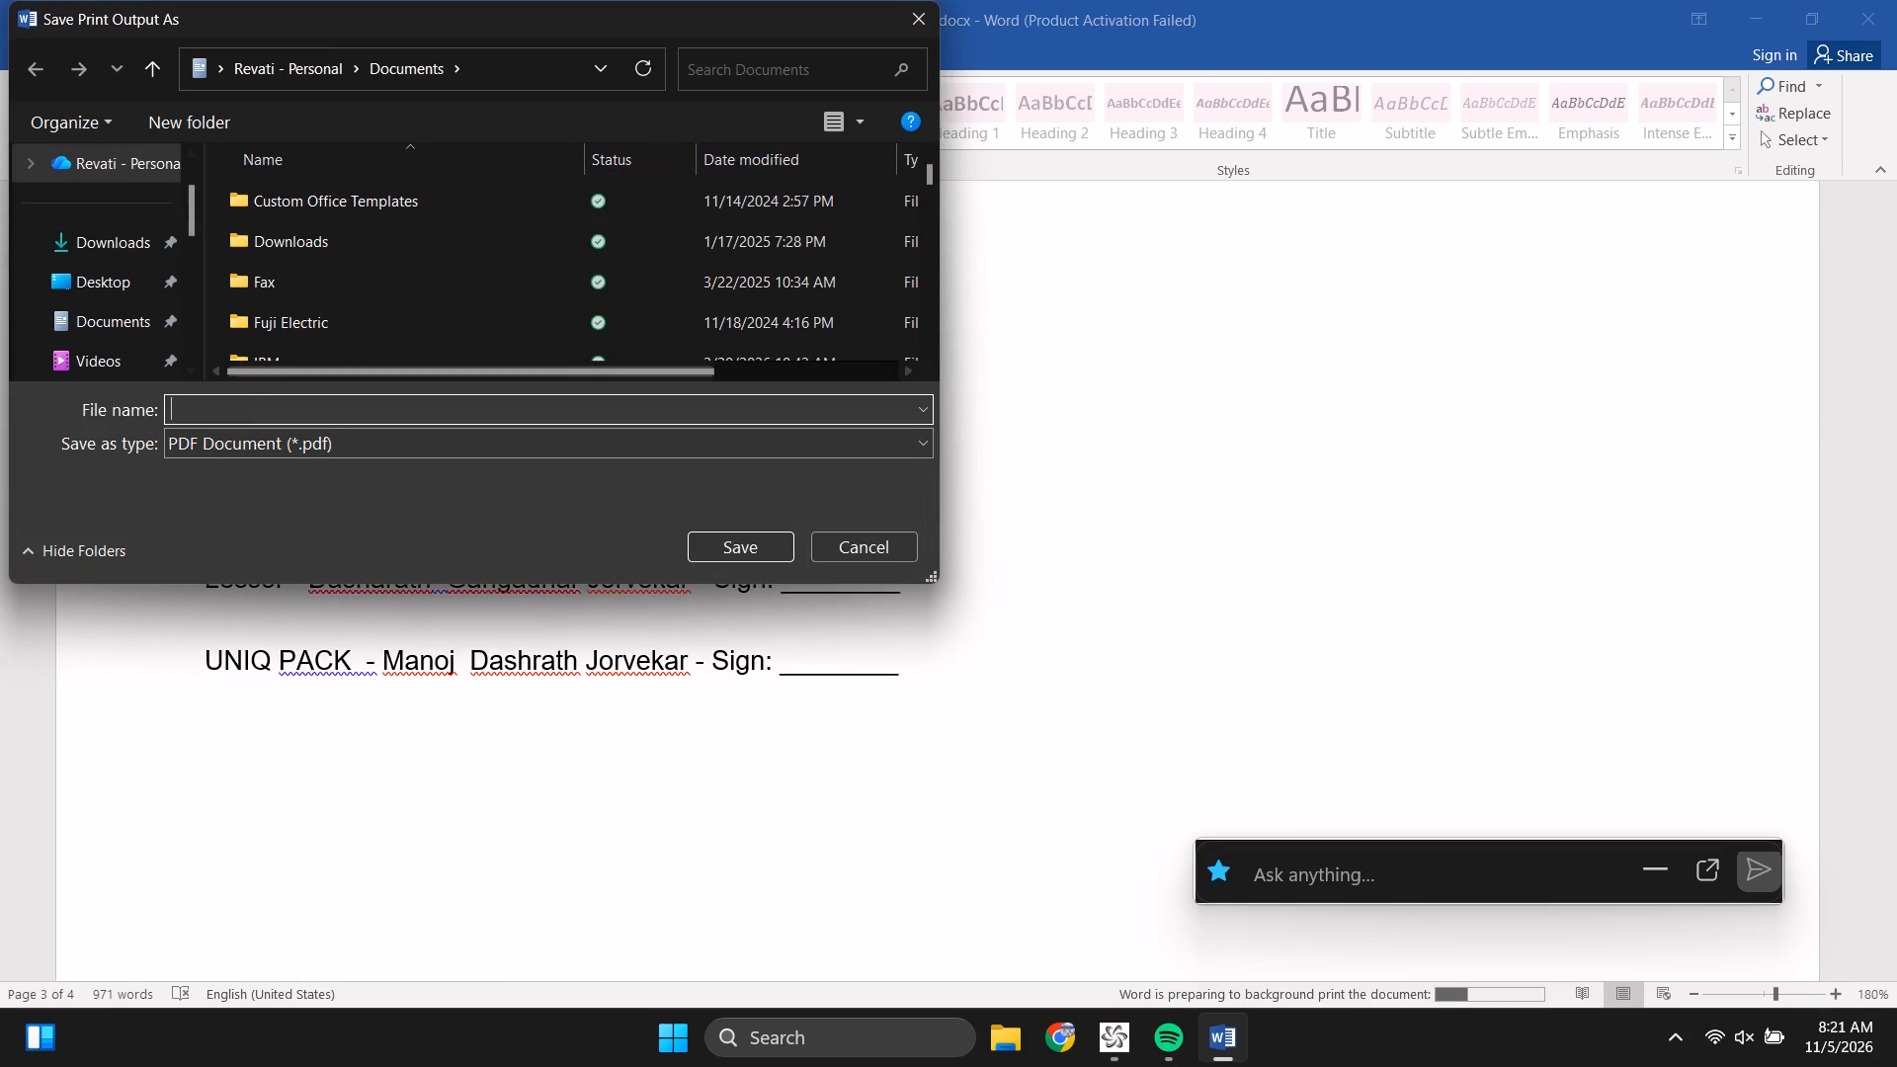
pyautogui.click(239, 407)
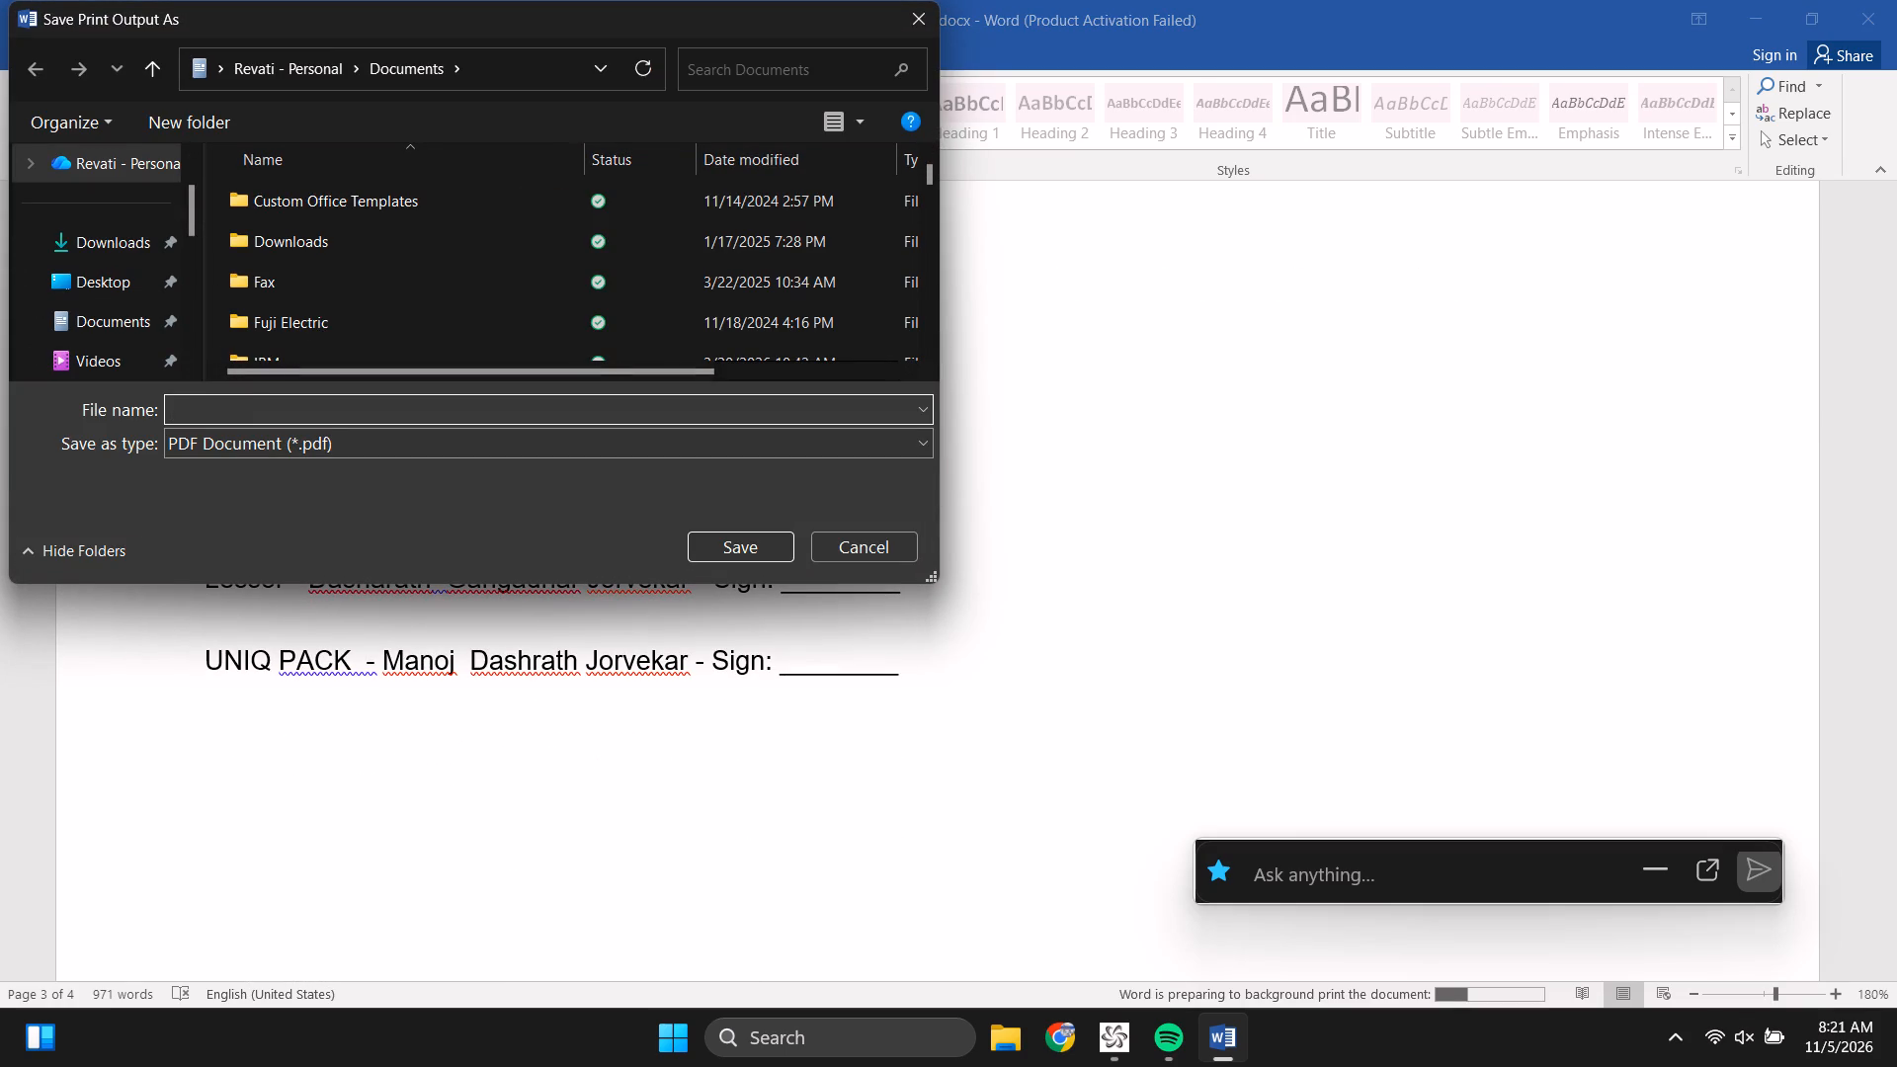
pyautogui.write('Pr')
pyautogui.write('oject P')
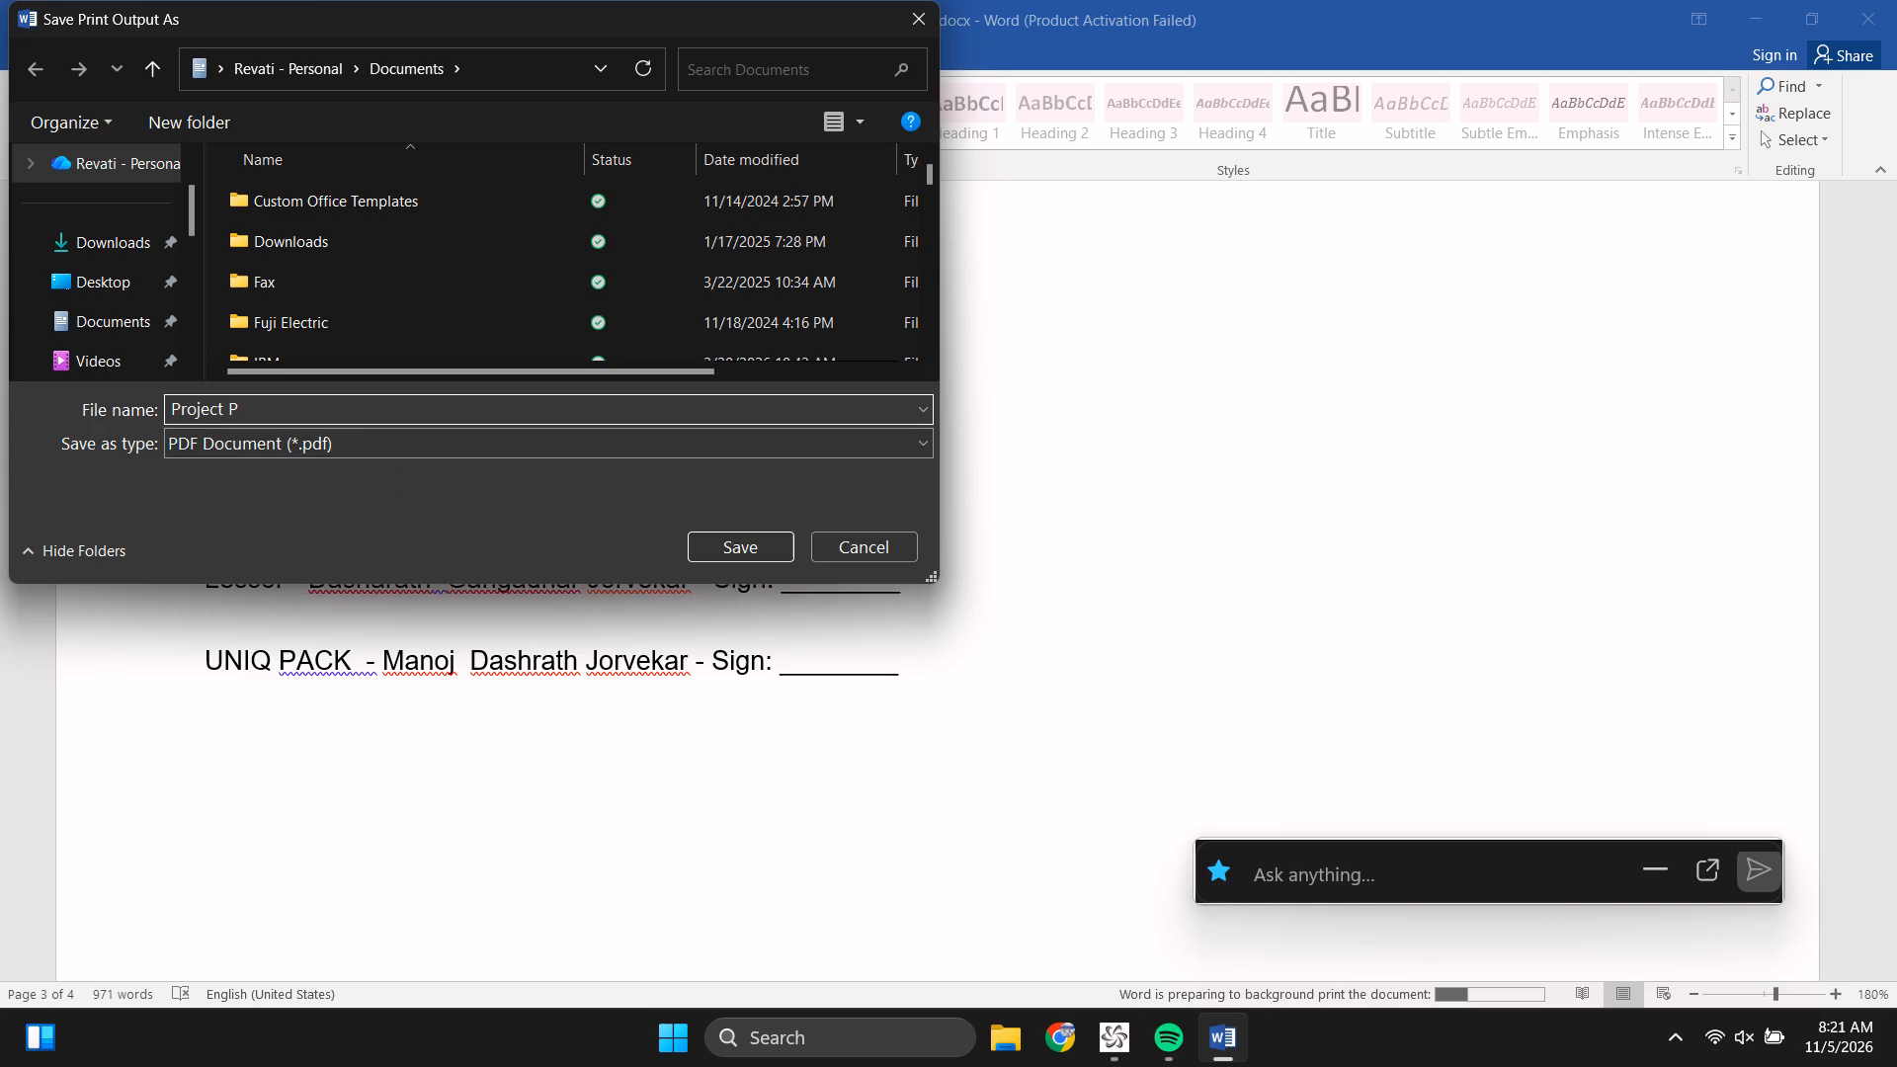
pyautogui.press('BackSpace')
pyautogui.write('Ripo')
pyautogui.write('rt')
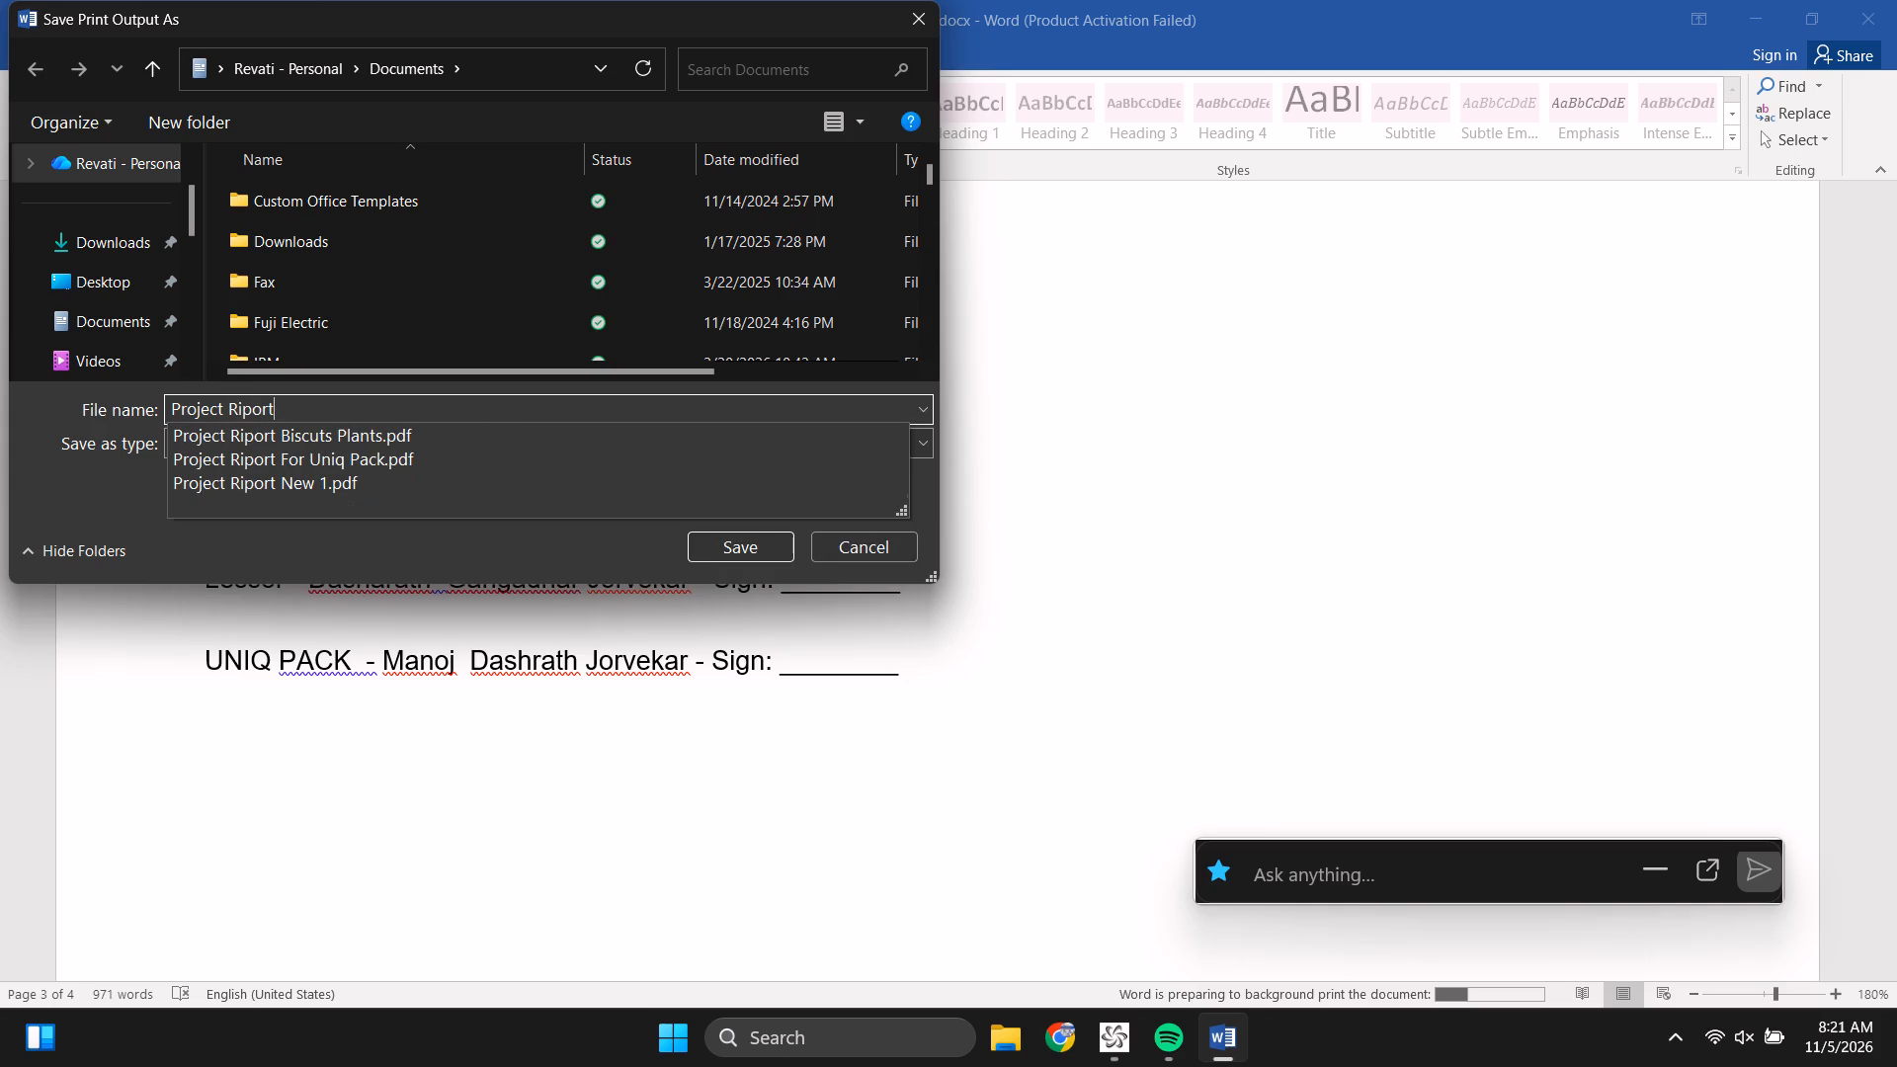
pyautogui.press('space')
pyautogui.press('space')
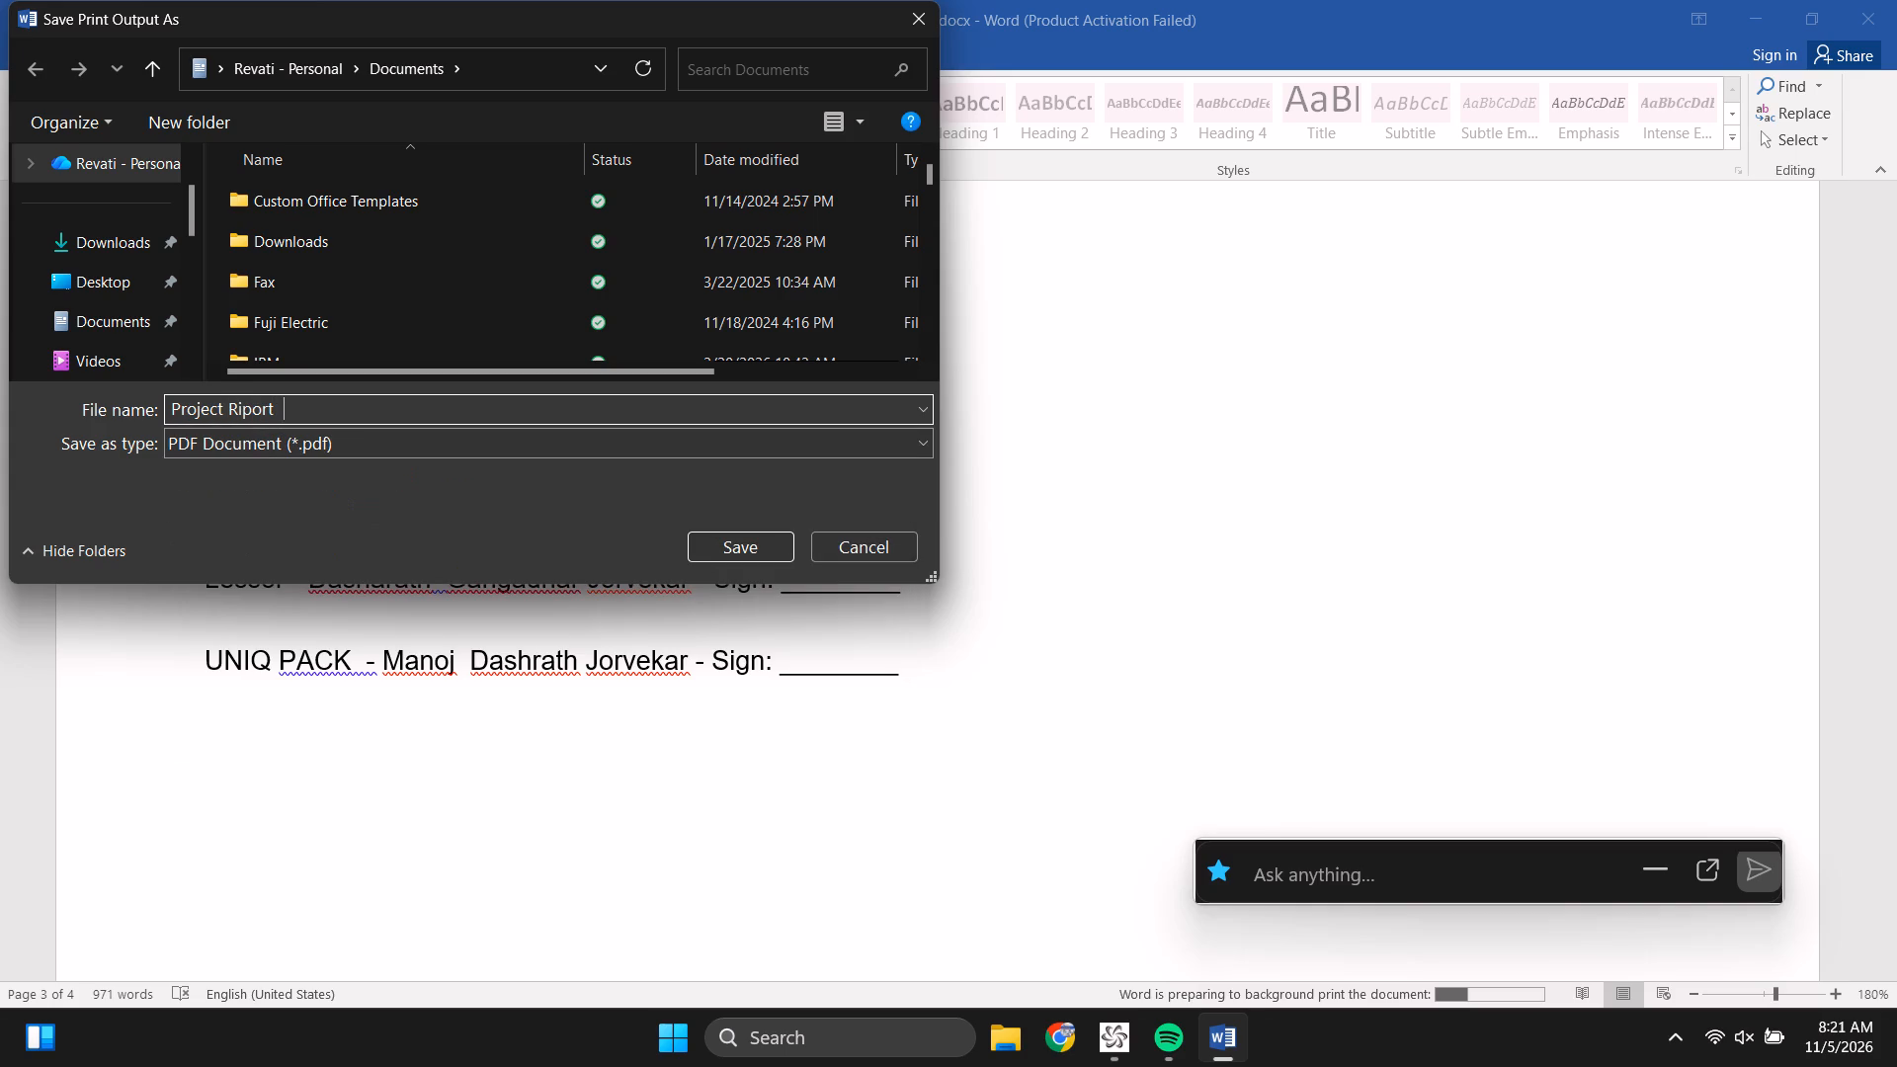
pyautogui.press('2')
pyautogui.click(726, 540)
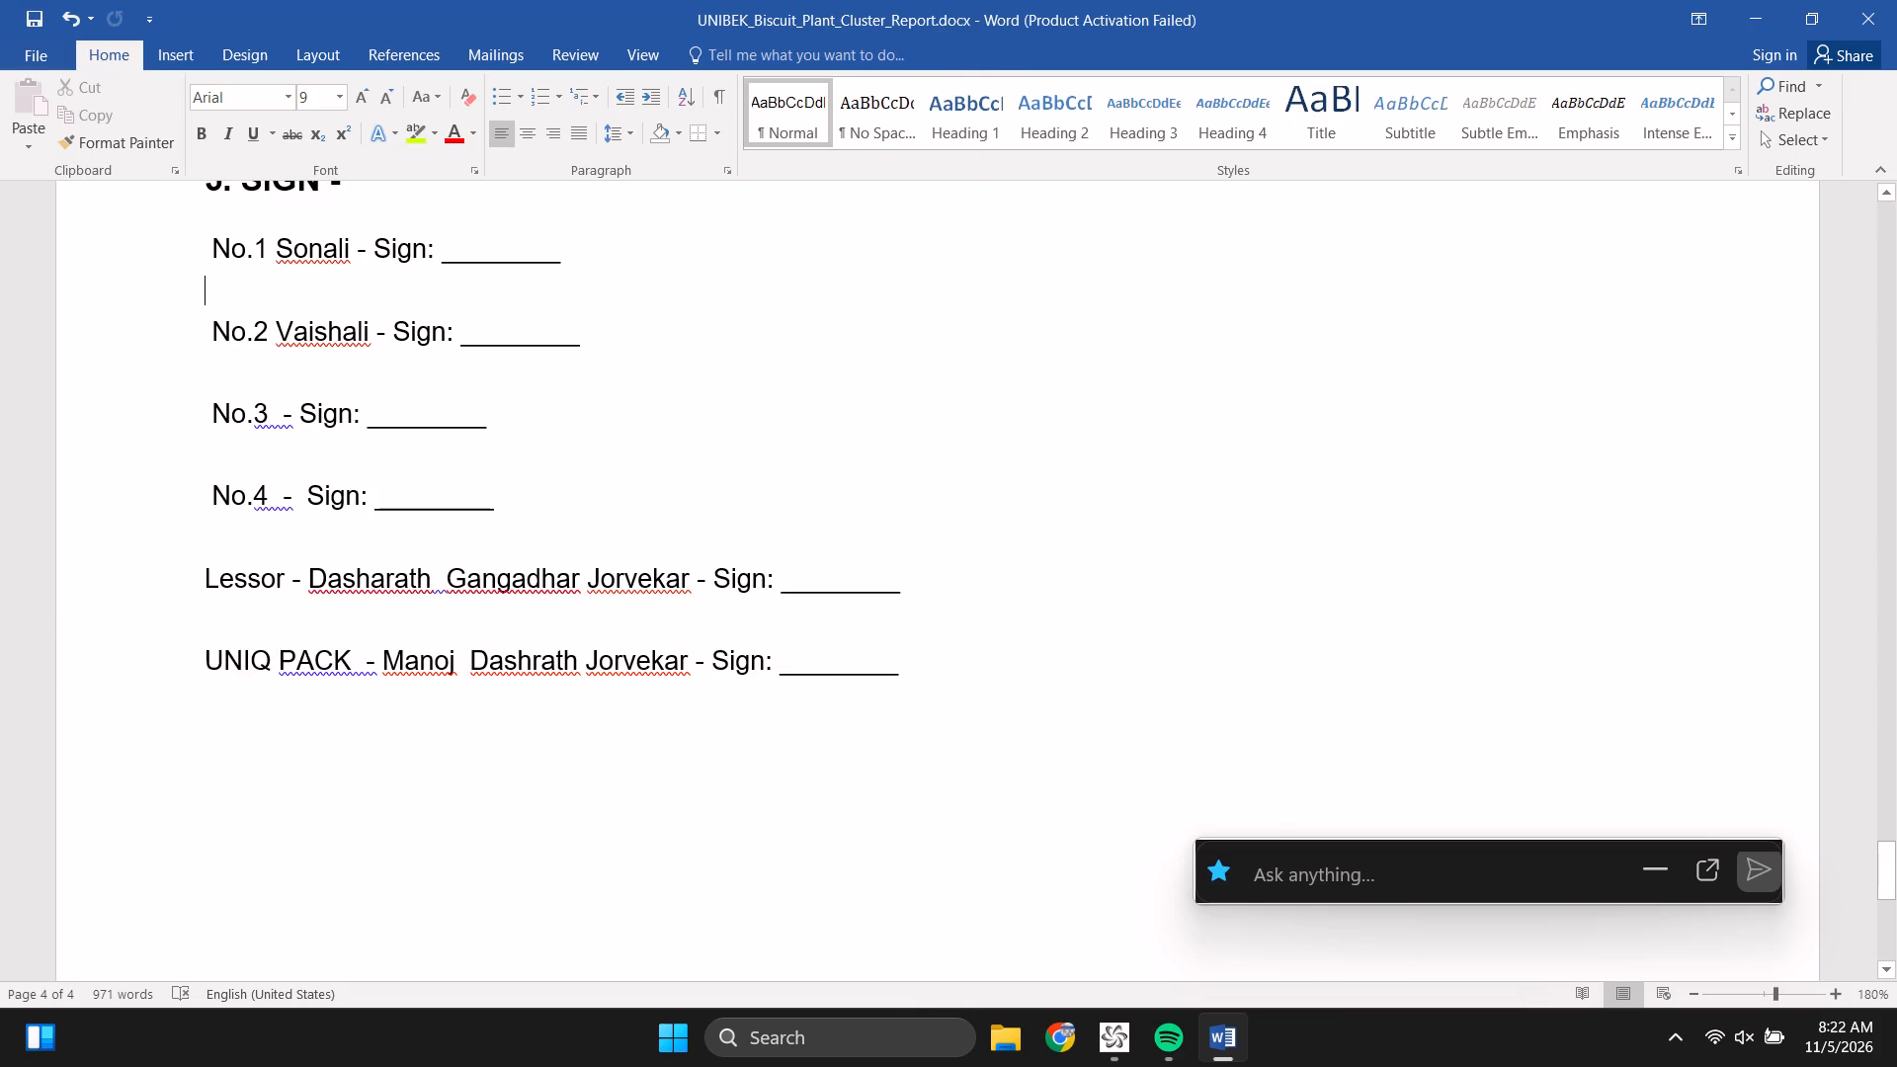
# Close the report document.
pyautogui.click(1878, 4)
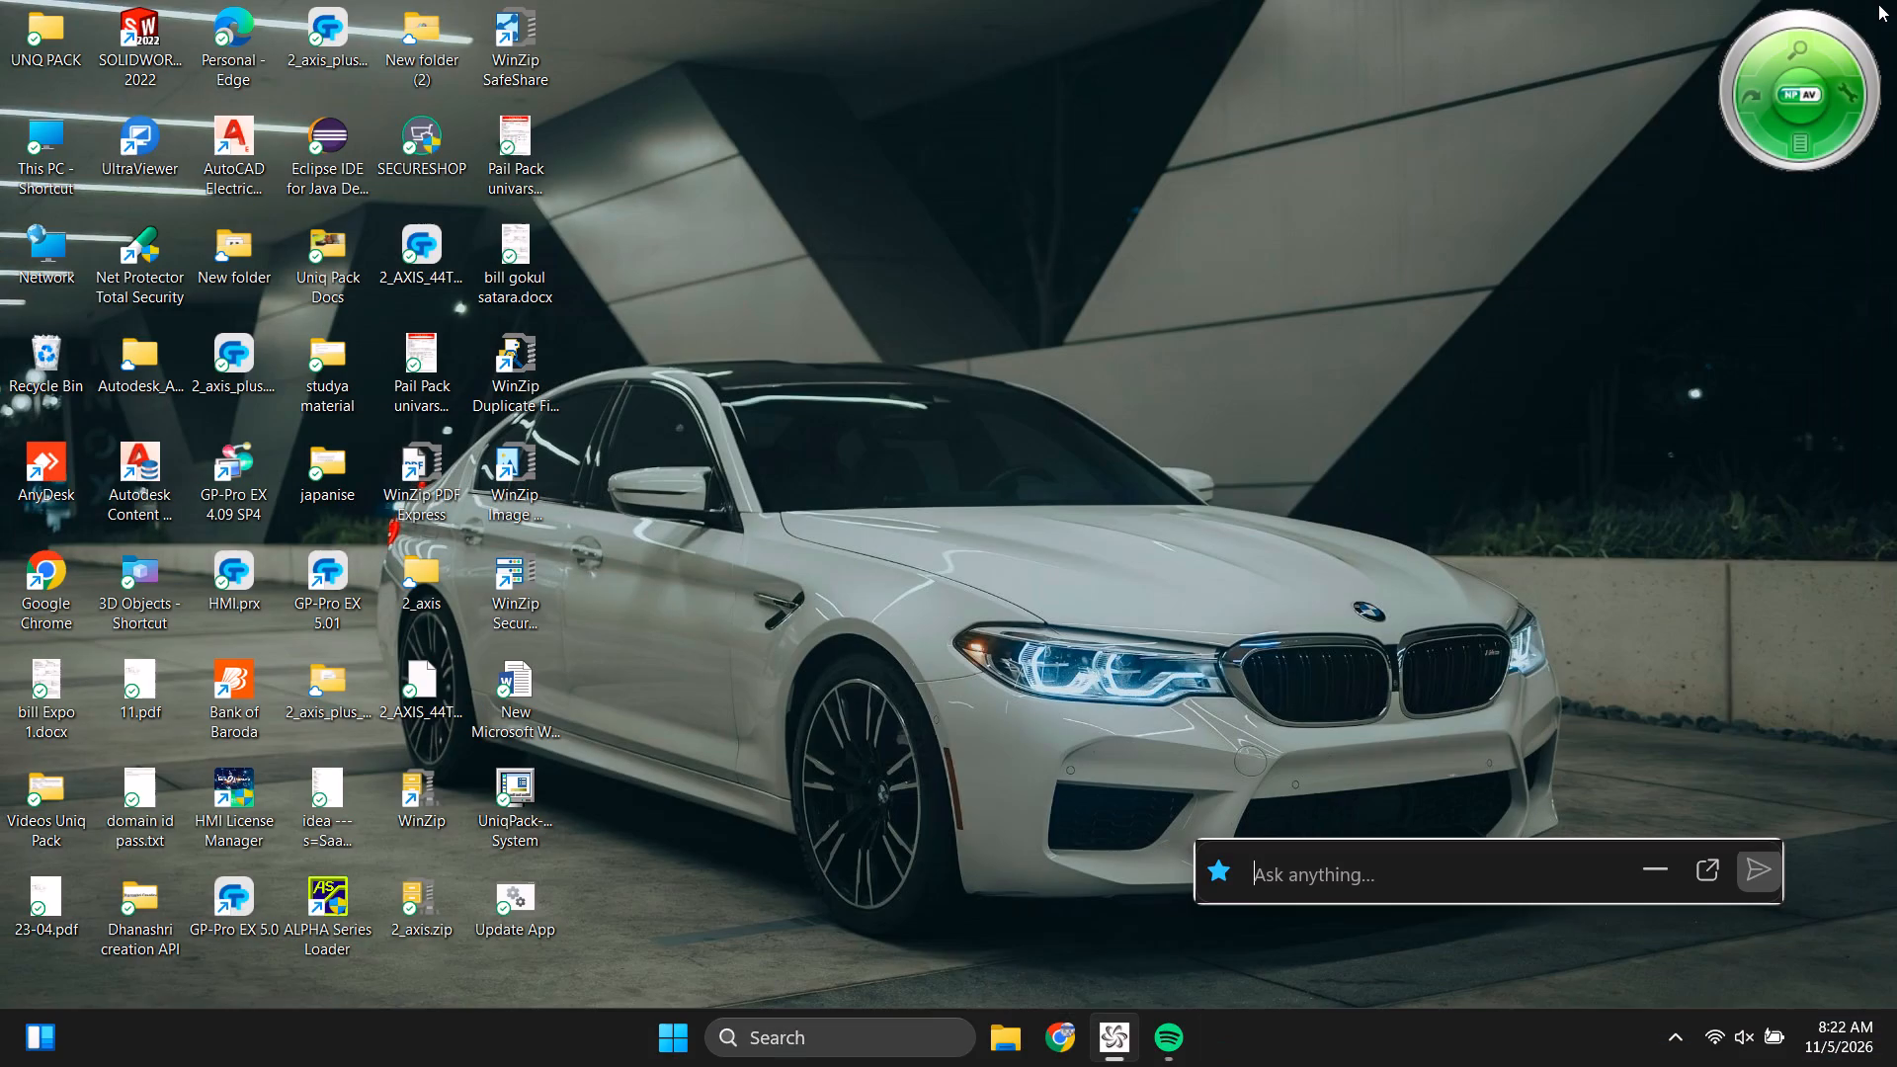
# Switch to WhatsApp by launching it from the recent apps in Windows search.
pyautogui.click(849, 1035)
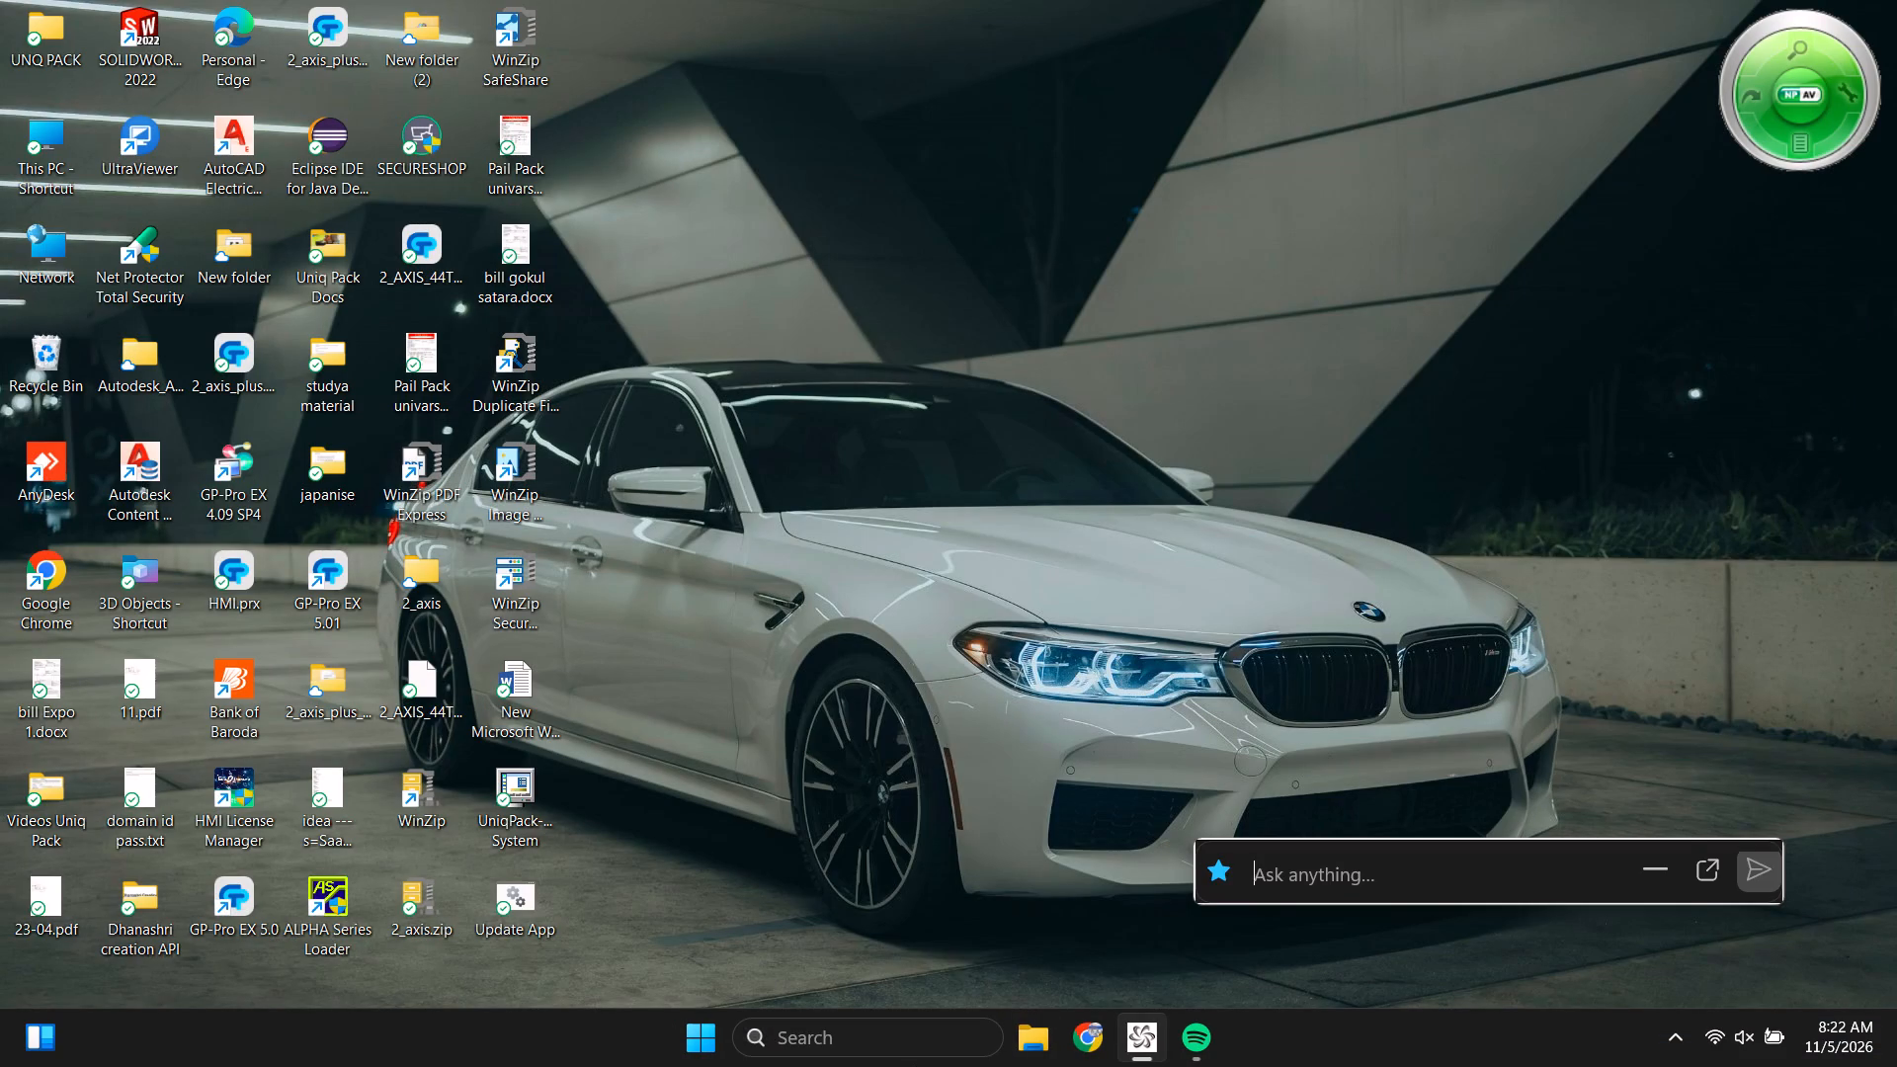
pyautogui.click(913, 223)
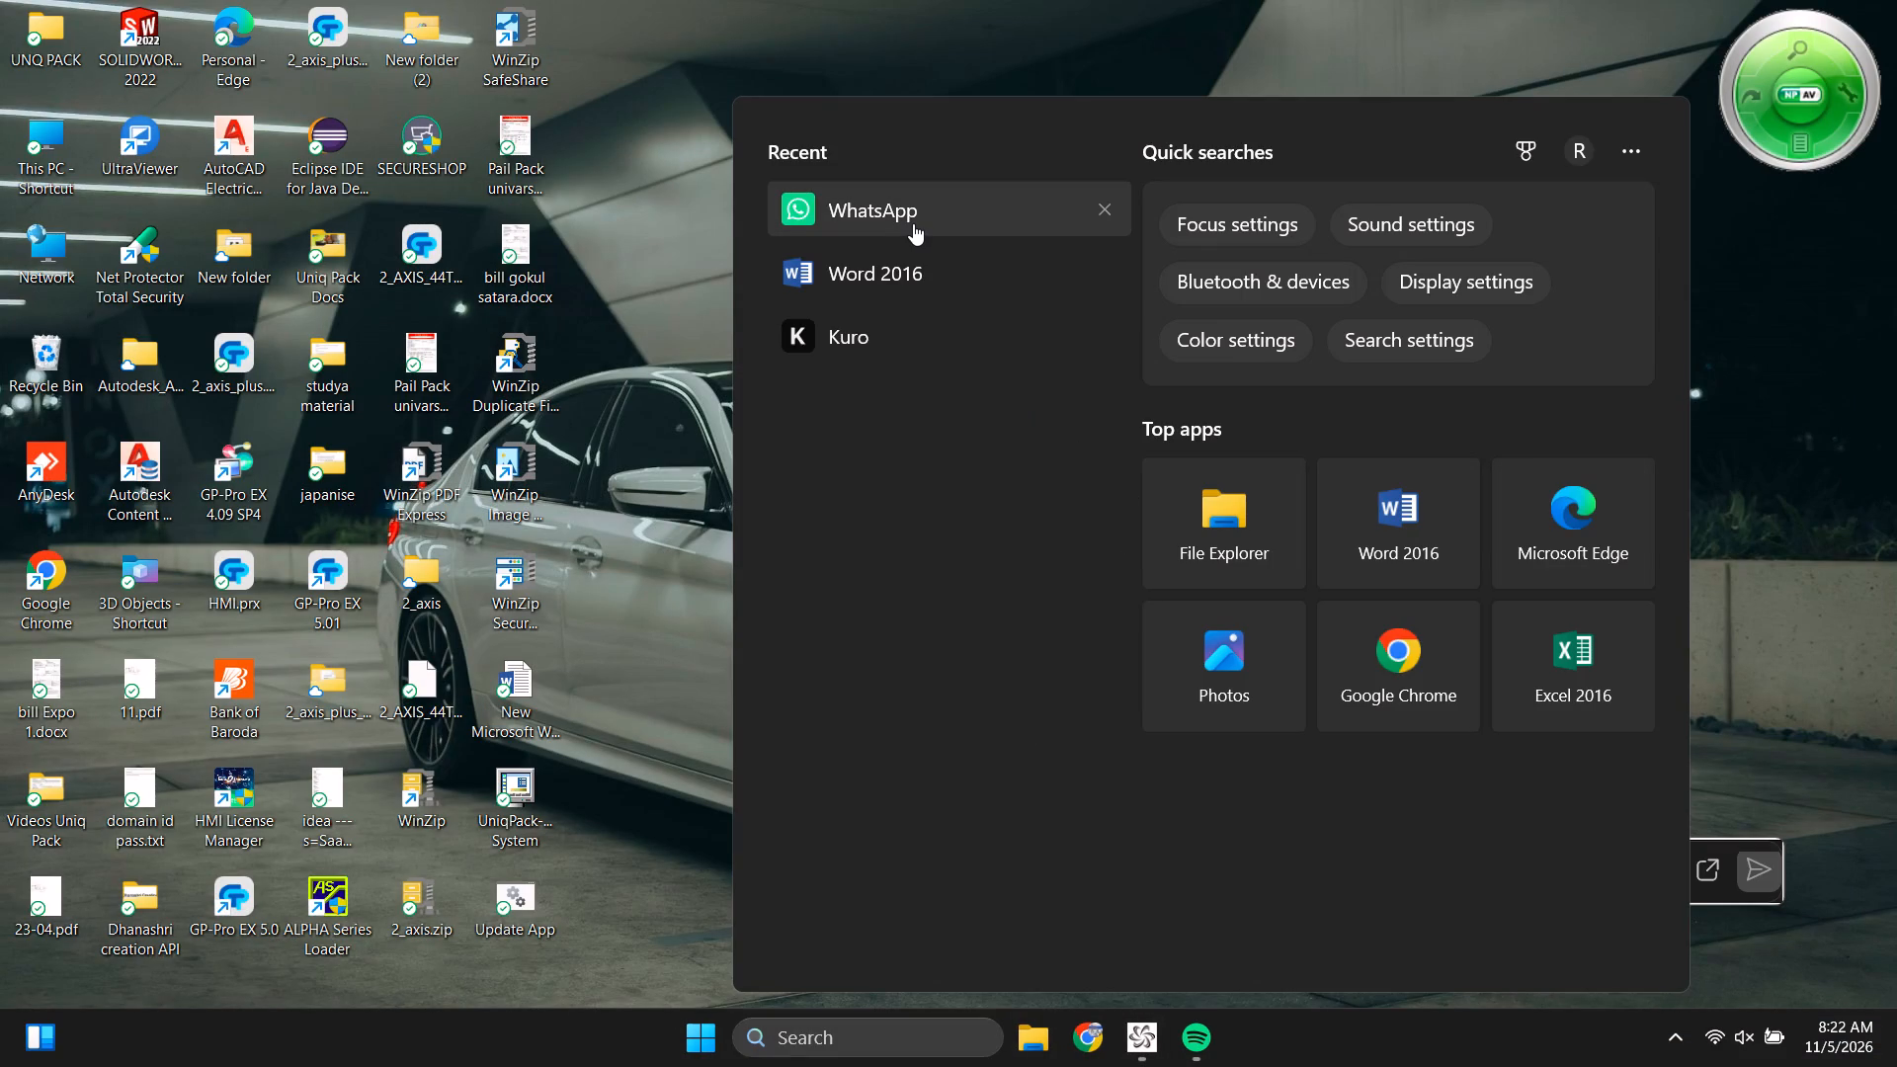